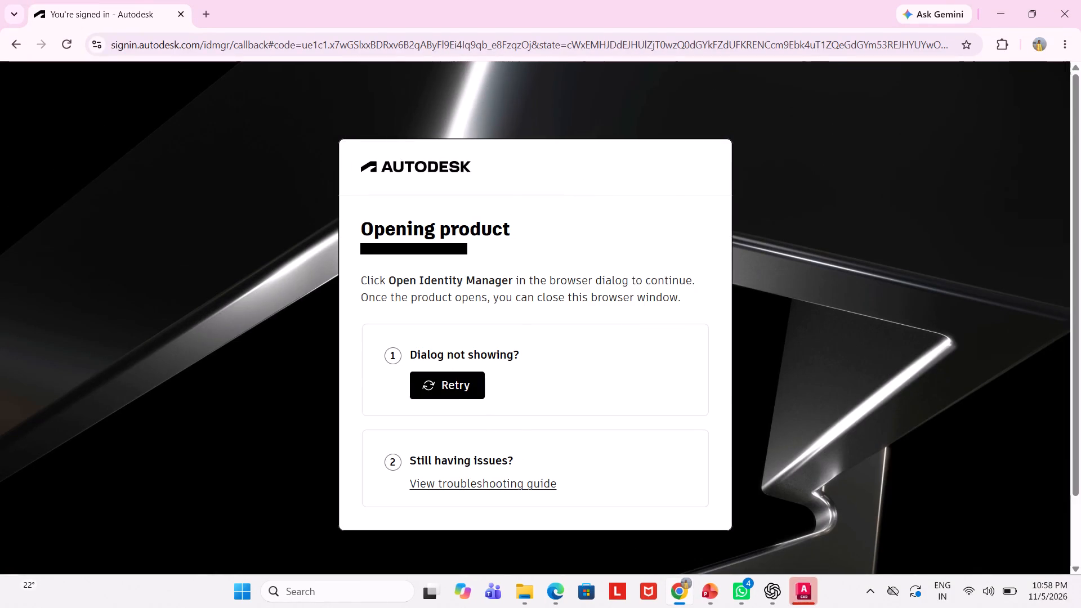
left_click(795, 591)
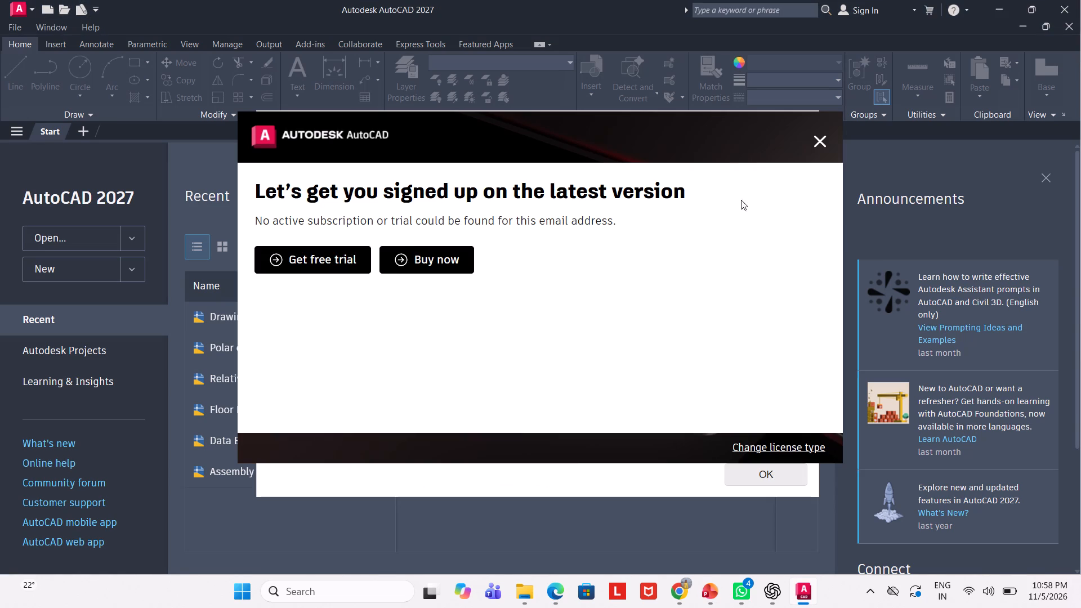
View the Autodesk free trial page from the sign-up prompt, closing both the browser and the prompt.
left_click(343, 252)
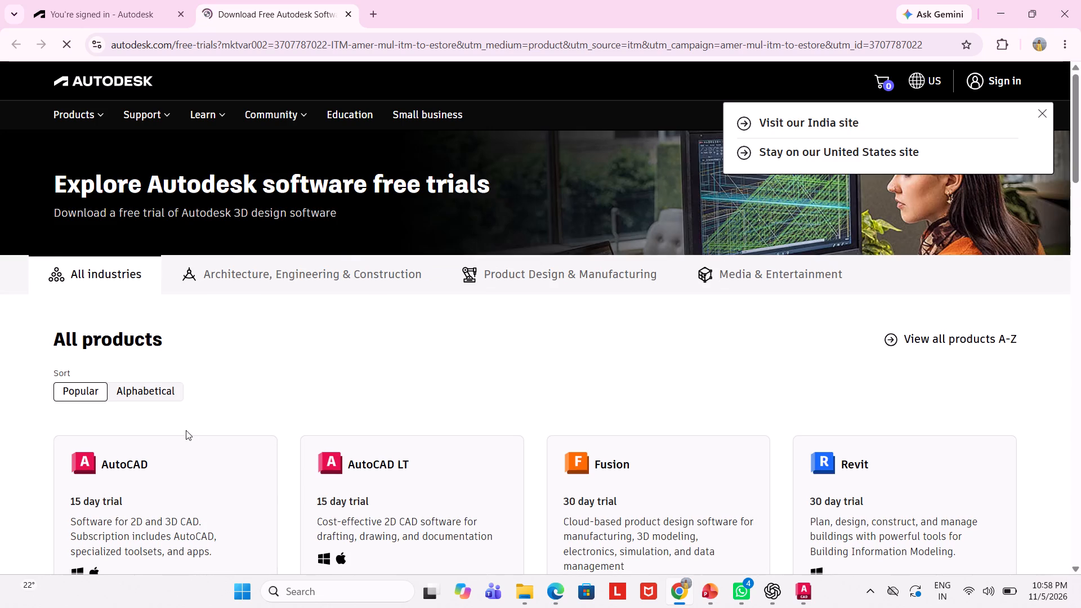
left_click(1055, 3)
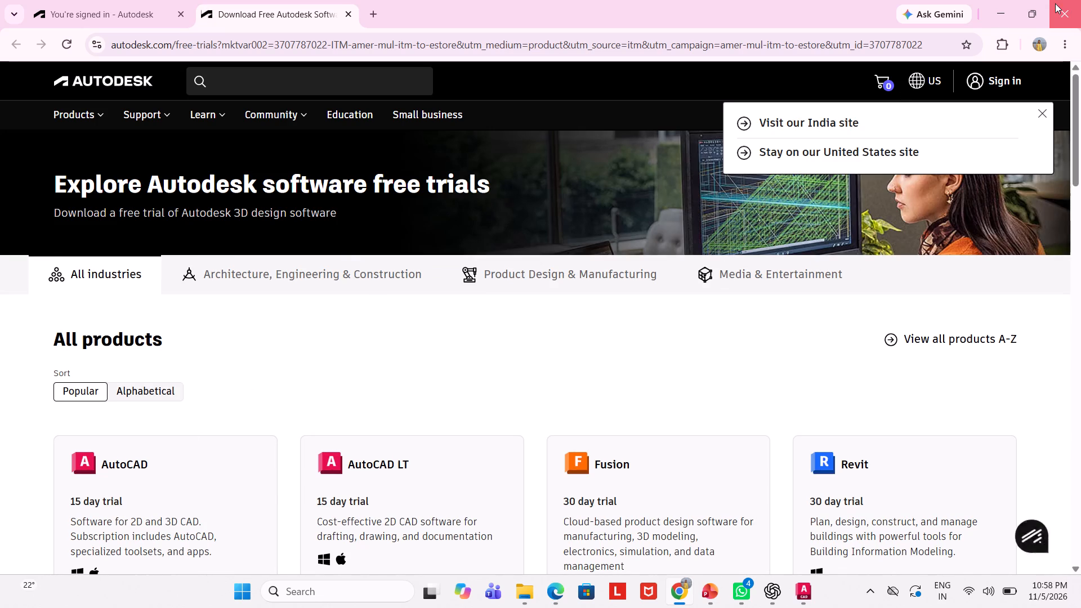
left_click(818, 147)
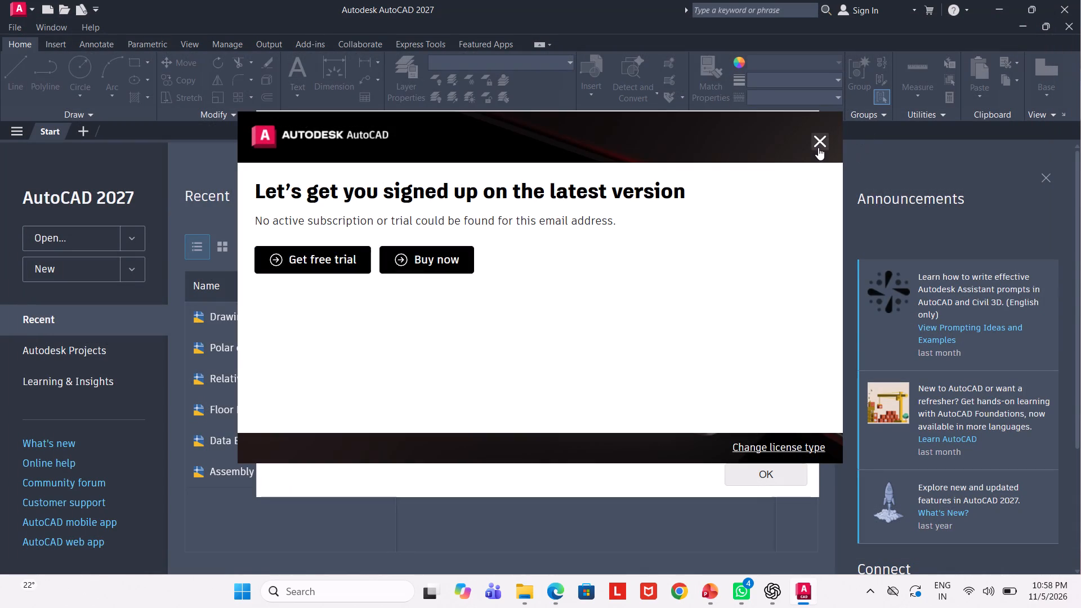
Accept the AutoCAD privacy settings.
left_click(744, 467)
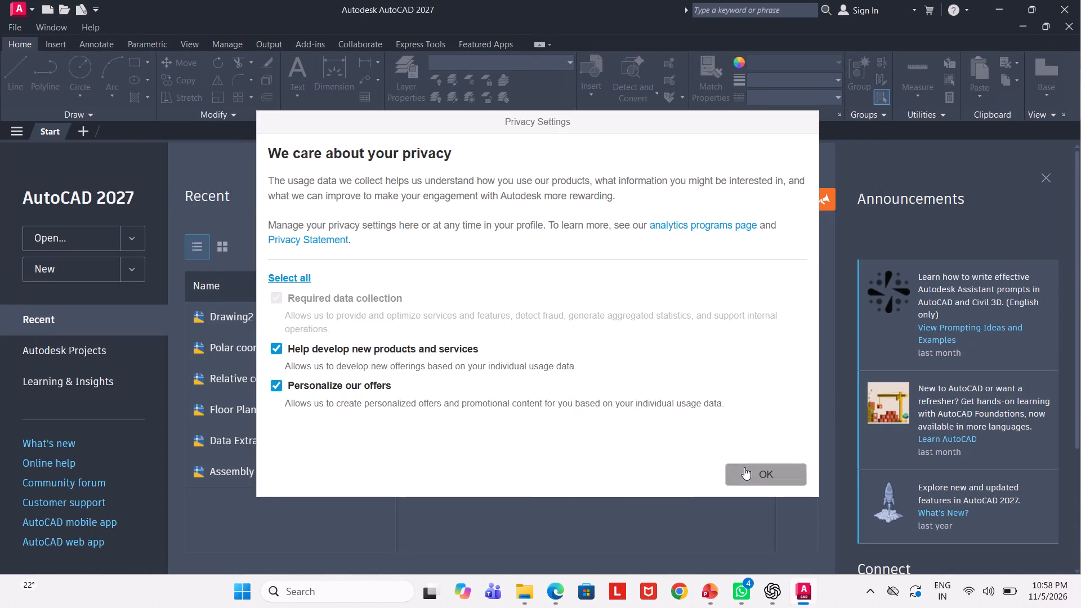
double_click(459, 309)
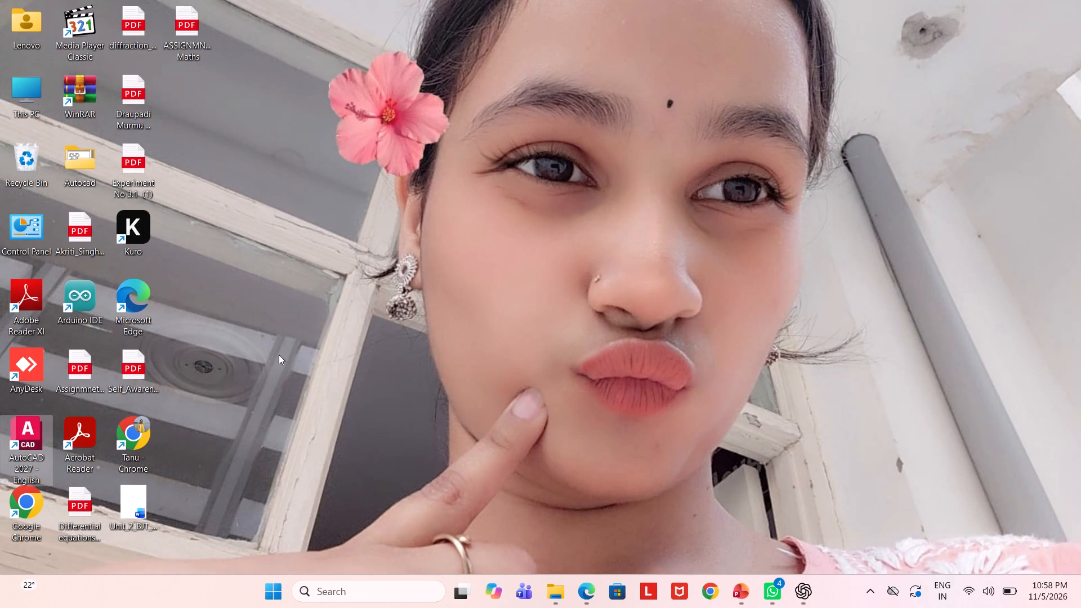
Relaunch AutoCAD 2027 from the desktop.
left_click(20, 448)
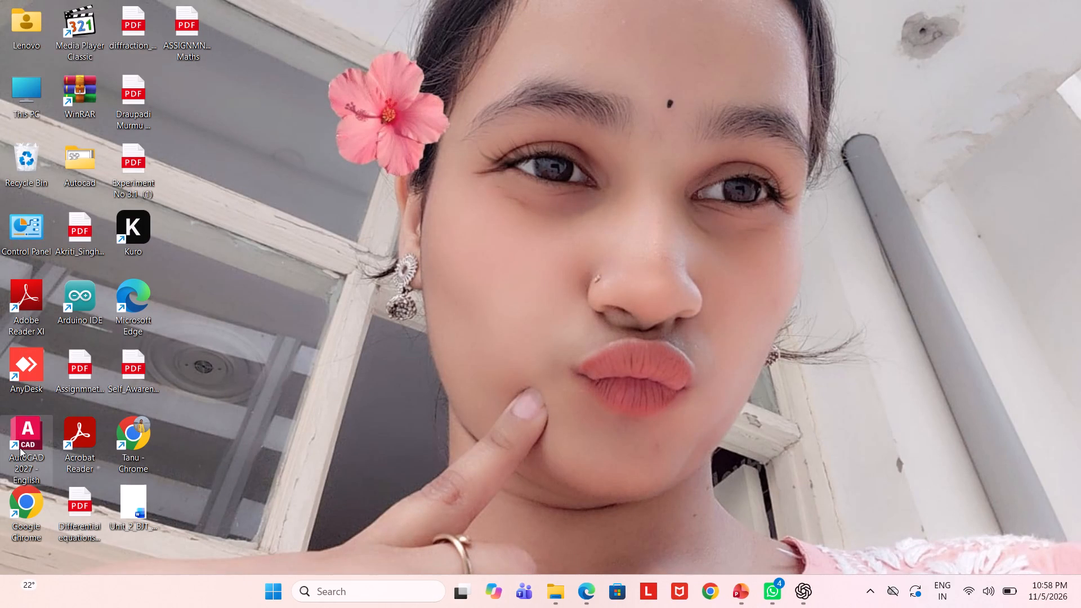
double_click(23, 440)
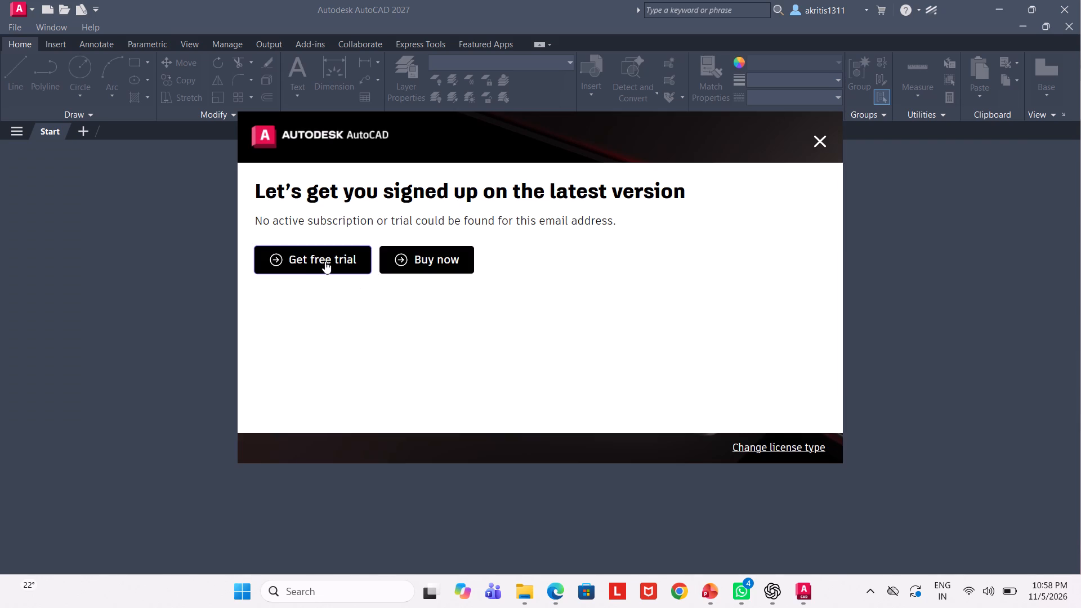
Examine the AutoCAD free trial offer on the Autodesk website, closing the browser and the sign-up prompt when done.
left_click(377, 272)
left_click(348, 259)
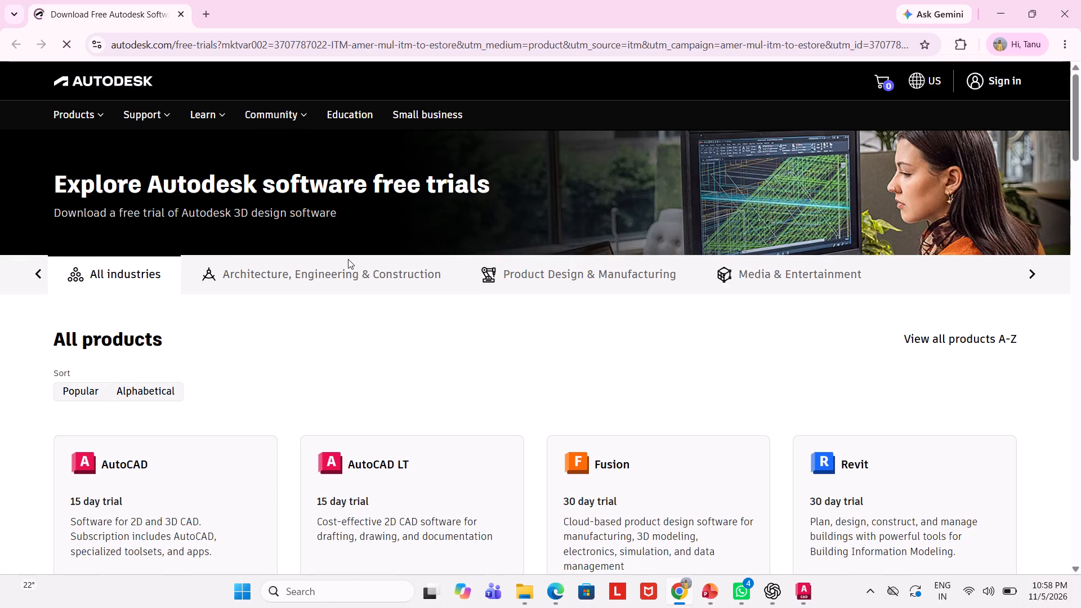
left_click_drag(233, 427, 275, 377)
left_click(275, 377)
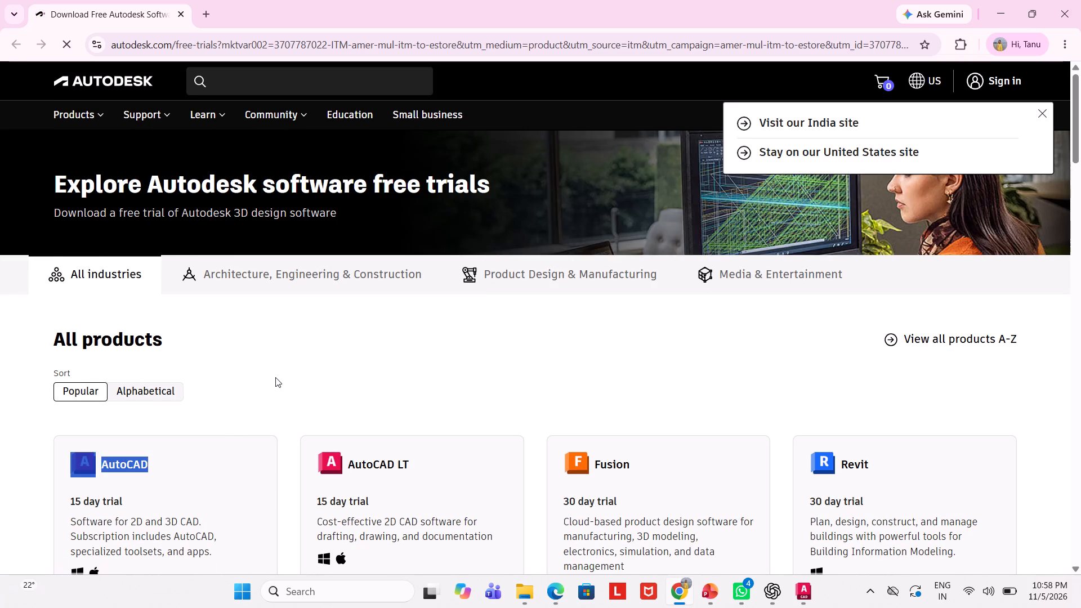
key("Down")
key("Down")
key("Down")
key("Down")
key("Down")
key("Down")
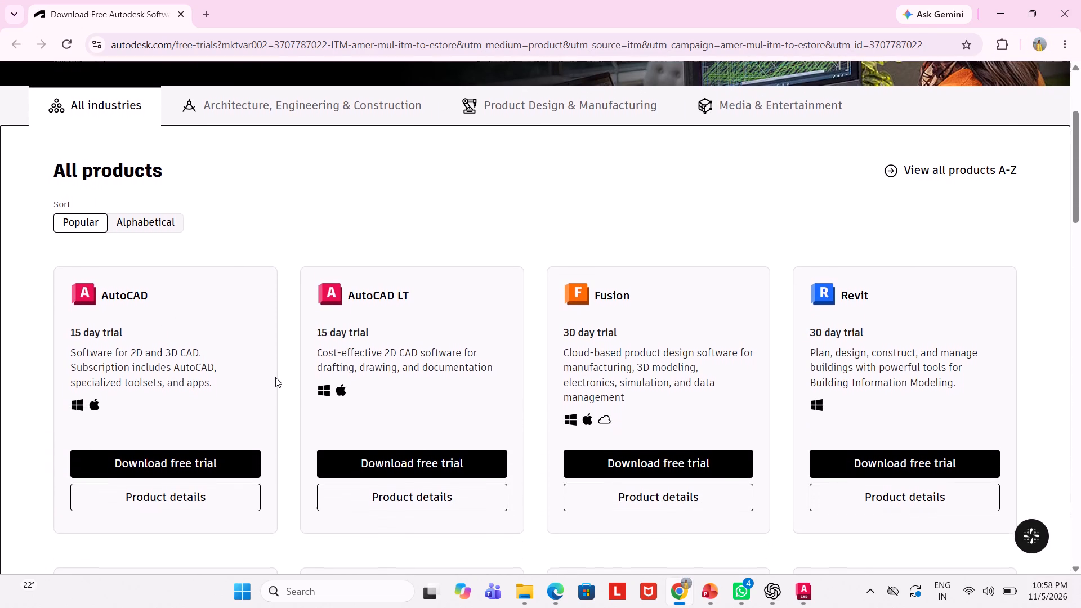
left_click(1062, 0)
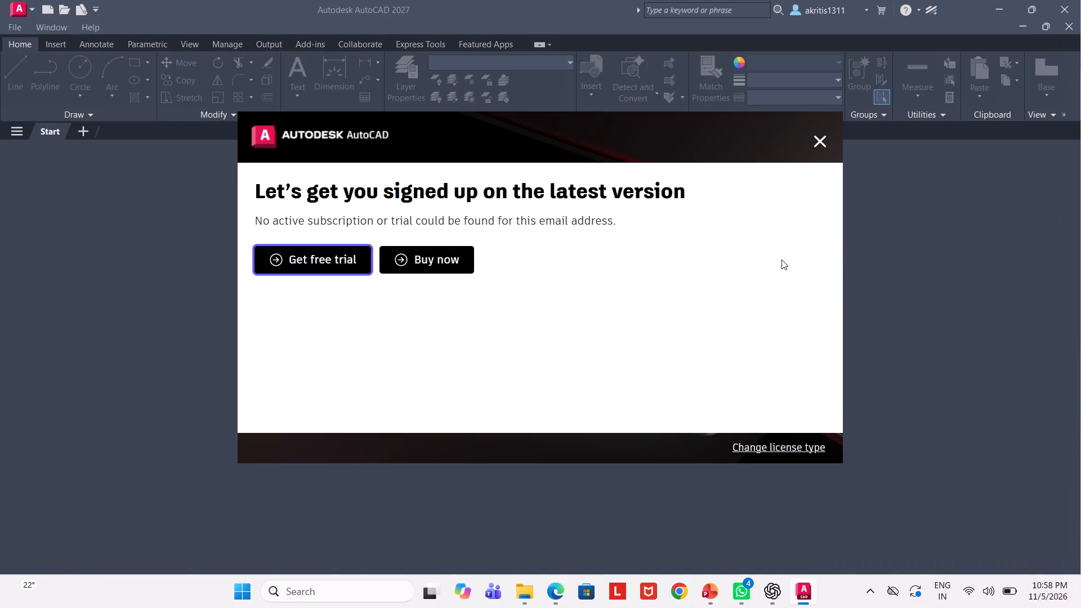
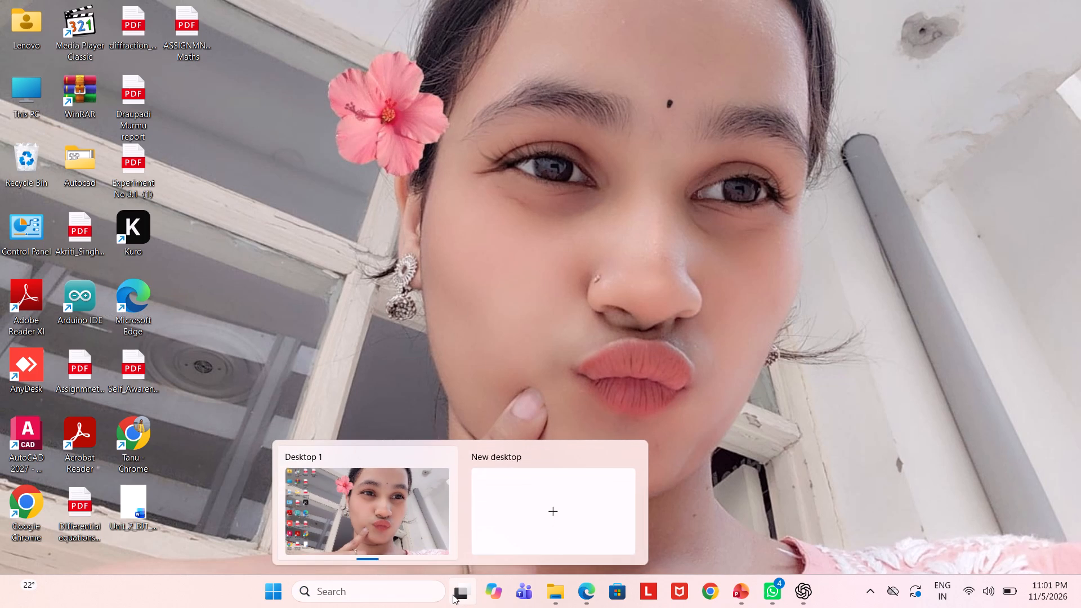
Create a second virtual desktop and switch between it and Desktop 1, finishing on Desktop 1.
left_click(579, 539)
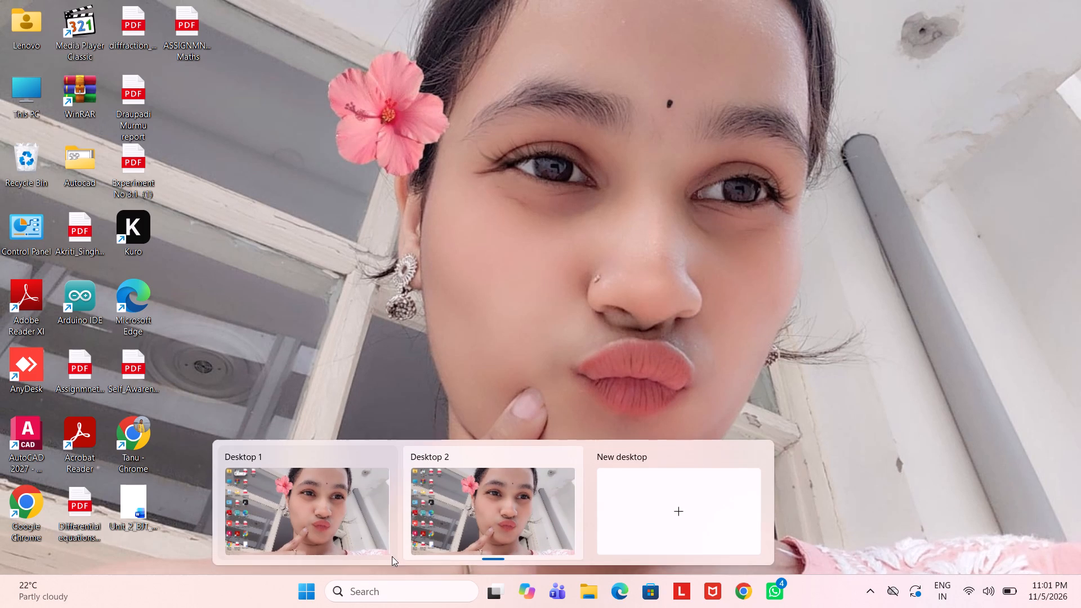
left_click(359, 506)
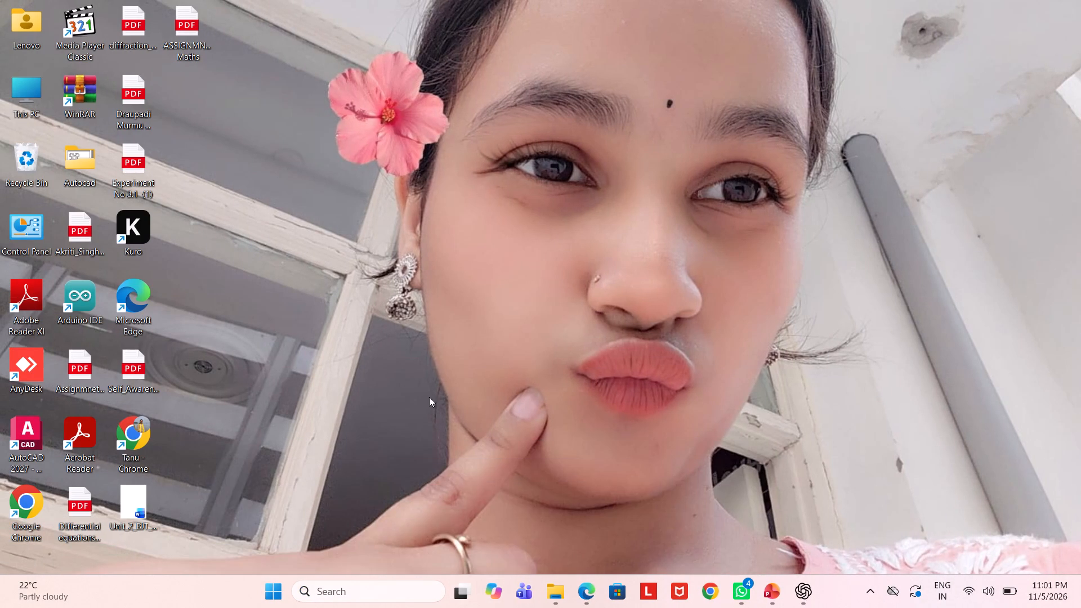
left_click(462, 507)
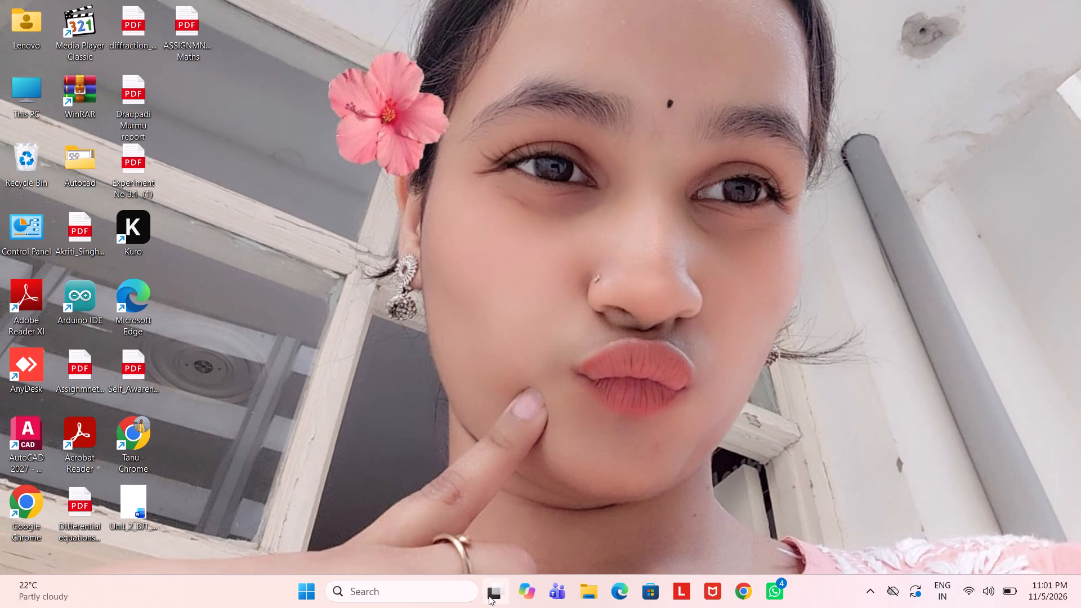
left_click(310, 511)
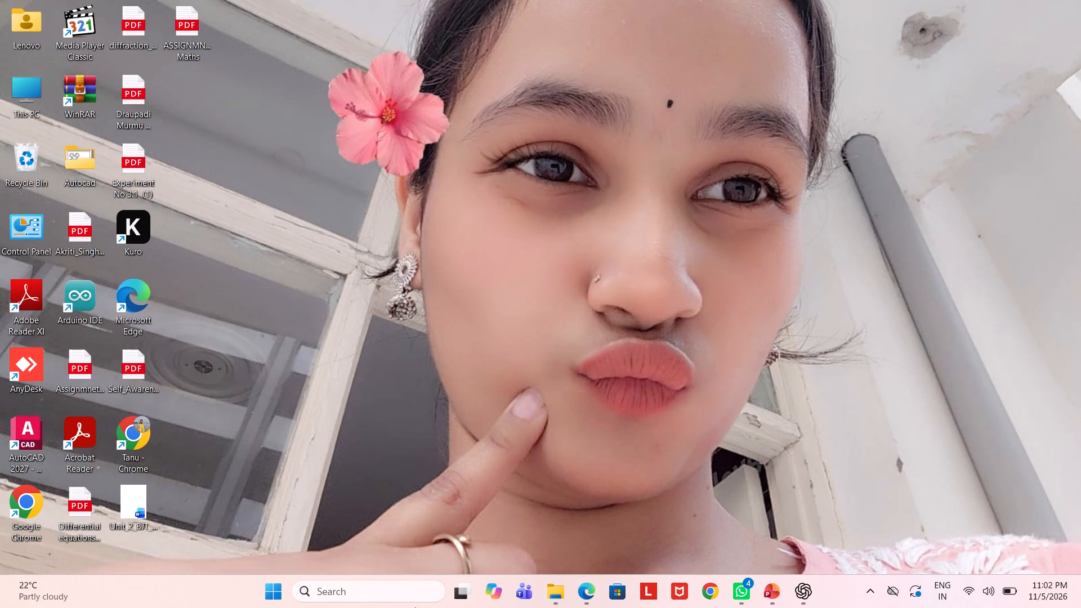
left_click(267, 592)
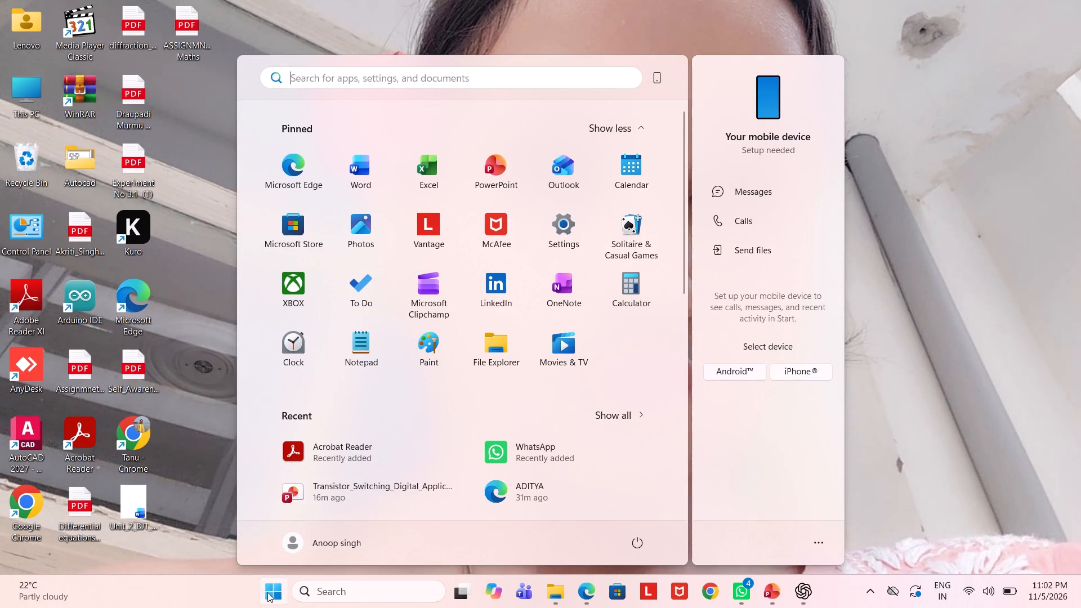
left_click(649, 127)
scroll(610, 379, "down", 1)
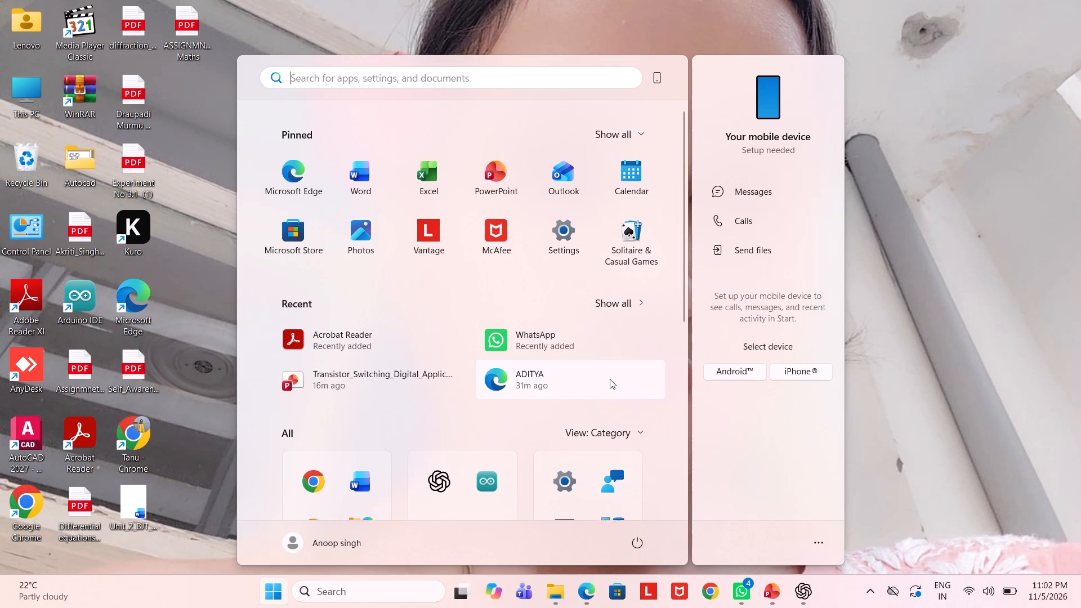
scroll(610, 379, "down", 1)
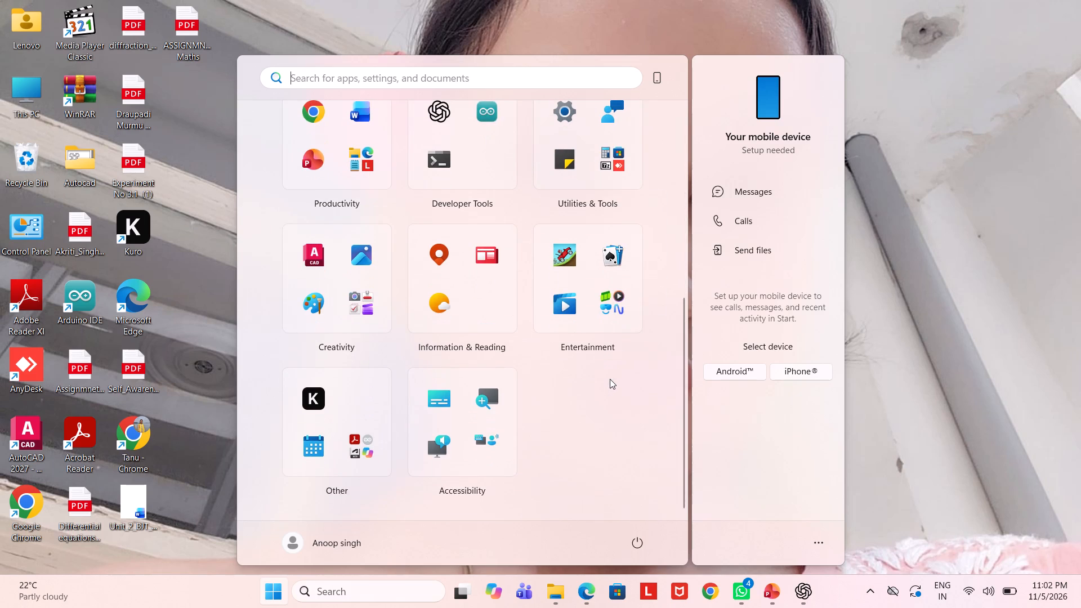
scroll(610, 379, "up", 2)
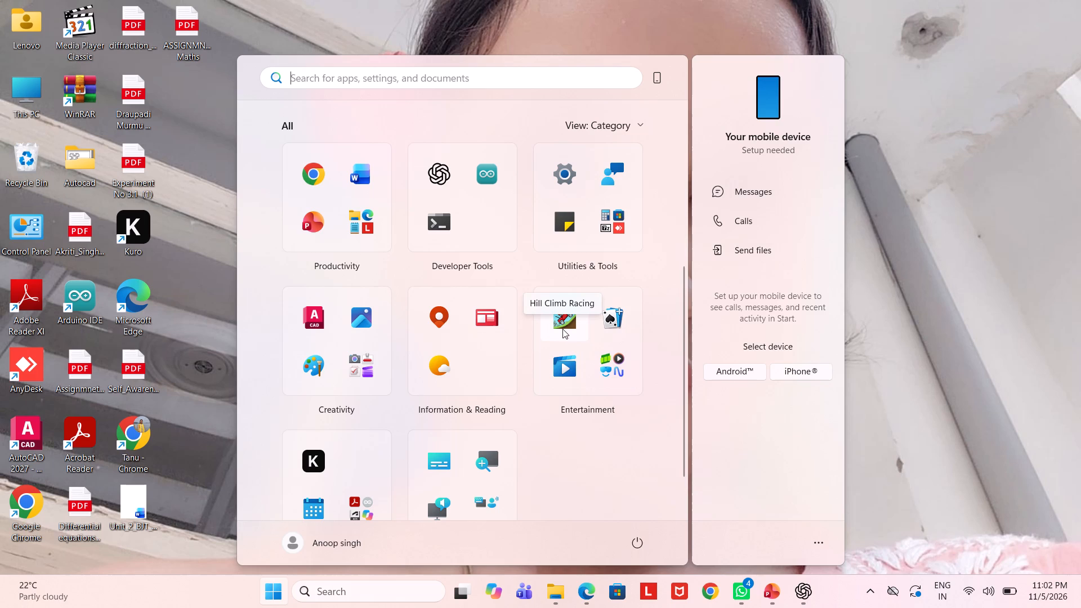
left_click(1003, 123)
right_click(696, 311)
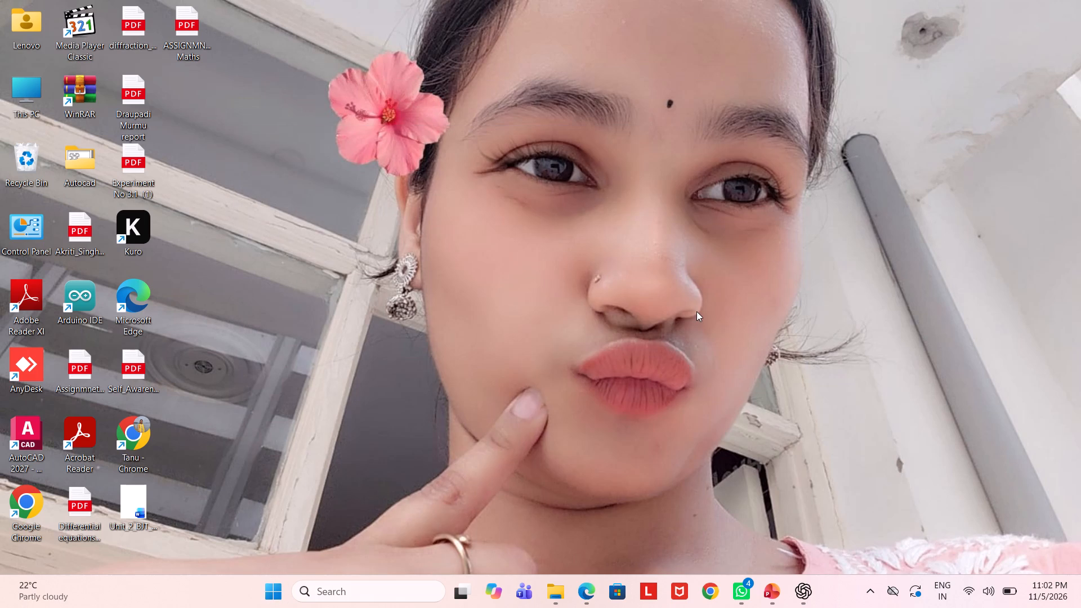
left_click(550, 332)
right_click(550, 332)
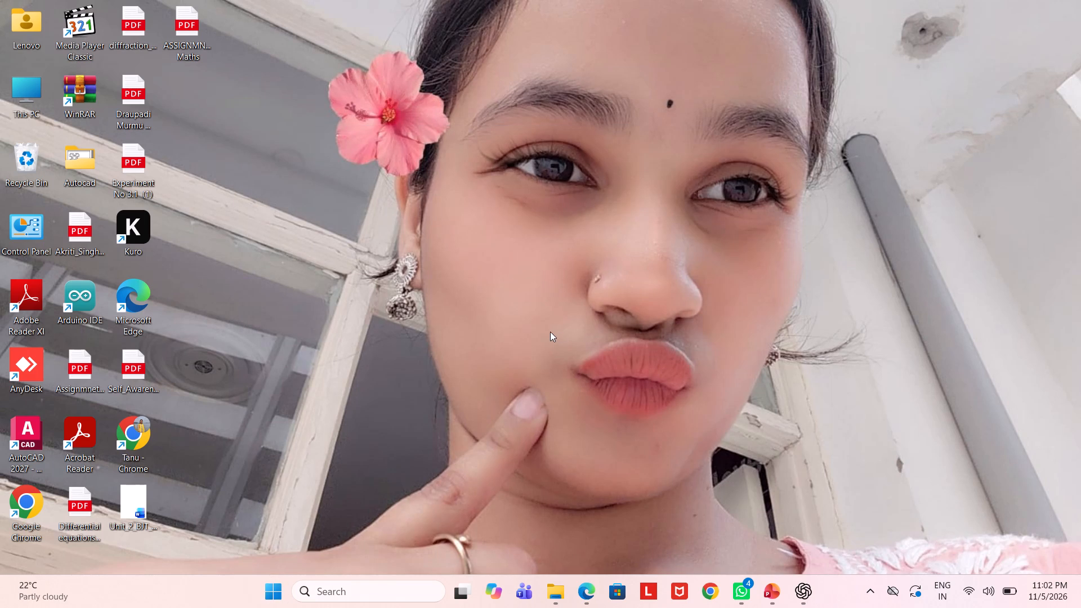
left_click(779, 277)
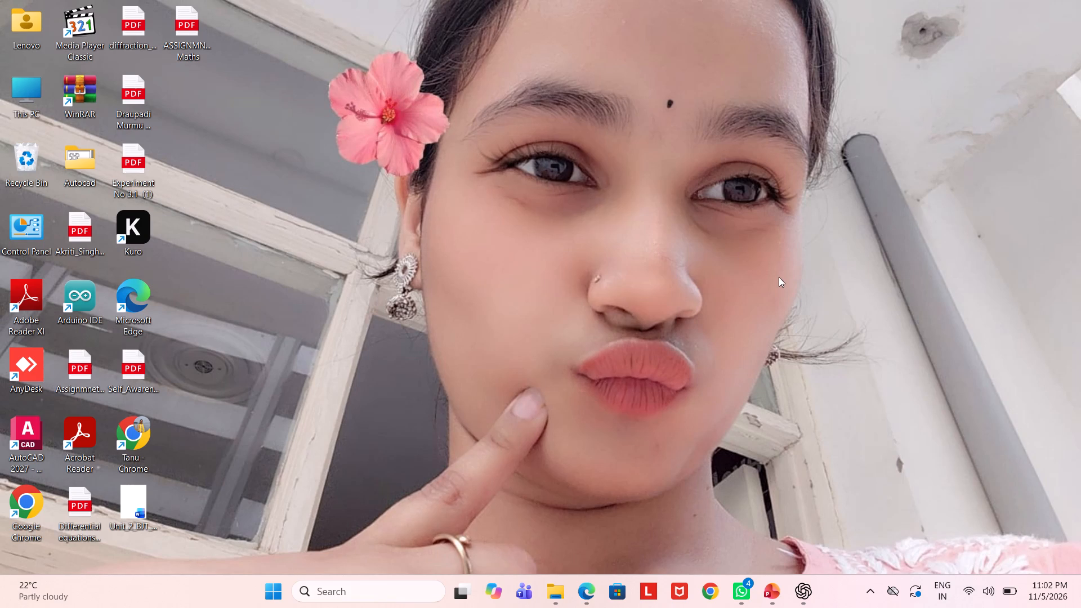
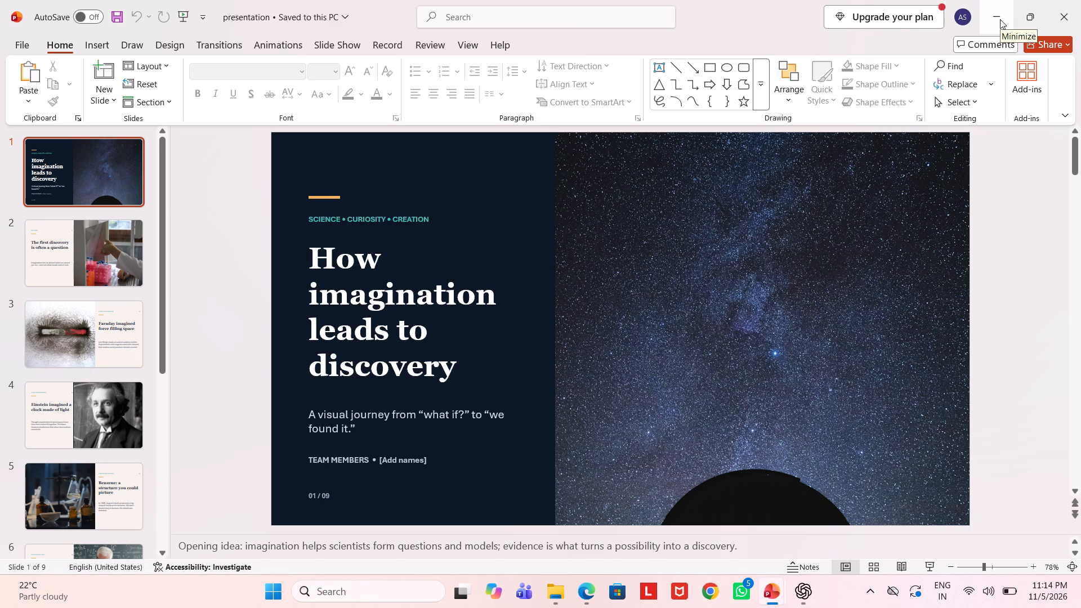
scroll(167, 320, "right", 1)
scroll(105, 417, "down", 7)
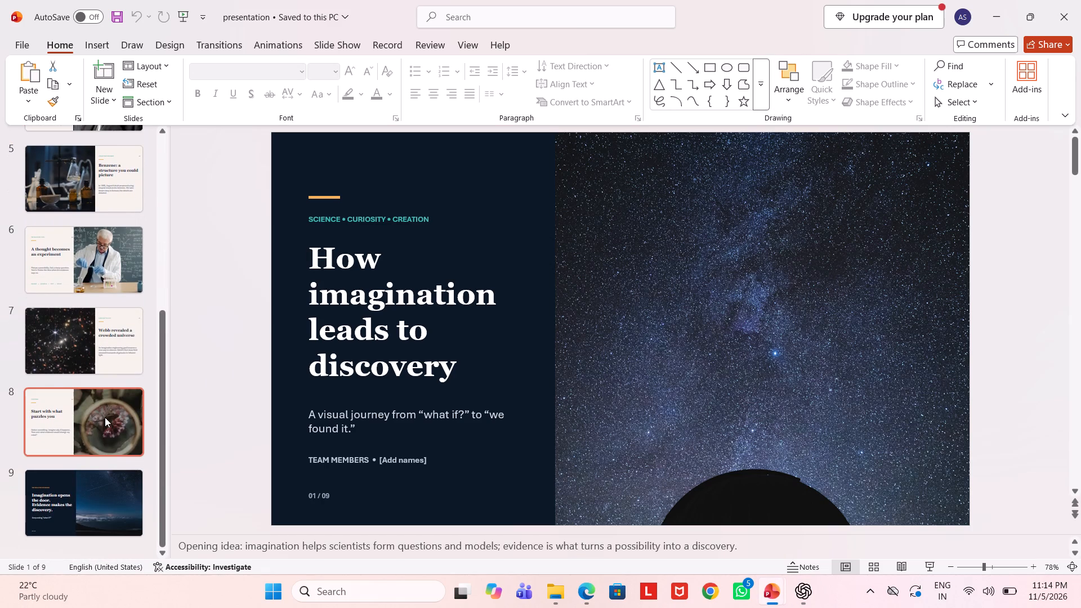
scroll(105, 417, "down", 3)
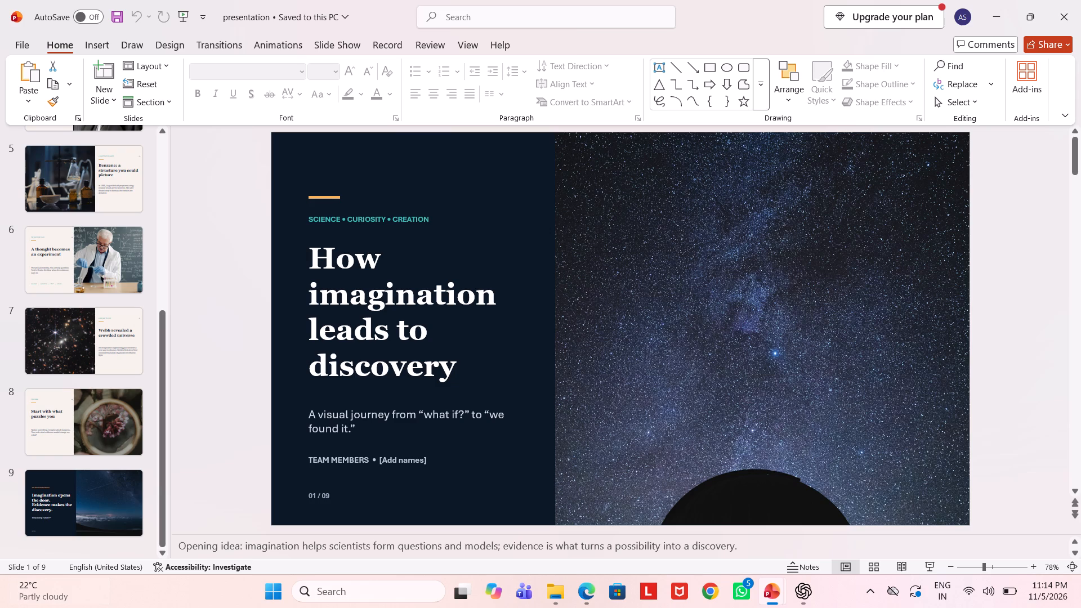
scroll(22, 471, "down", 3)
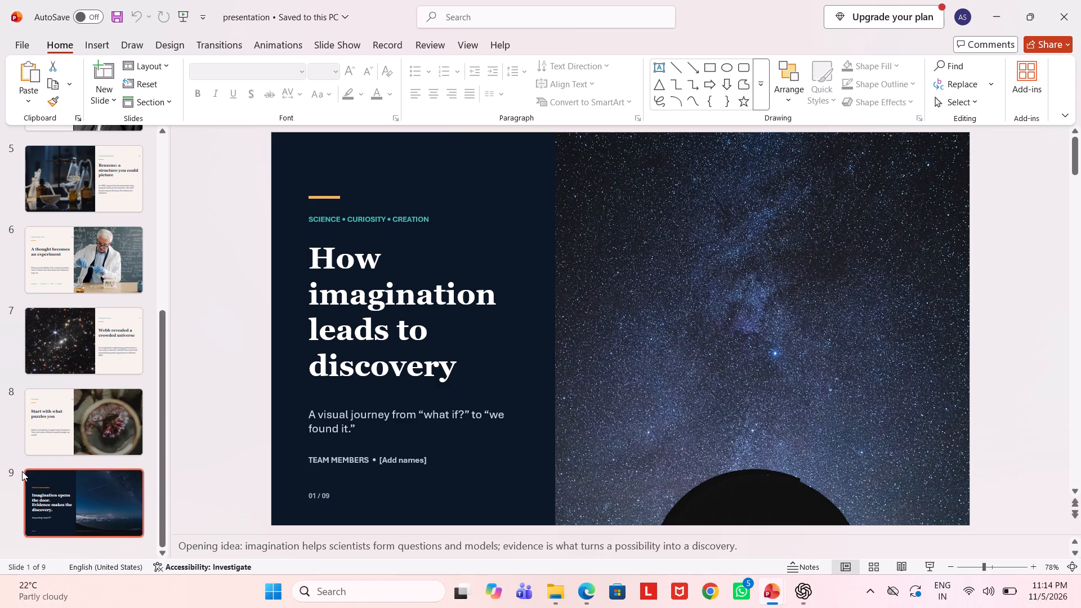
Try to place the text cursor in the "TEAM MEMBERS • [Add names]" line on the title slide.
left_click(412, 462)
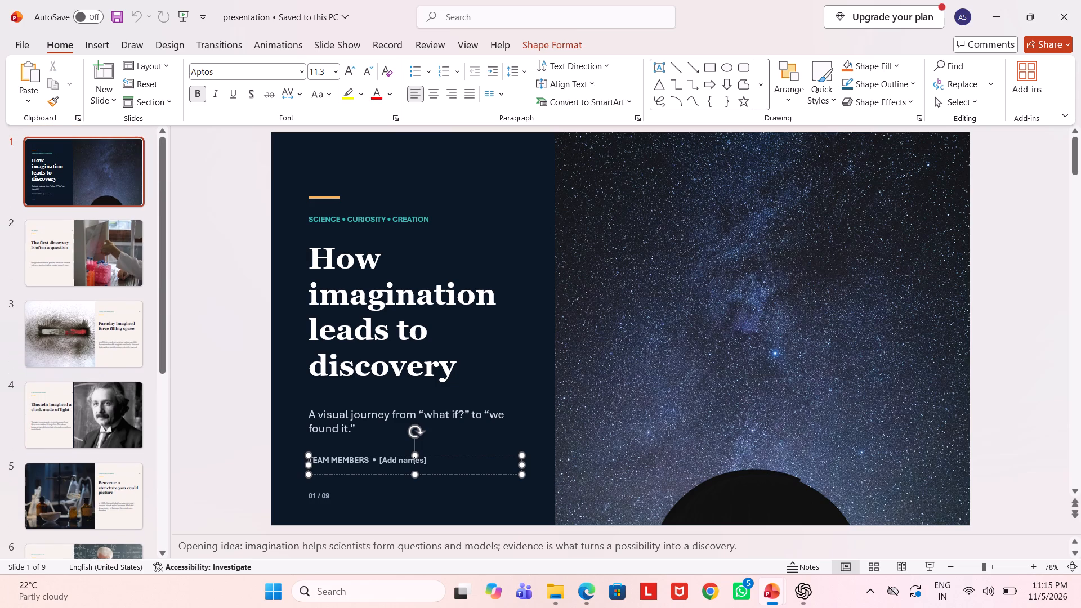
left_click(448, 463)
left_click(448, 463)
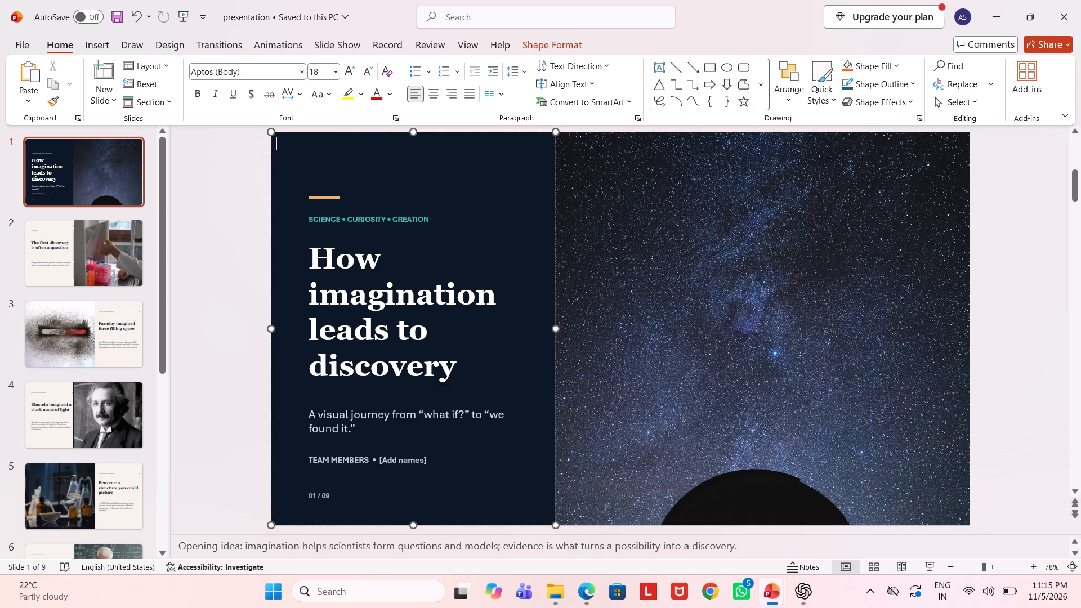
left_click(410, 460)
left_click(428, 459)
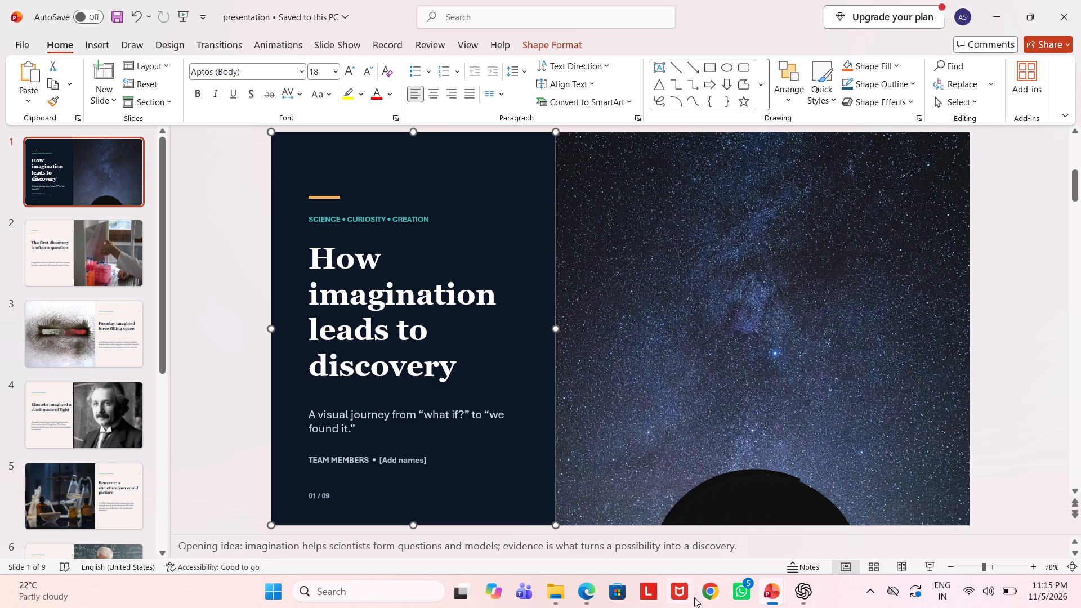
Switch to the other open PowerPoint presentation, Presentation1.
left_click(716, 531)
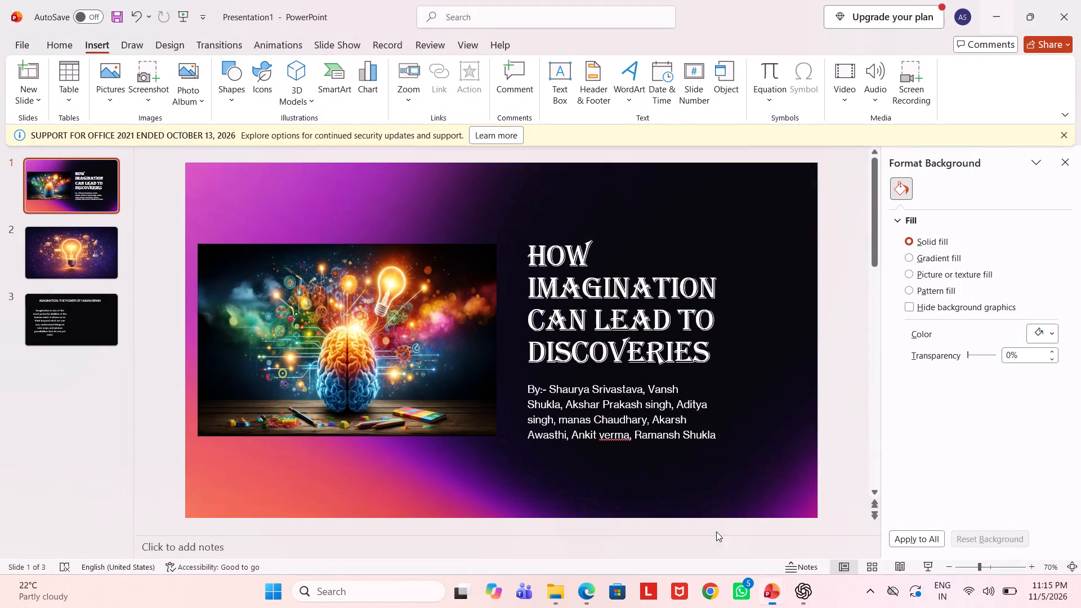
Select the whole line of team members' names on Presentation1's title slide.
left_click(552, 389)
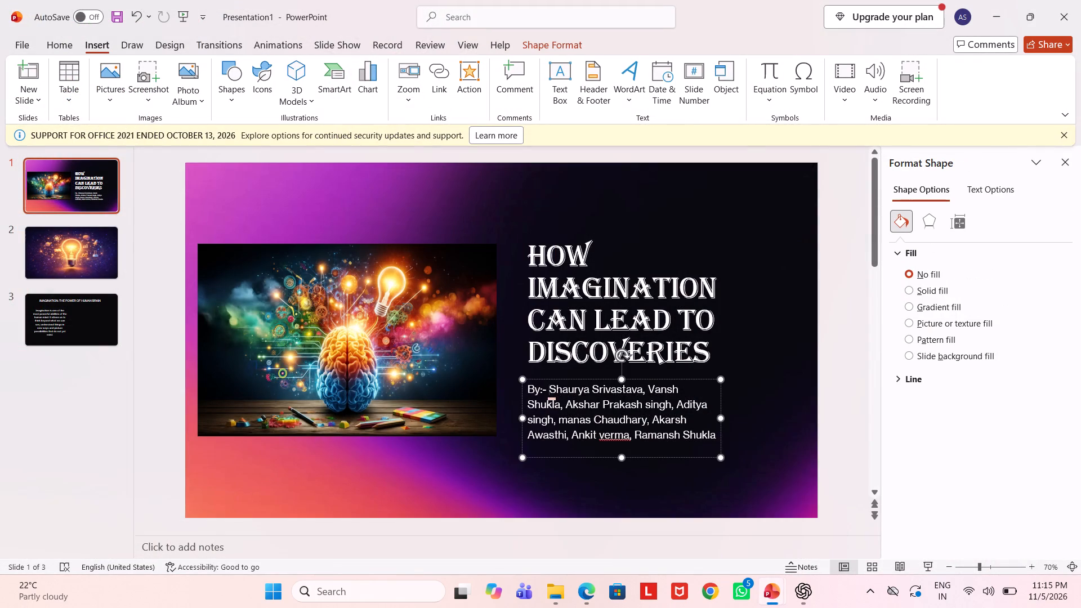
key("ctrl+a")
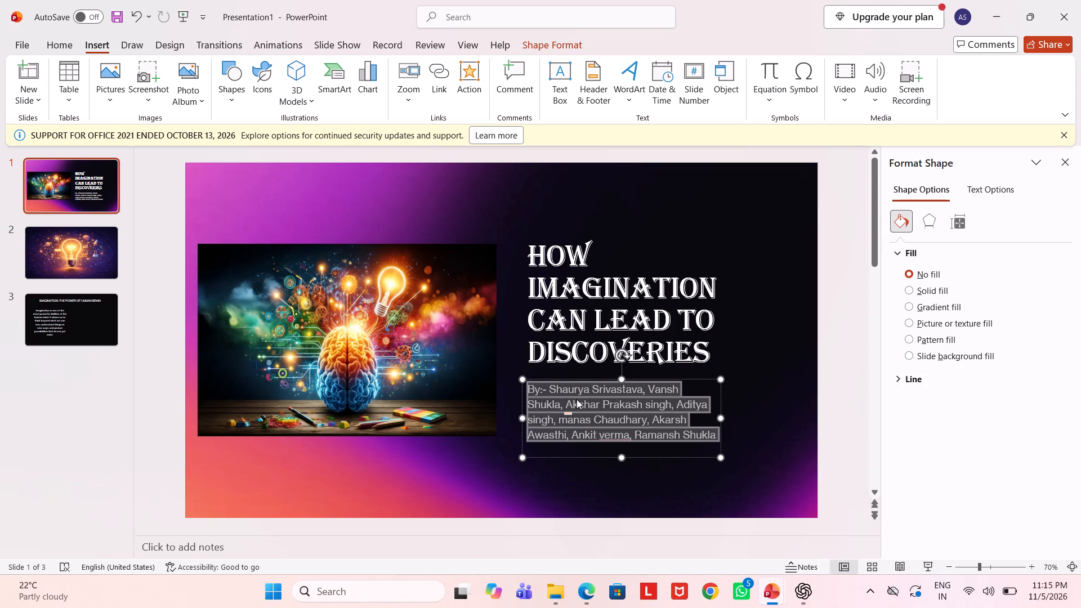
Close Presentation1 without saving its changes and discard the unposted comment.
left_click(1071, 11)
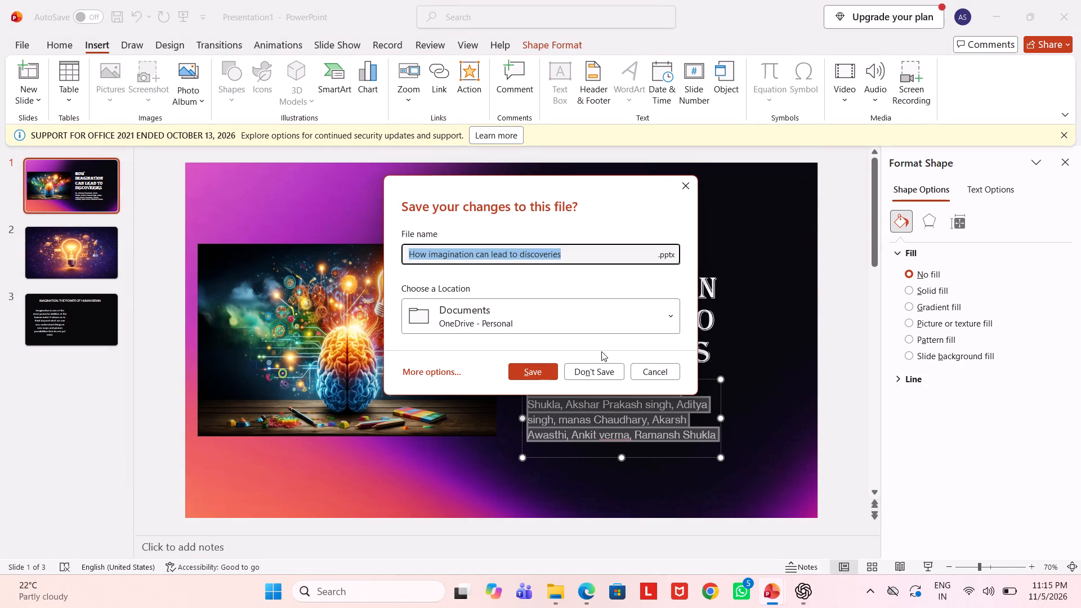
left_click(584, 379)
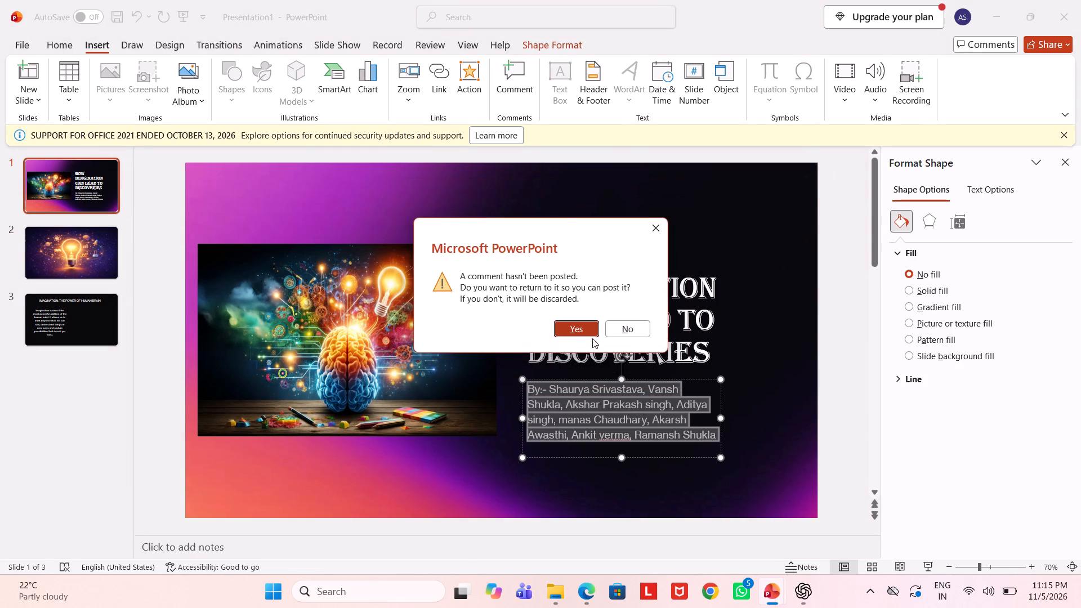
left_click(577, 333)
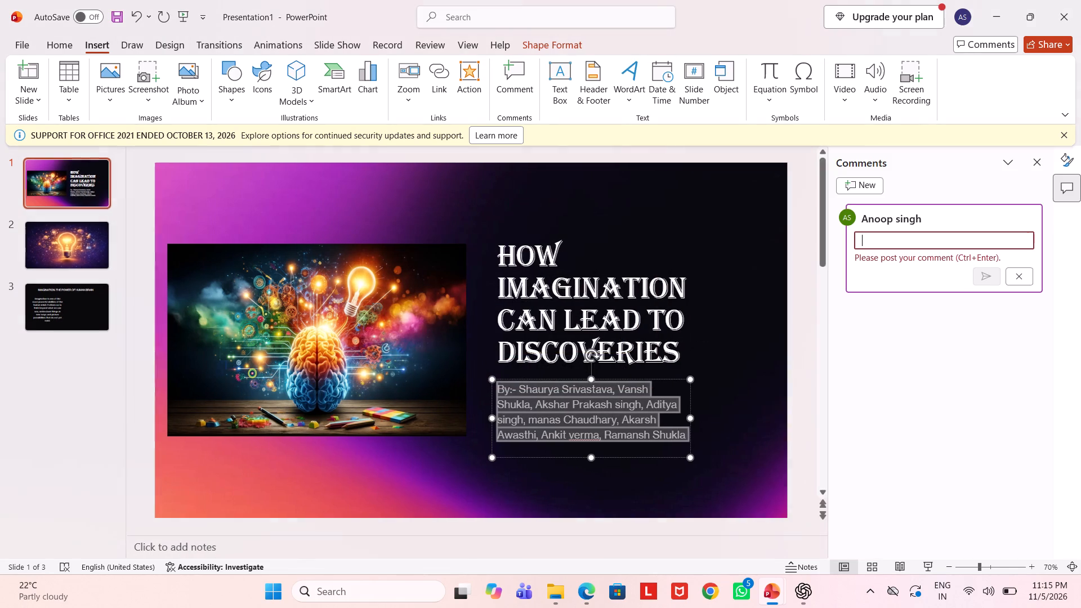
left_click(1044, 3)
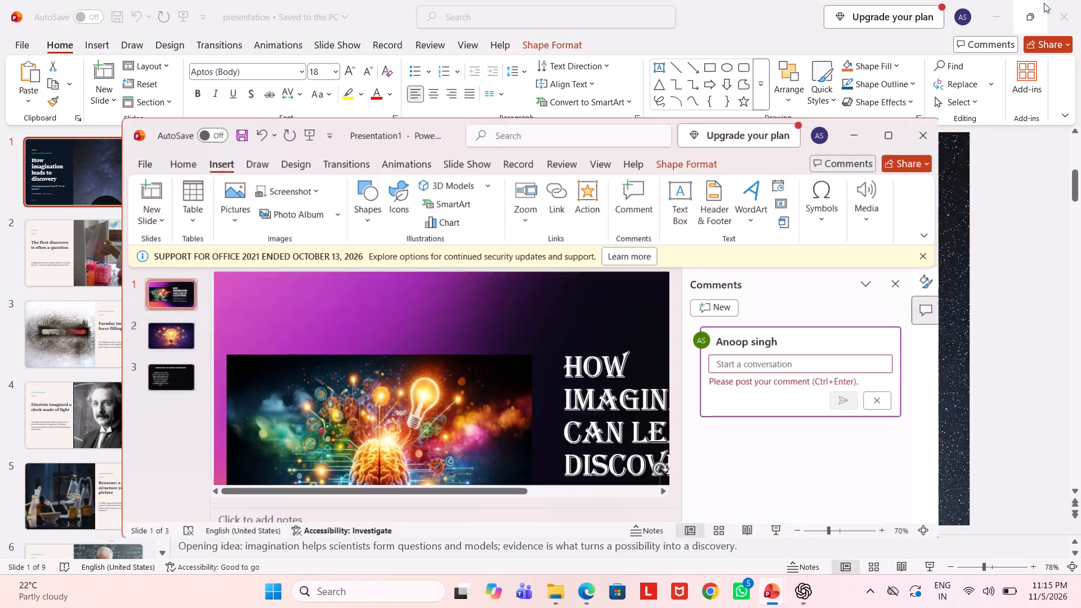
left_click(905, 134)
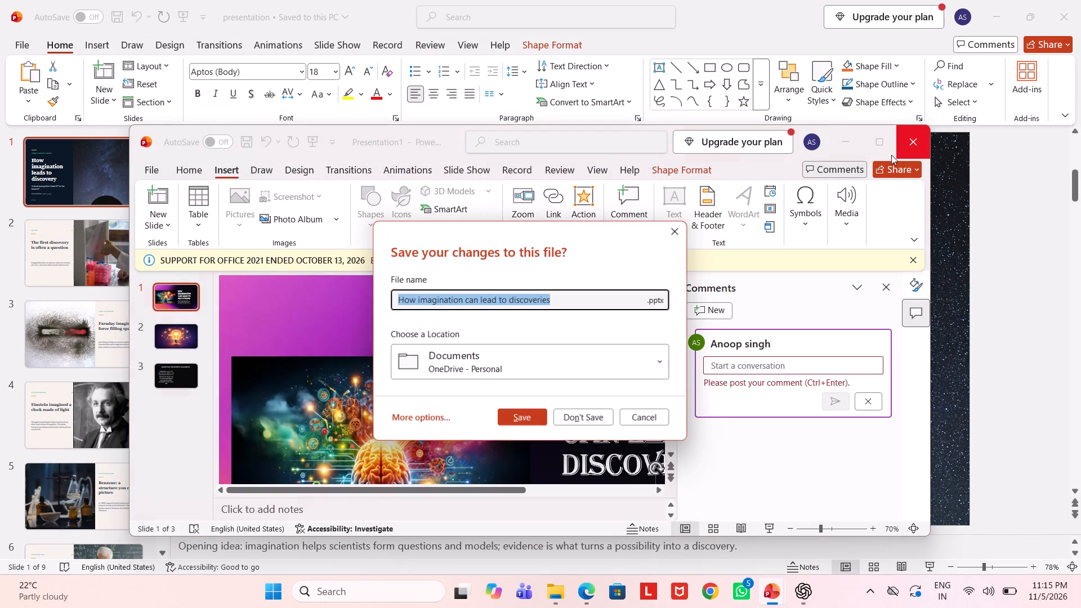
left_click(598, 418)
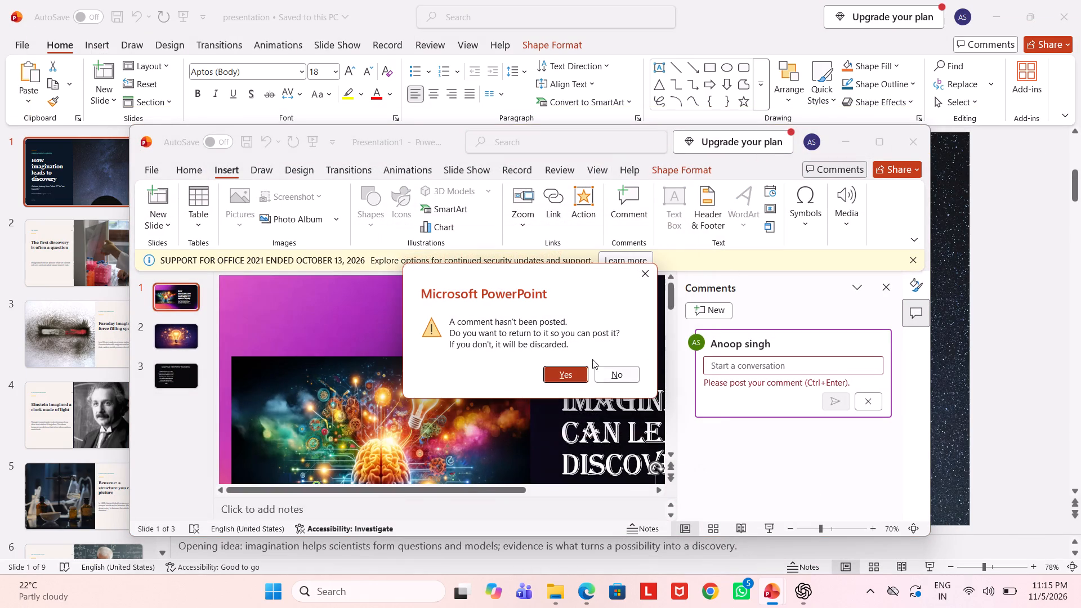
left_click(617, 374)
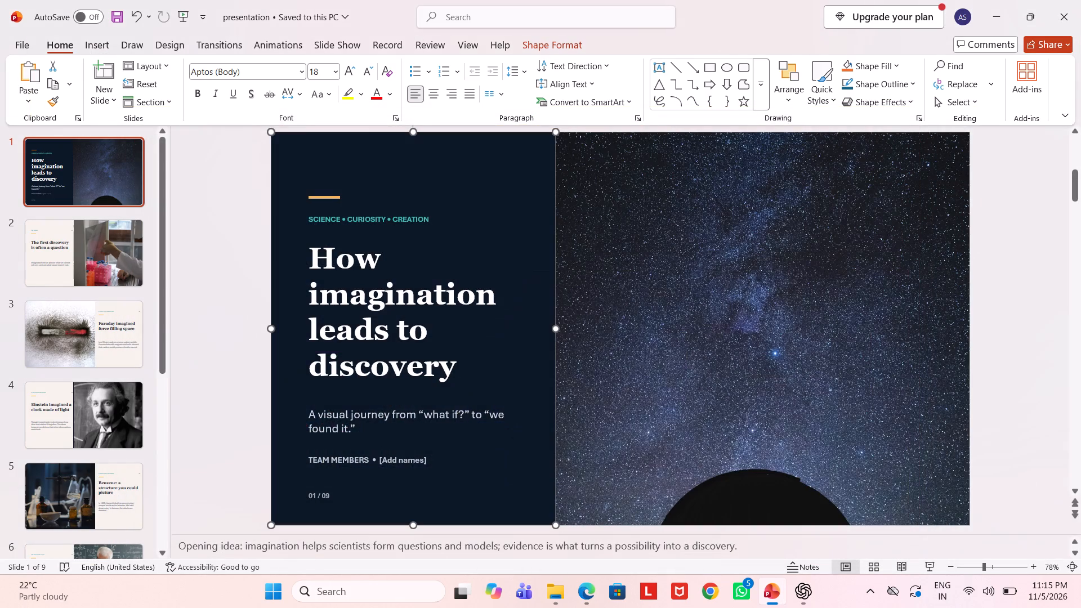
Cut the dark rectangular panel behind the title slide's text out of the 9-slide deck.
left_click_drag(413, 467, 408, 462)
left_click(408, 462)
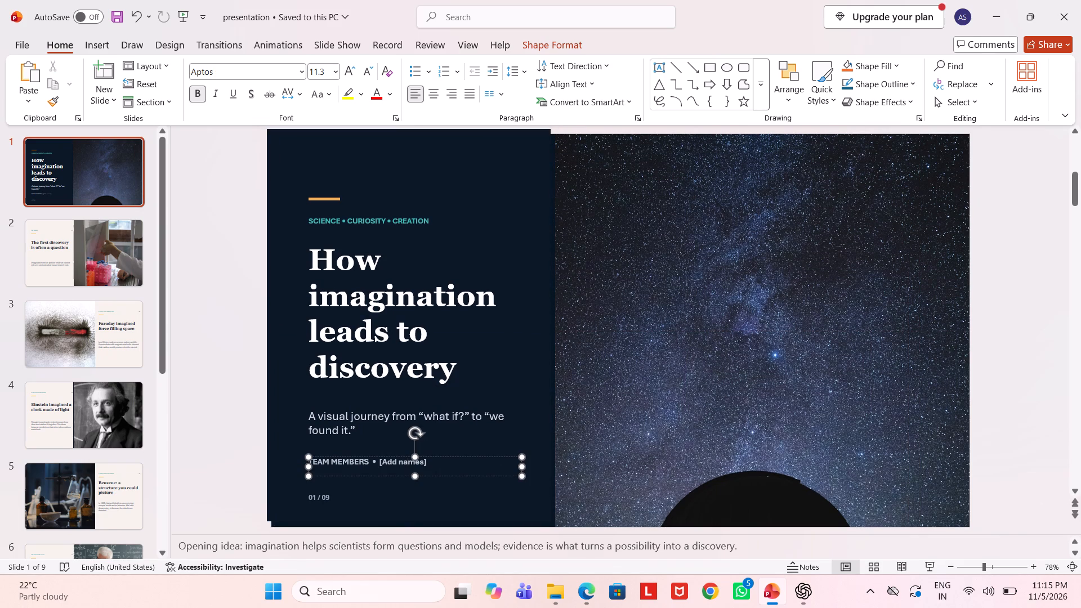
left_click(484, 256)
left_click(488, 205)
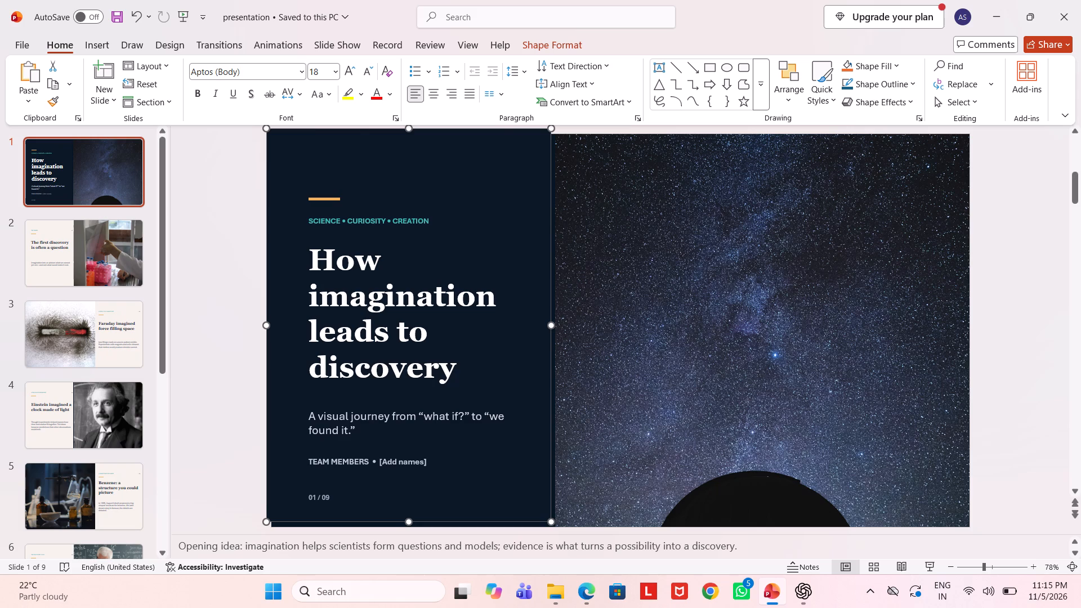
right_click(520, 129)
left_click(570, 163)
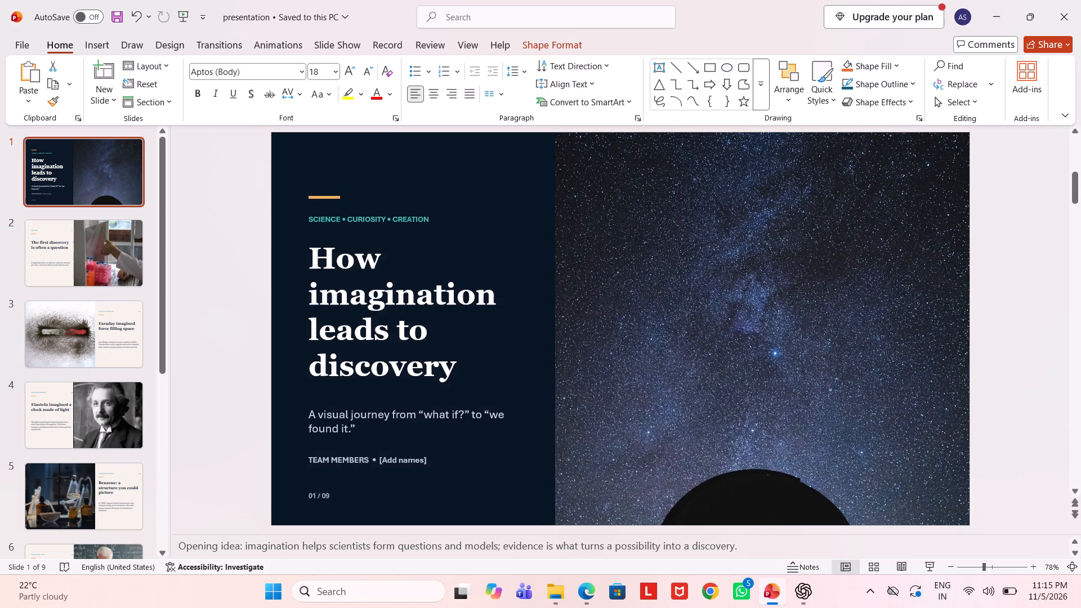
Delete the "[Add names]" placeholder after "TEAM MEMBERS •" on the title slide.
left_click(423, 455)
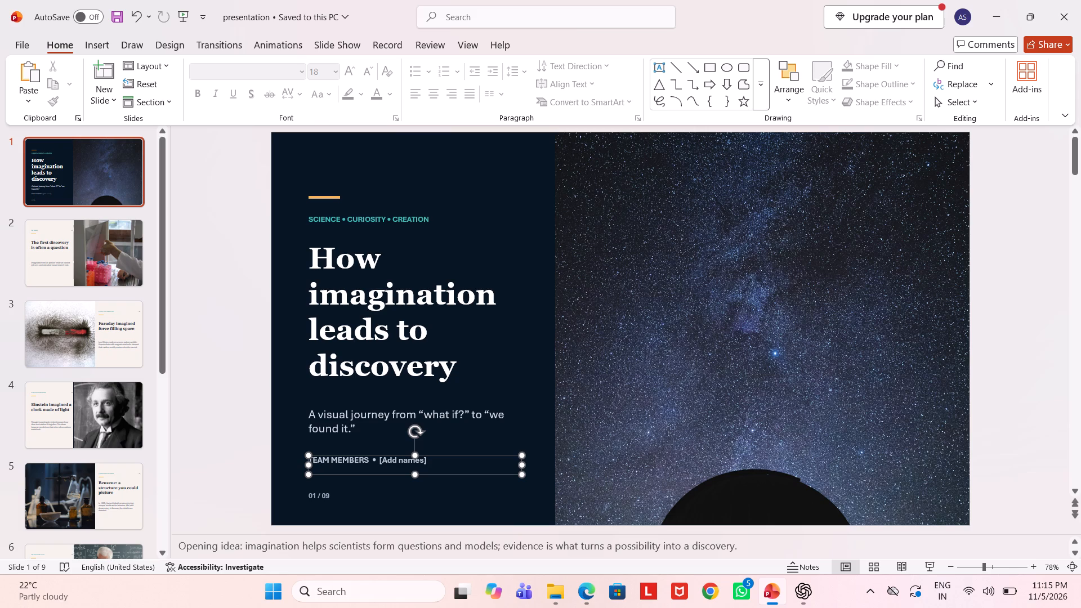
left_click_drag(423, 459, 429, 462)
left_click(429, 462)
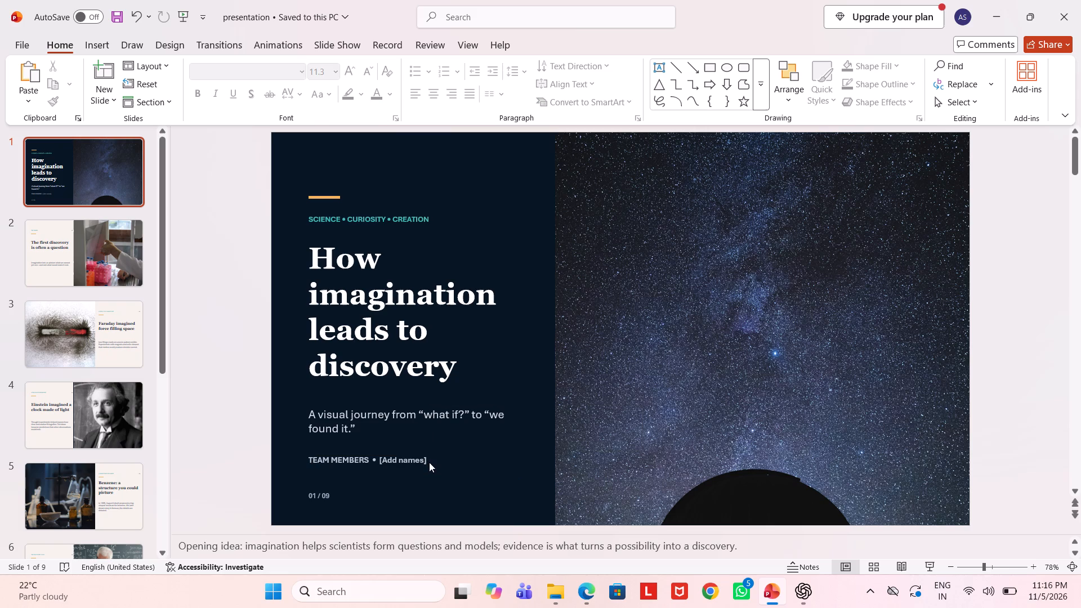
left_click(422, 463)
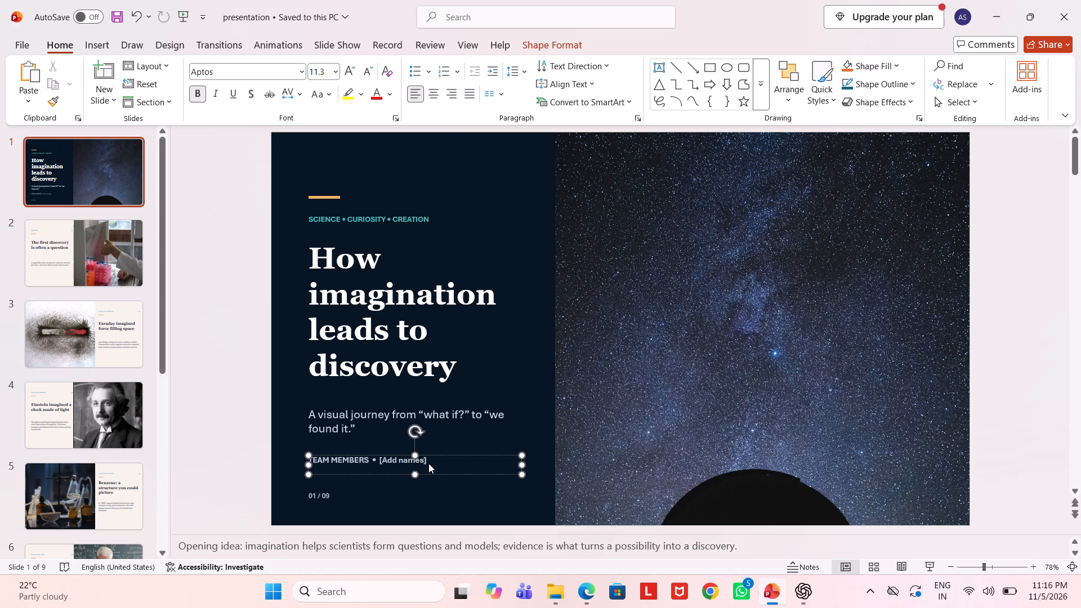
key("BackSpace")
key("BackSpace")
key("BackSpace")
key("BackSpace")
key("BackSpace")
key("BackSpace")
key("BackSpace")
key("BackSpace")
key("BackSpace")
key("BackSpace")
left_click(385, 461)
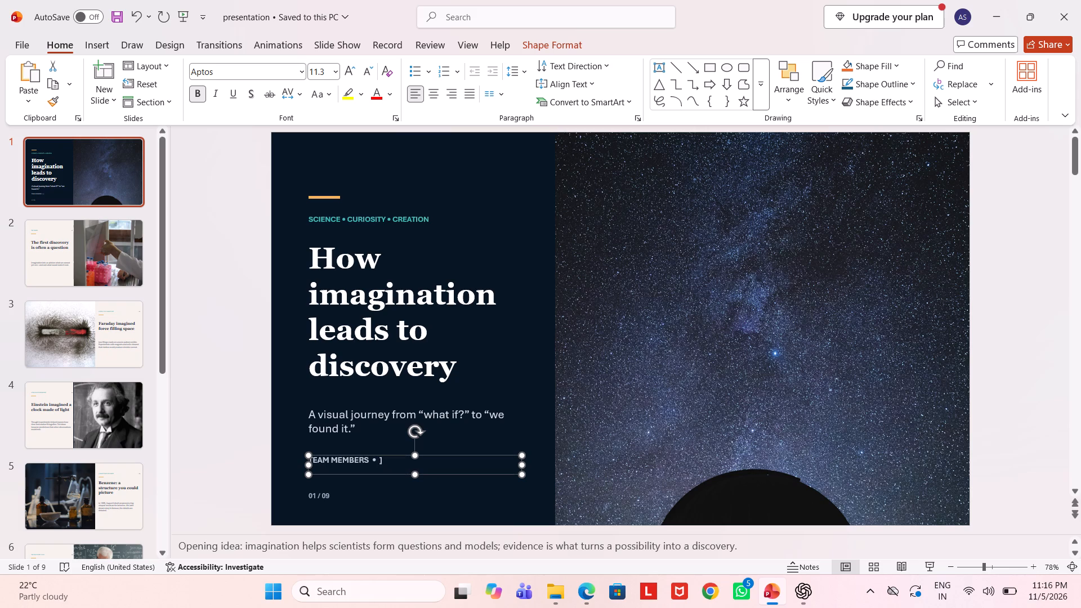
left_click(381, 461)
key("BackSpace")
Enter the first team member's full name after "TEAM MEMBERS •", followed by the class "(8A)" and a comma.
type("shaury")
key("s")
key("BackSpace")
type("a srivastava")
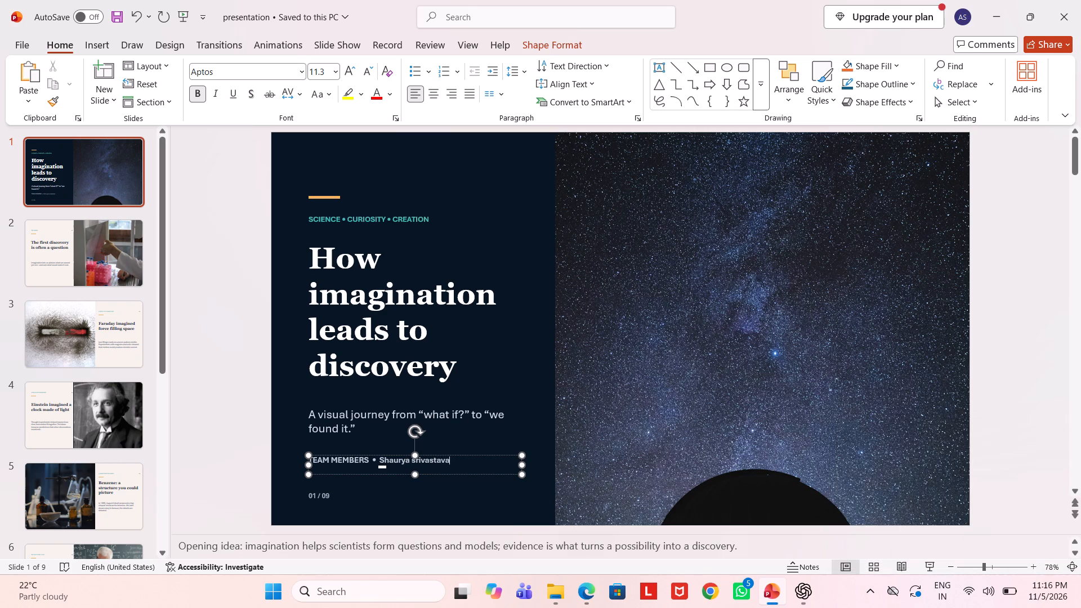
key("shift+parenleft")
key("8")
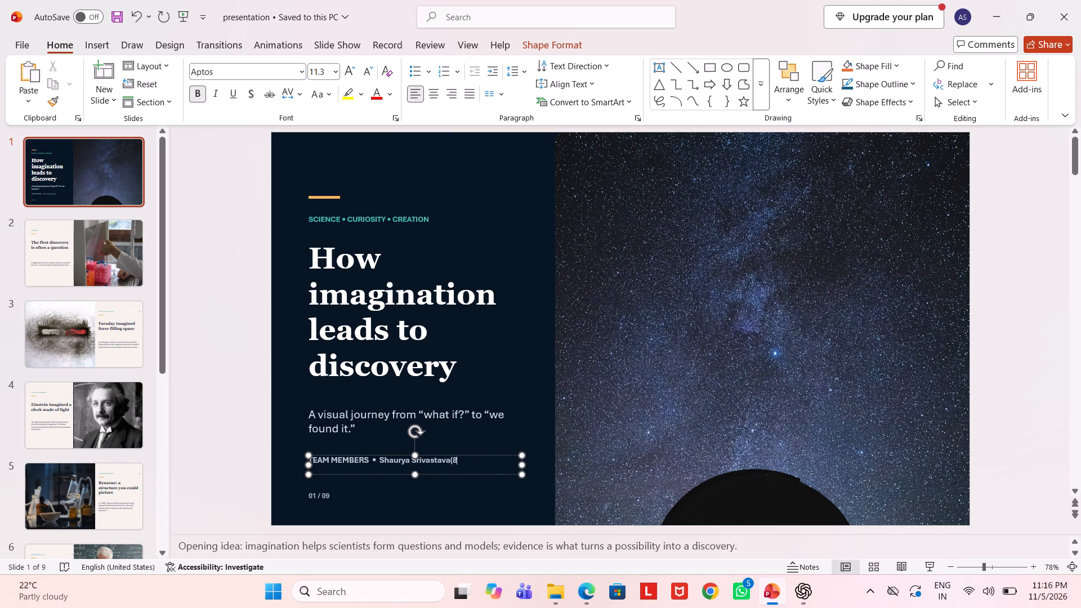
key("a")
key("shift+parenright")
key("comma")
Add the second team member's full name and an opening parenthesis, with a space separating it from the first entry's comma.
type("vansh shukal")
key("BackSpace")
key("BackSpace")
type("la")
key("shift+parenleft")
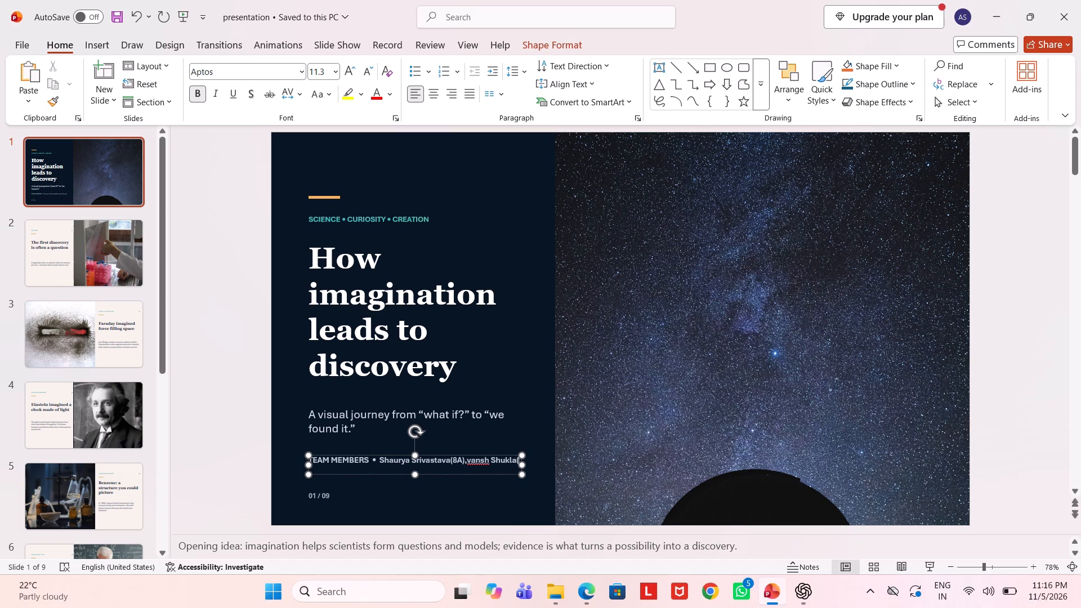
left_click(468, 463)
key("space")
Complete the second team member's entry on the title slide with the class "(8A)" directly after the name, followed by a comma and a space.
left_click(489, 458)
key("Right")
key("Right")
key("Right")
key("Right")
key("Right")
key("Right")
key("Right")
key("Right")
key("Right")
key("Right")
key("Right")
key("Right")
key("Right")
key("Right")
key("Right")
key("Right")
key("Right")
key("Right")
key("Right")
key("Right")
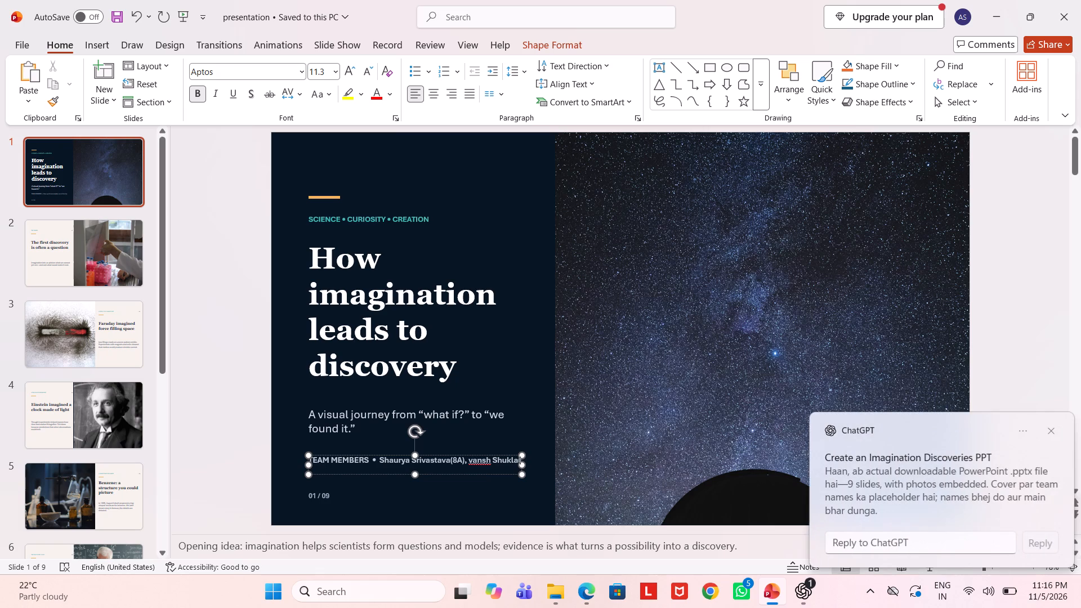
key("BackSpace")
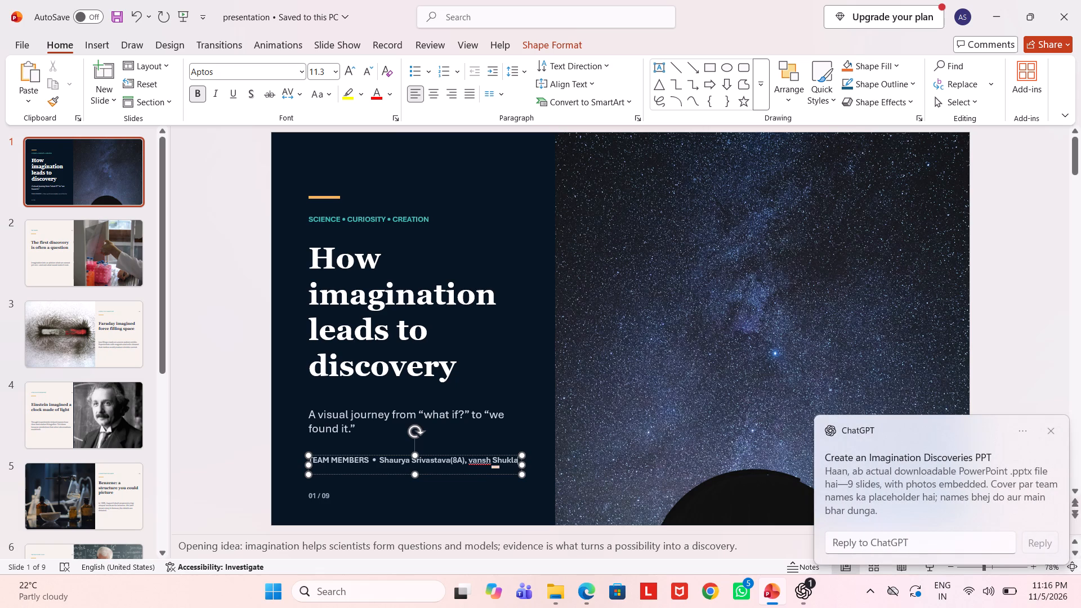
key("shift+parenleft")
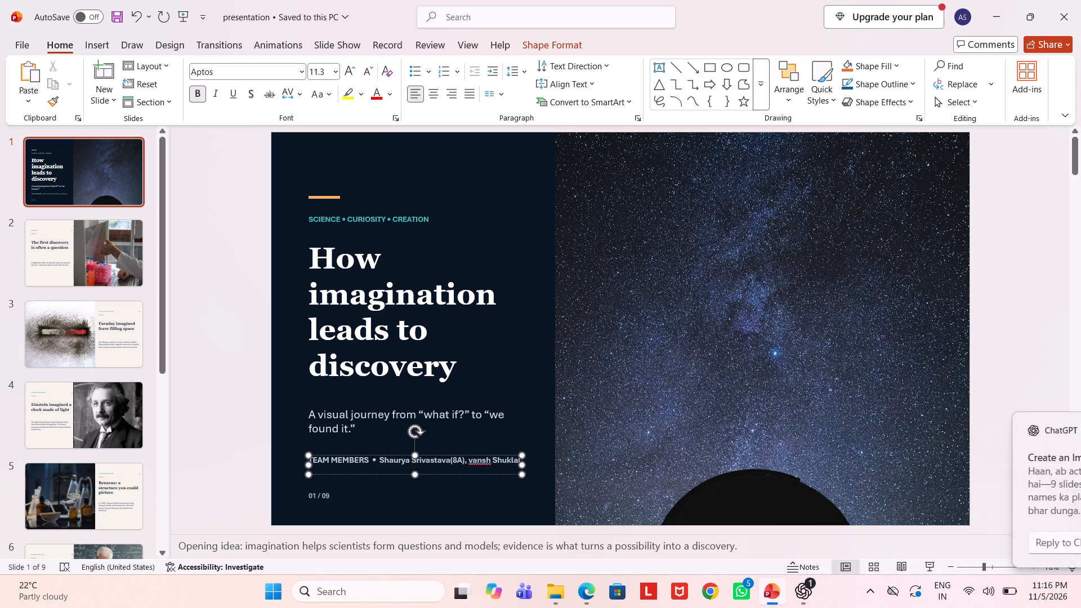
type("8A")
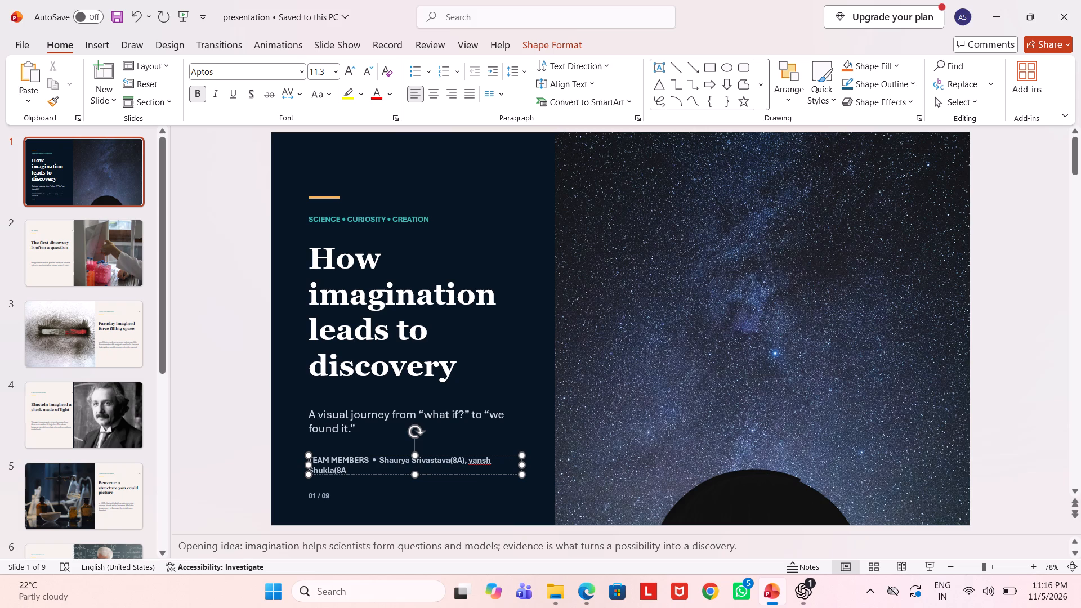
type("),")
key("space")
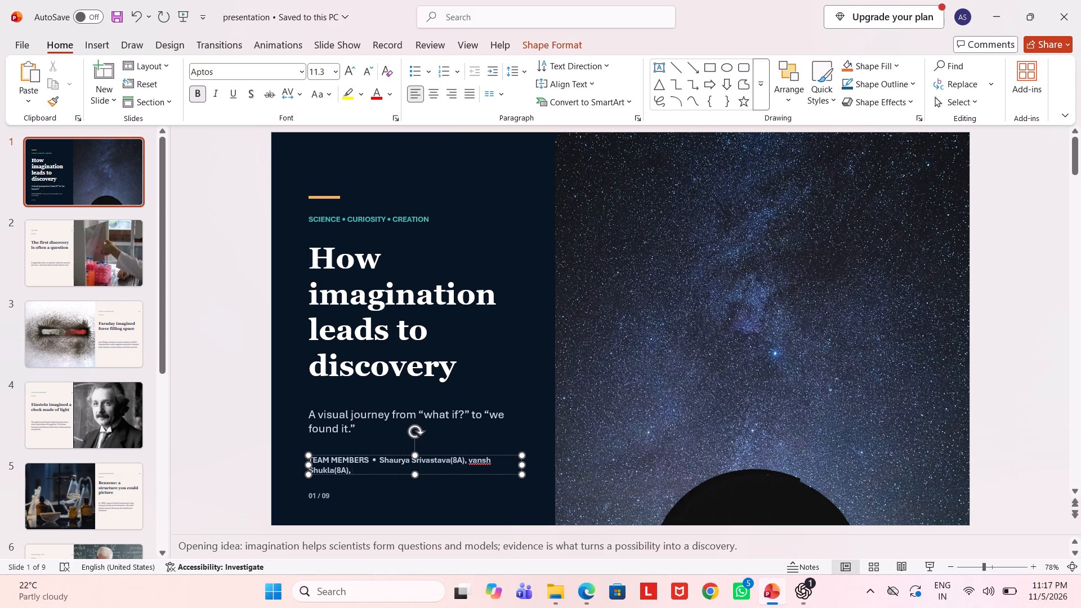
Insert an extra space before the second team member's name in the TEAM MEMBERS line.
left_click(467, 462)
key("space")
Add the third team member's full name at the end of the TEAM MEMBERS line, followed by "(8A)", a comma and a space.
left_click(361, 474)
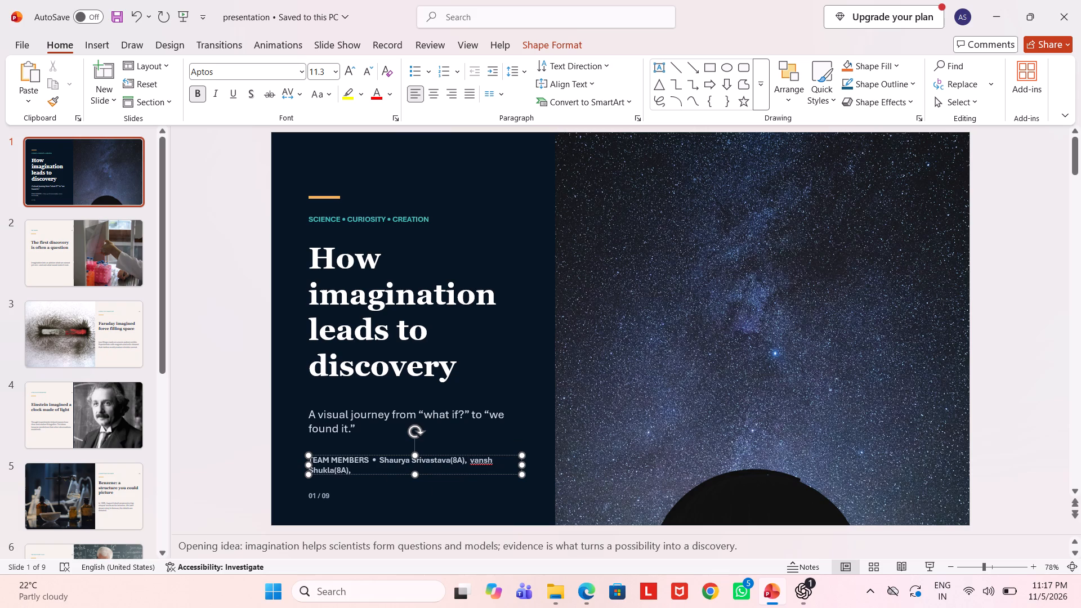
left_click(355, 470)
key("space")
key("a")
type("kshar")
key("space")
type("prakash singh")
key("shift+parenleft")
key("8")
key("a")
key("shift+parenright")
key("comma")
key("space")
Add the fourth team member's full name after the third entry, followed by the class "(8A)", a comma and a space.
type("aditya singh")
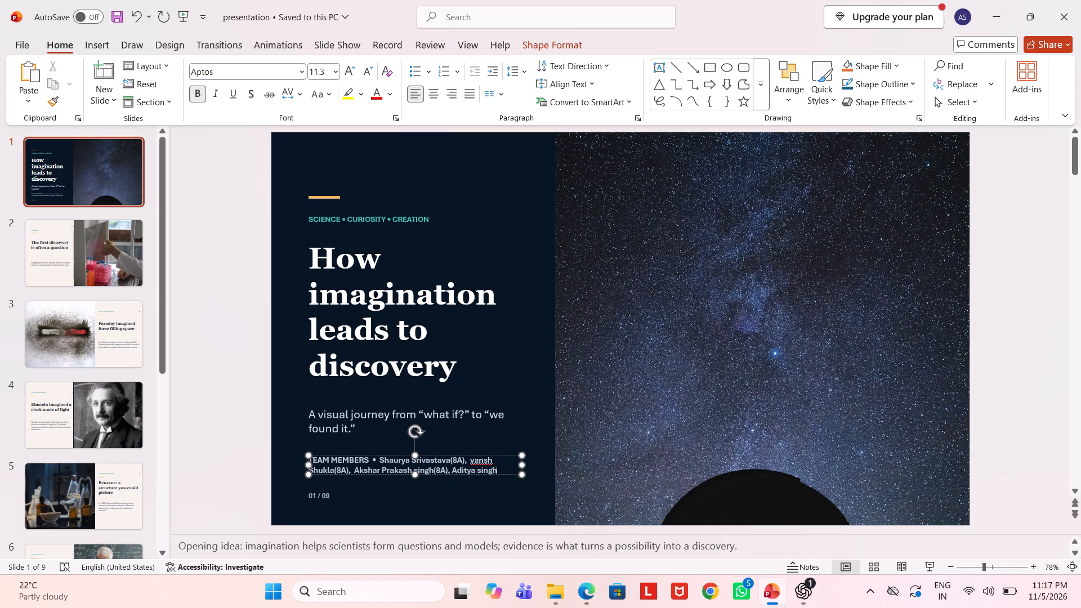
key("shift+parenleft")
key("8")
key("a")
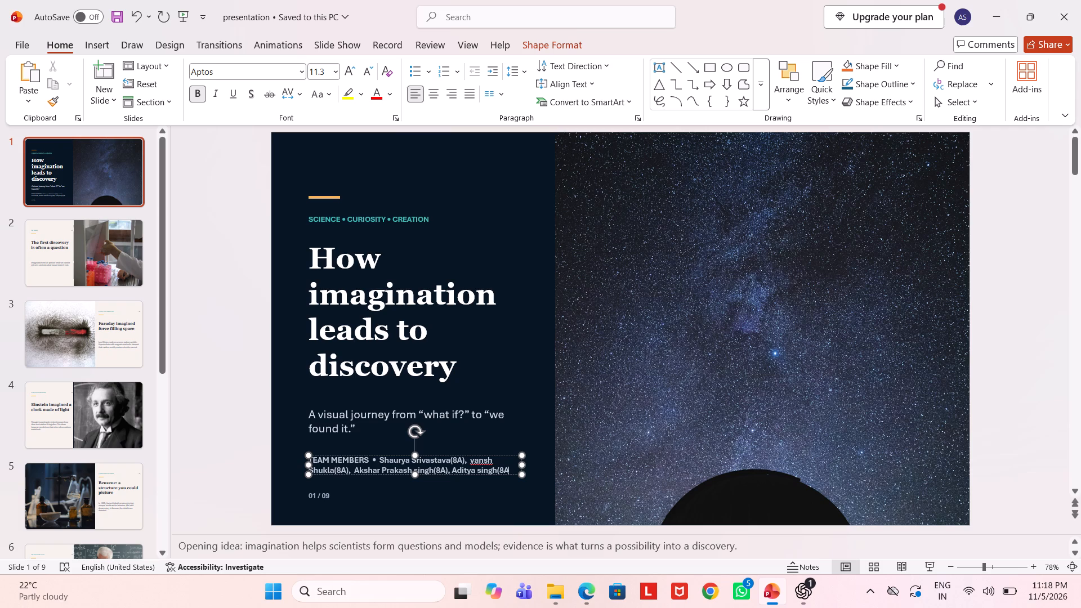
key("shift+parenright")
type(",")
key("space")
Add the fifth team member's full name at the end of the list, followed by the class "(8B)".
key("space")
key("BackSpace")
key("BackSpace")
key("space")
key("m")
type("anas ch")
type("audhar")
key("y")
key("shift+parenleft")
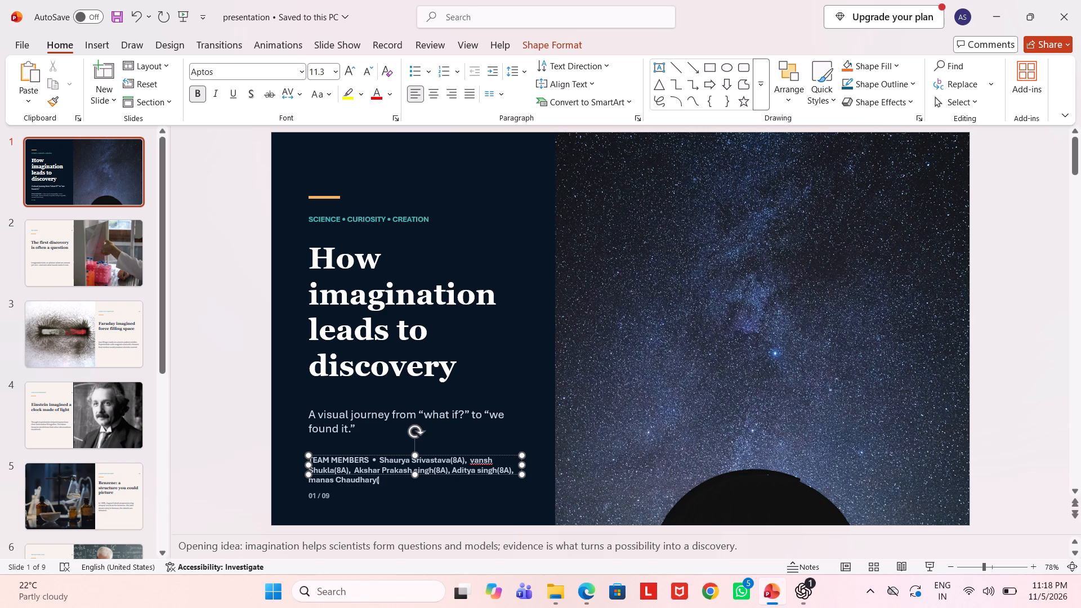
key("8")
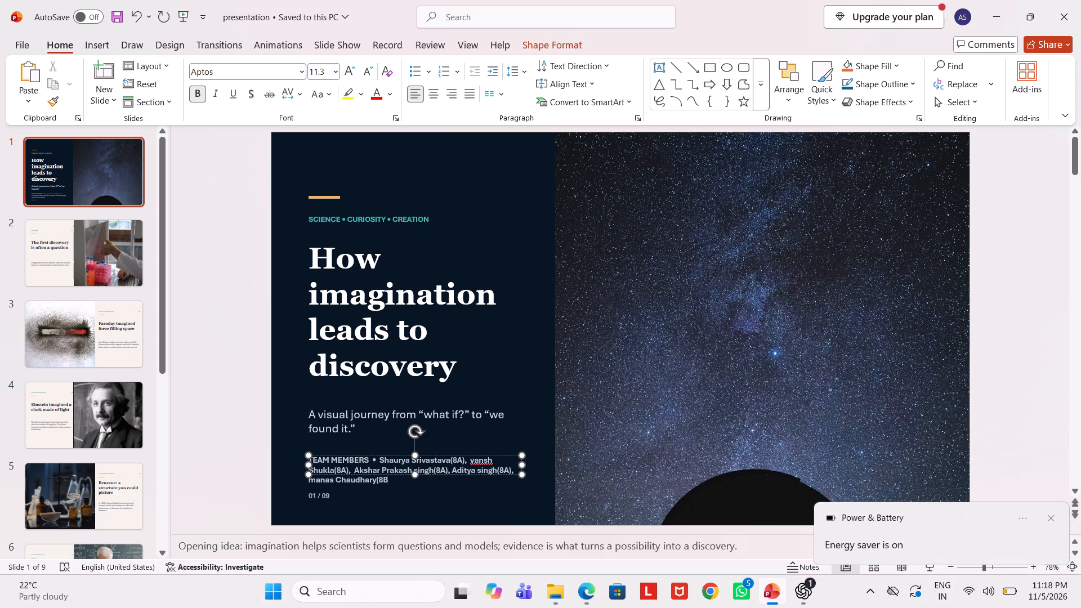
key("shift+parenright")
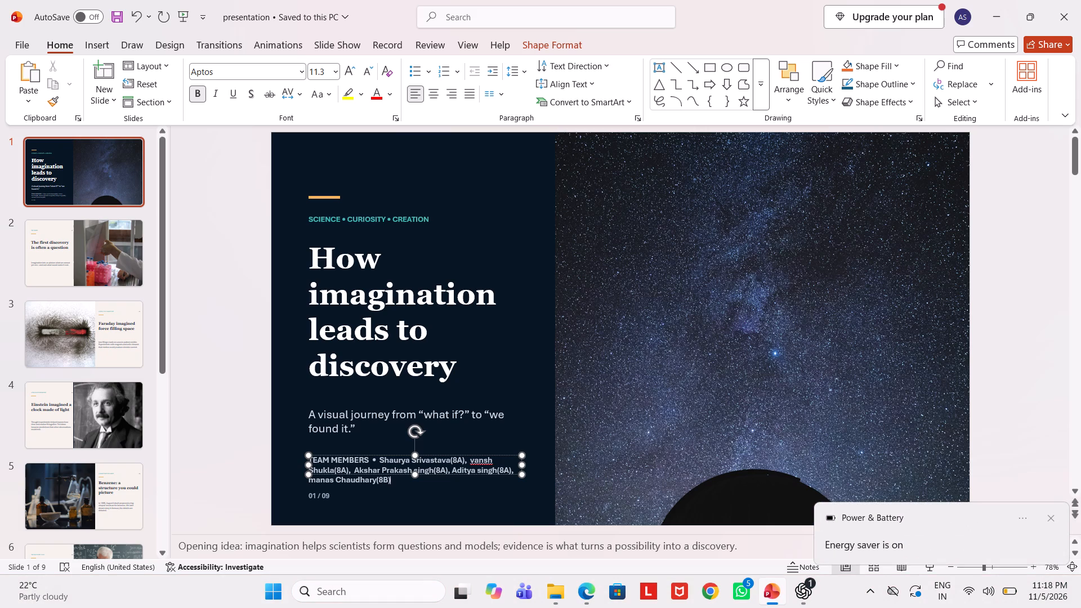
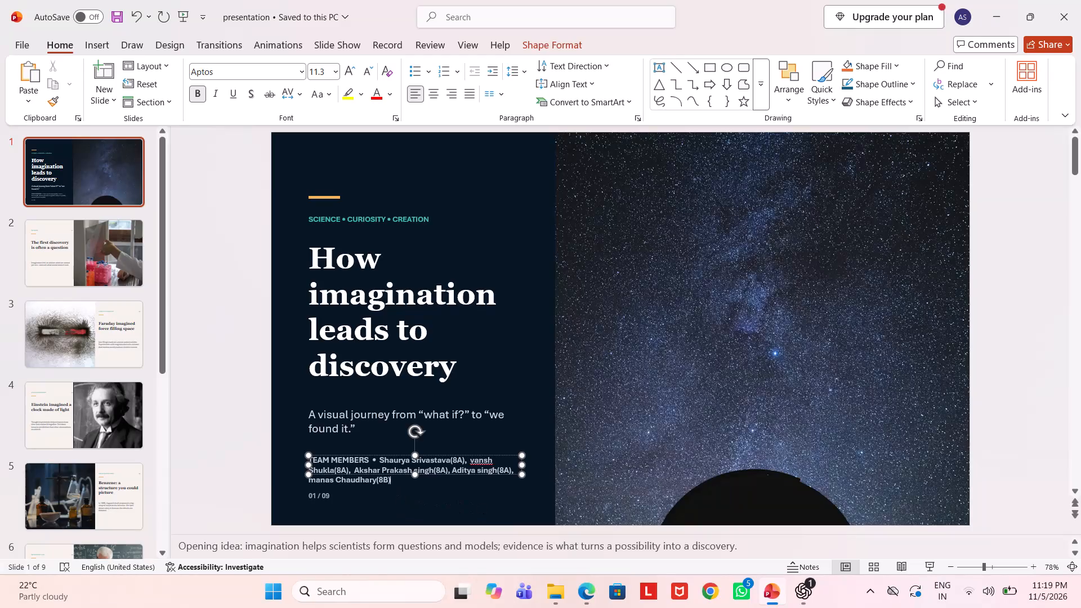
Delete the class letter A from the fourth team member's entry and try to enter B in its place.
left_click(509, 474)
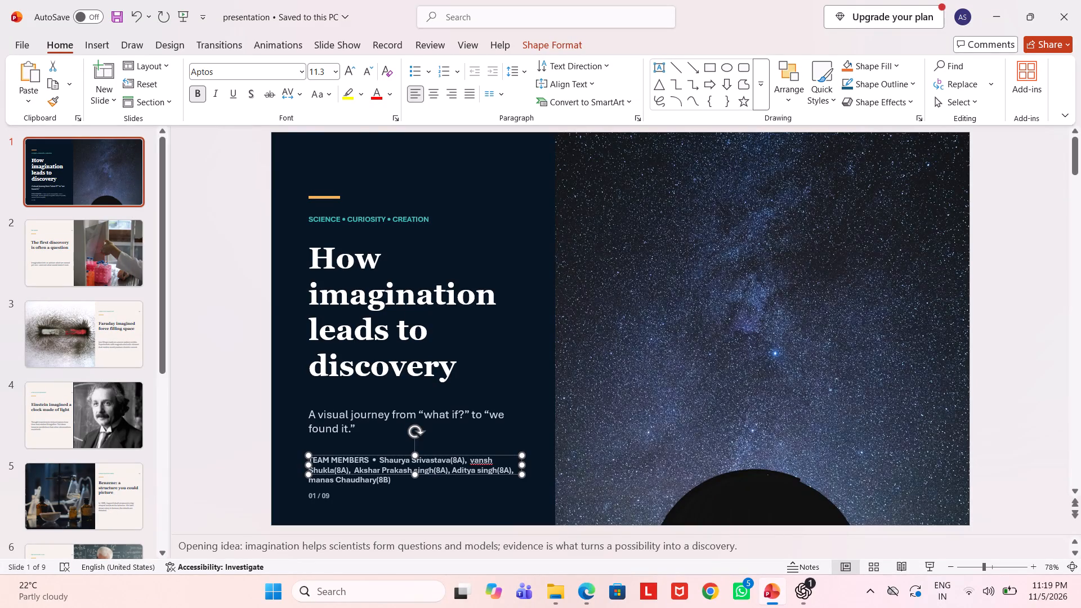
left_click(506, 471)
left_click(508, 471)
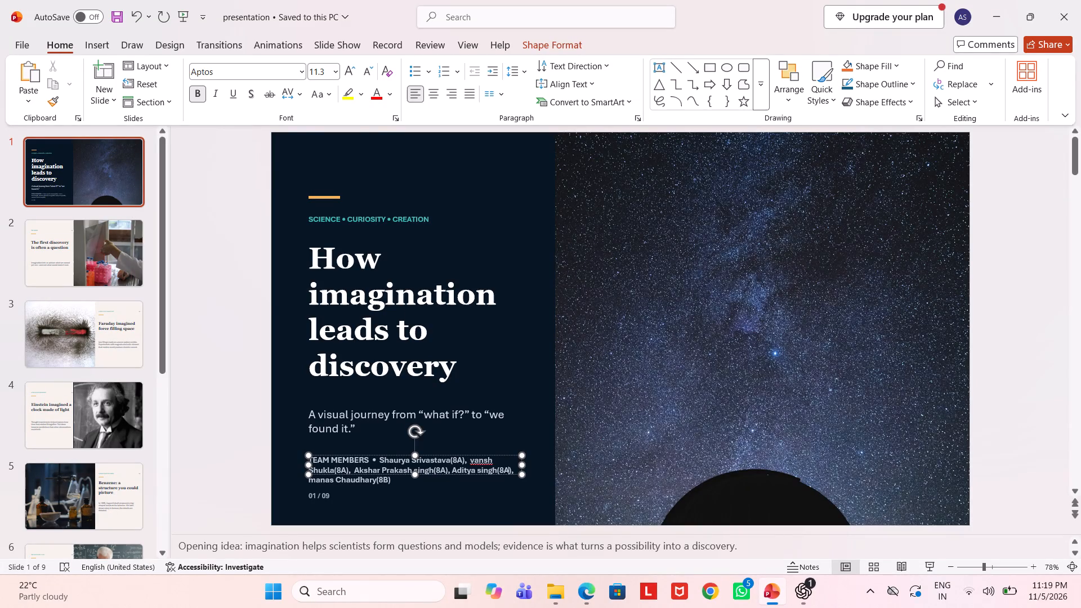
key("BackSpace")
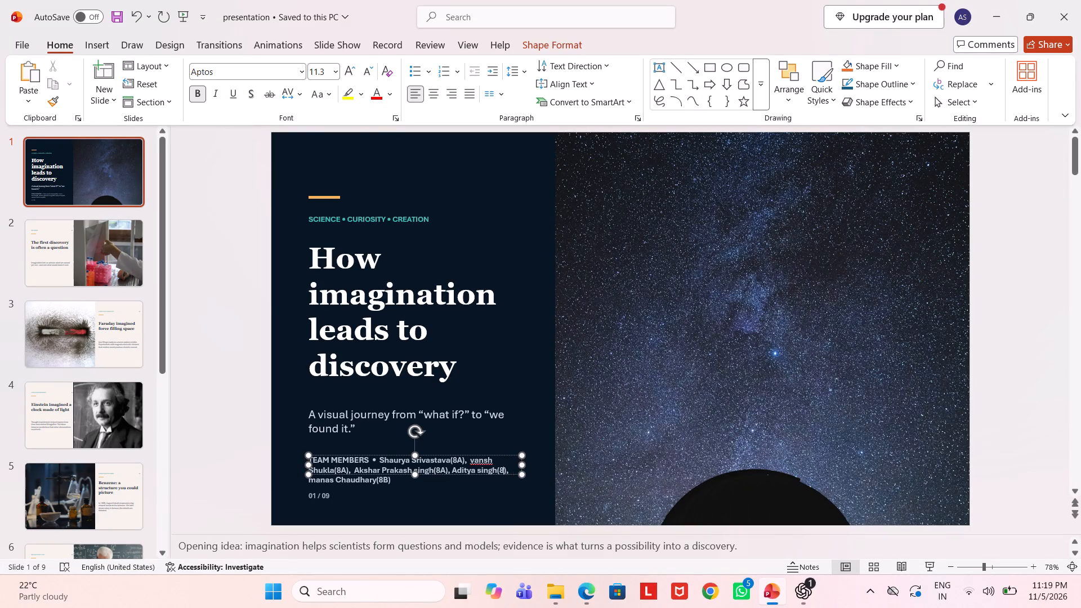
left_click(508, 471)
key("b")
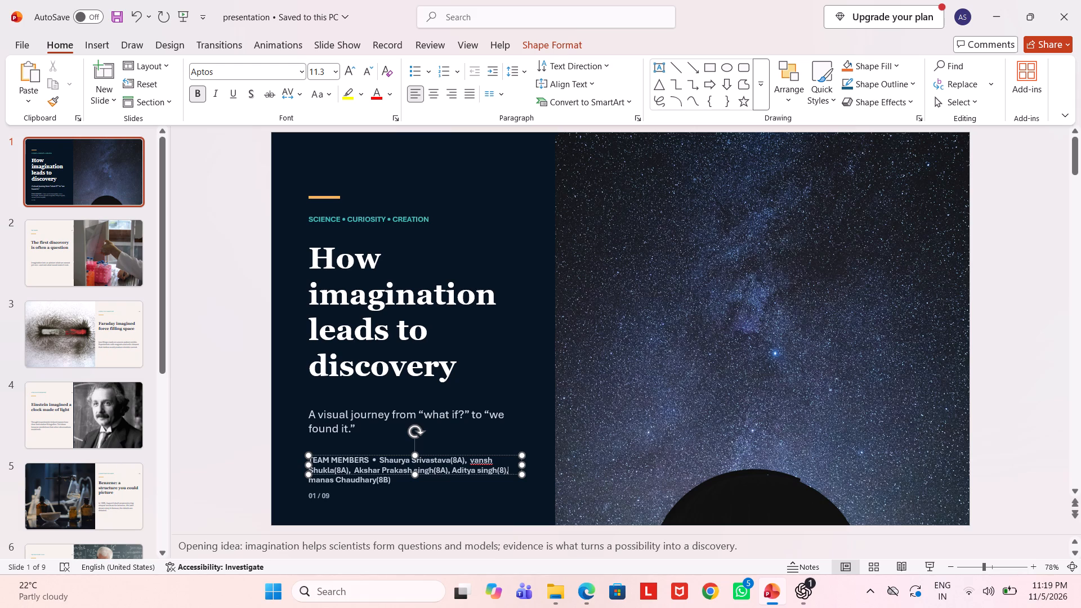
left_click(500, 479)
left_click(549, 420)
Add a comma, the sixth team member's full name and an opening bracket at the end of the TEAM MEMBERS list.
left_click(405, 484)
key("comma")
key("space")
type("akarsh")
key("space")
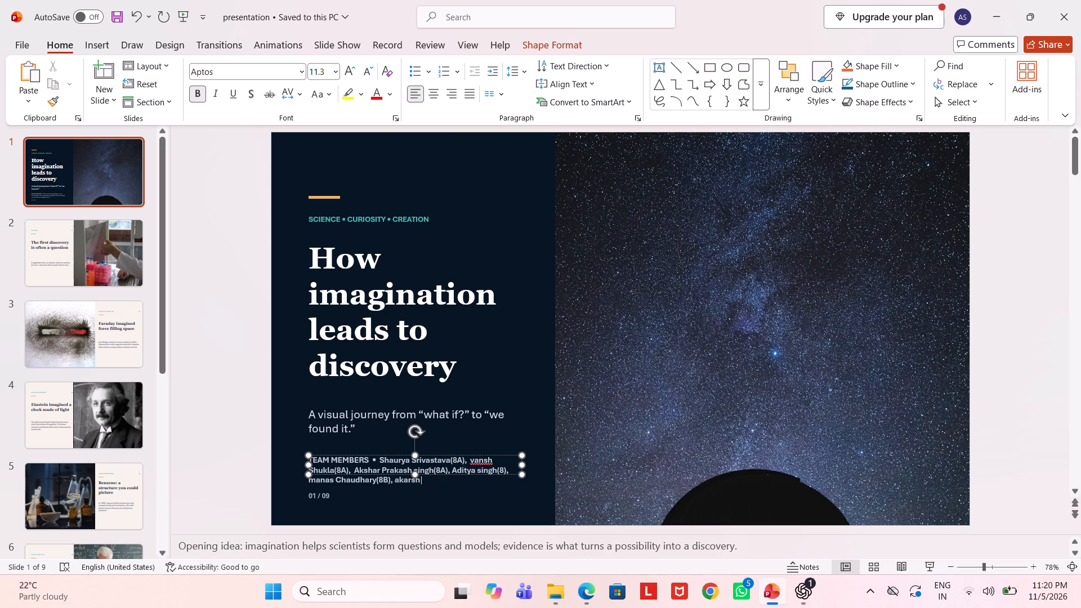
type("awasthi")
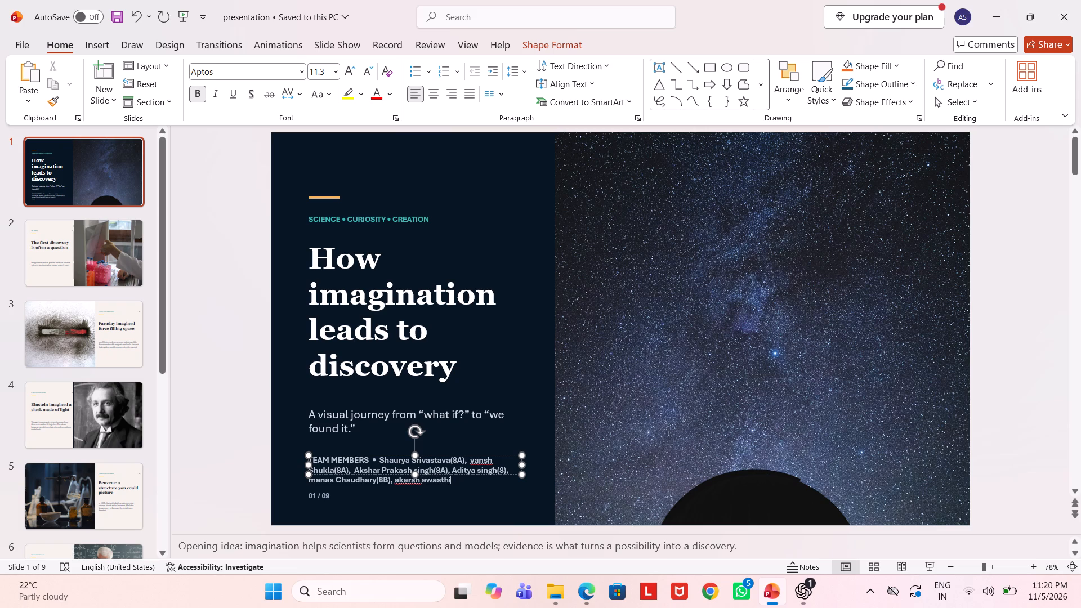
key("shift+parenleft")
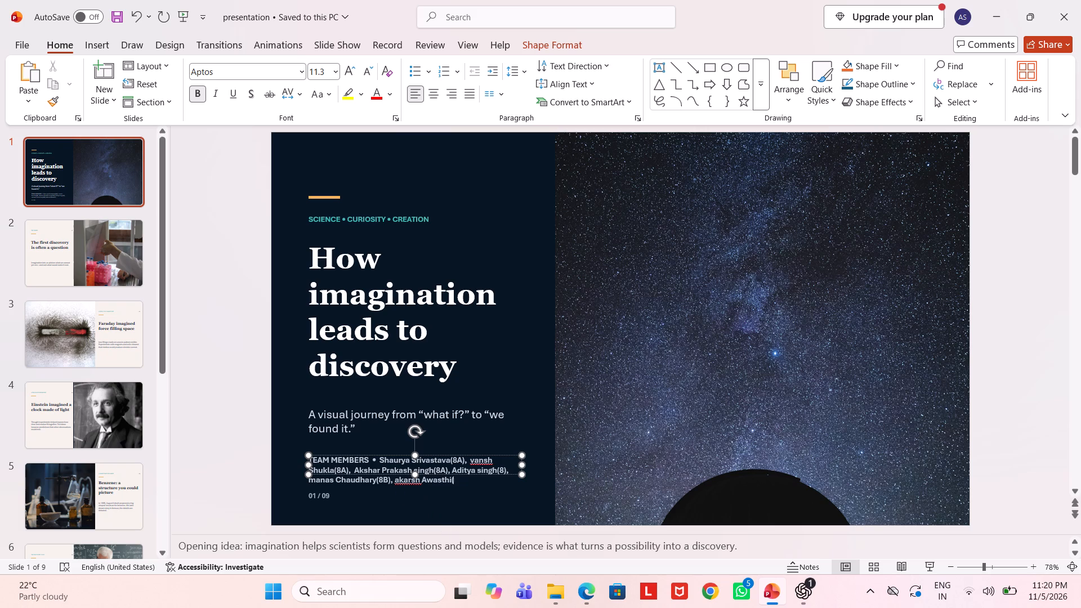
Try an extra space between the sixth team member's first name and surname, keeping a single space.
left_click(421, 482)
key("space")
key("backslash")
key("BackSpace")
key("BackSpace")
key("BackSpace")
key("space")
Complete the sixth team member's class as "(8C)", followed by a comma.
left_click(455, 482)
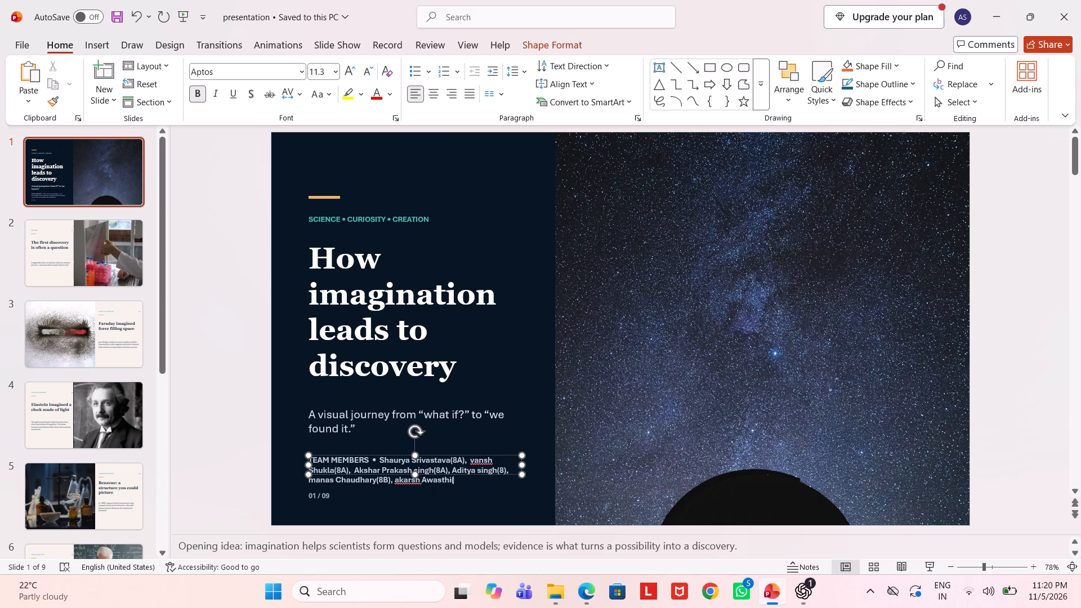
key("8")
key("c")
key("shift+parenright")
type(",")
Add the seventh team member's full name, followed by the class "(8C)", a comma and a space.
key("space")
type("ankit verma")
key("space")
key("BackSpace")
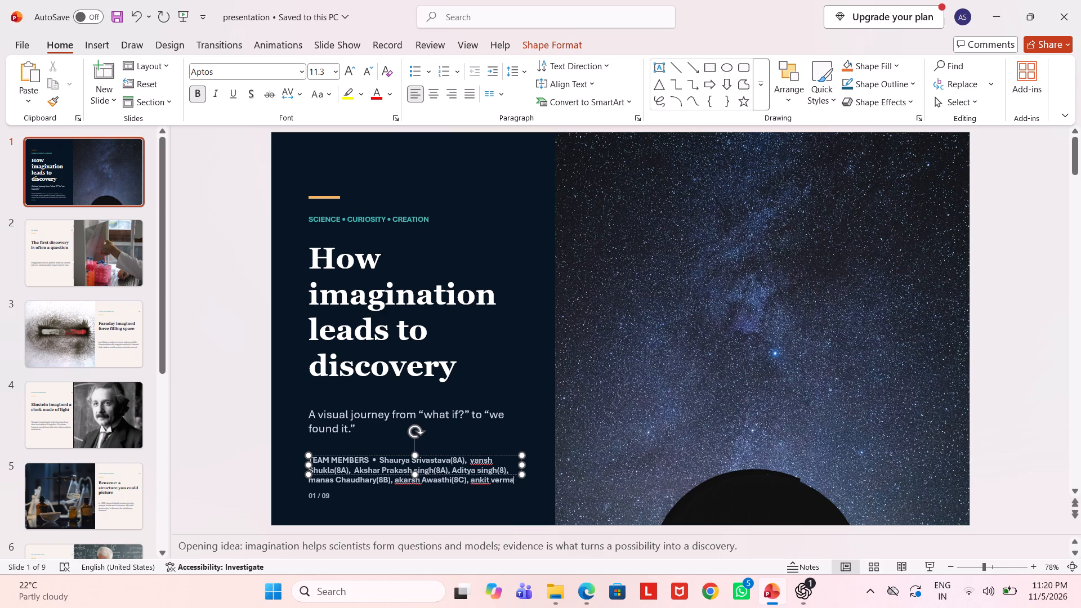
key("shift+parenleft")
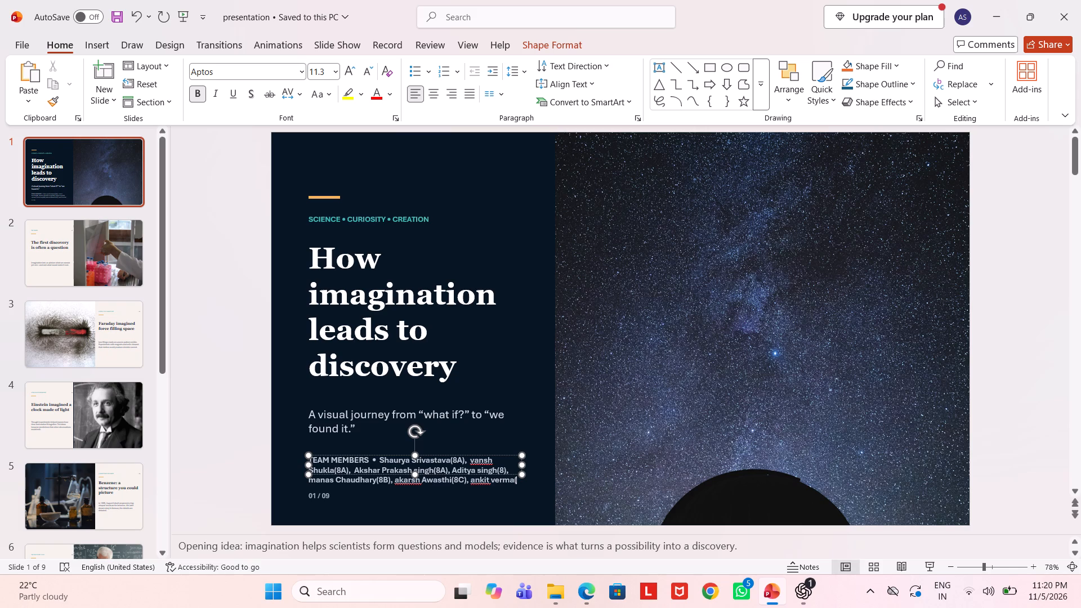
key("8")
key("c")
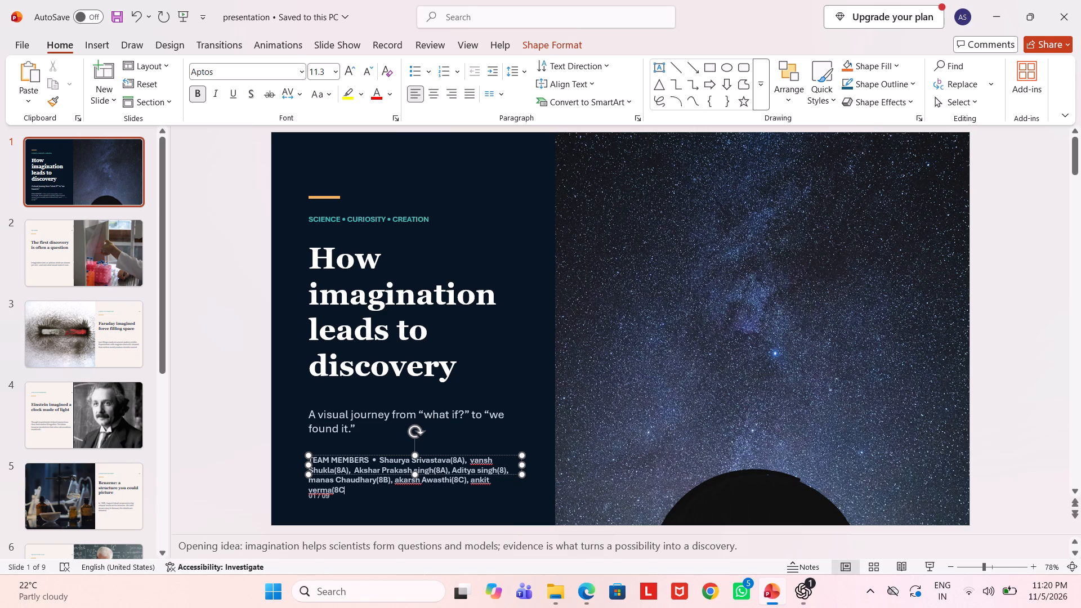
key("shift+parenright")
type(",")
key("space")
Add the eighth team member's full name at the end of the list, followed by the class "(8C)".
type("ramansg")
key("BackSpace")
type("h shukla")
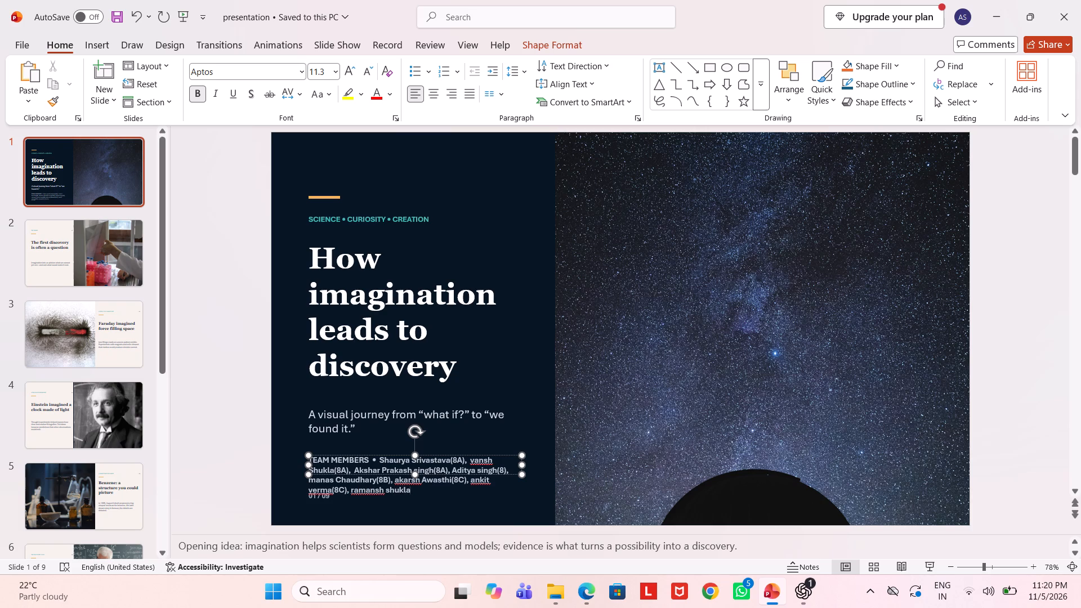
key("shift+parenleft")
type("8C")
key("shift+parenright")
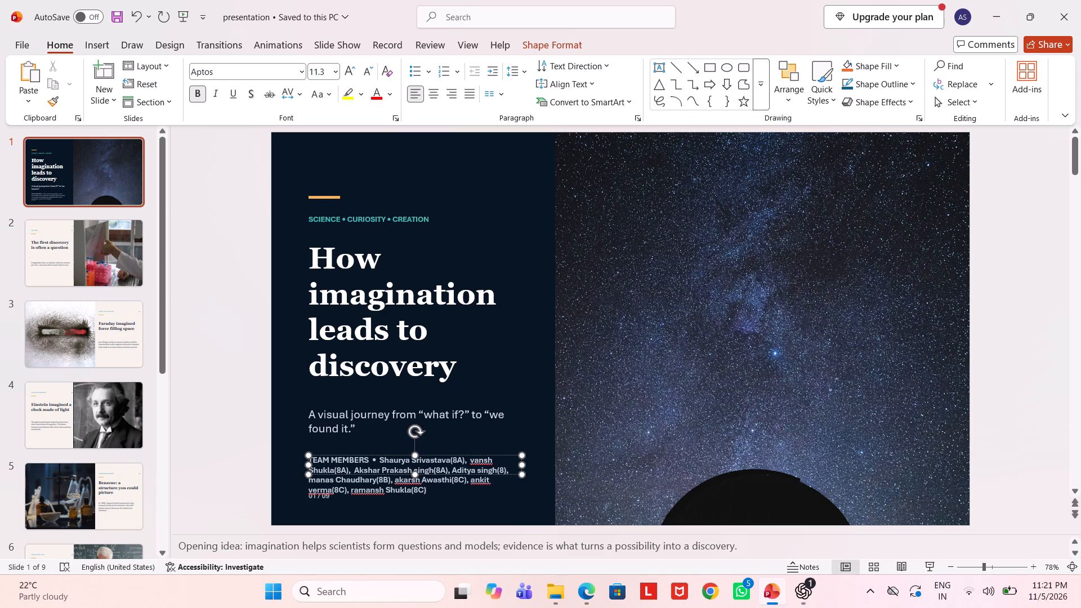
left_click(499, 494)
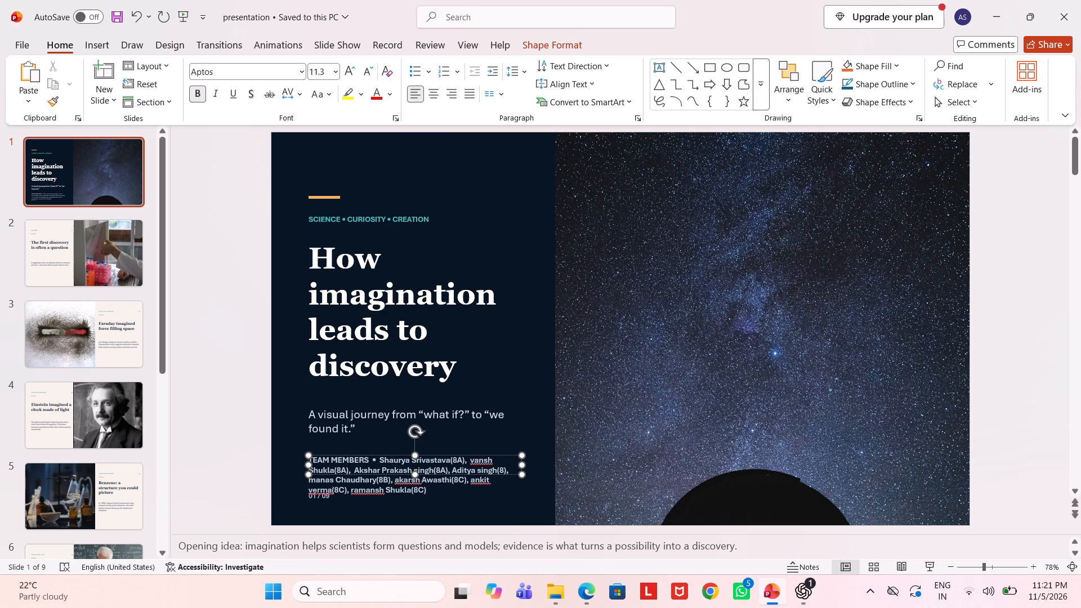
Capitalize the initial letter of the seventh team member's first name.
right_click(479, 483)
left_click(551, 542)
left_click(480, 460)
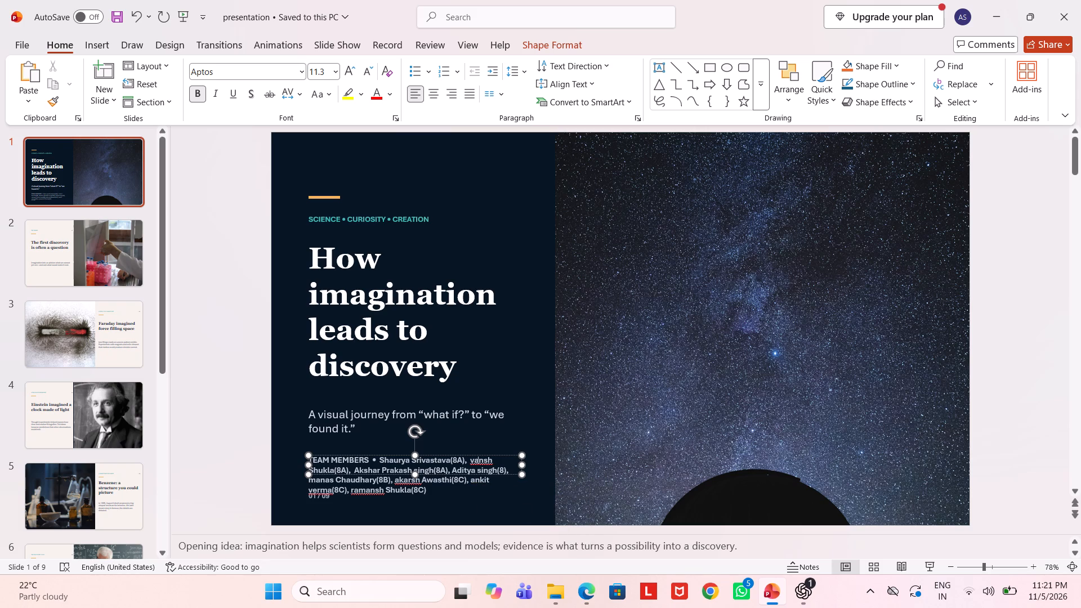
left_click(475, 481)
key("BackSpace")
Capitalize the initial letters of the sixth and second team members' first names.
left_click(400, 479)
key("BackSpace")
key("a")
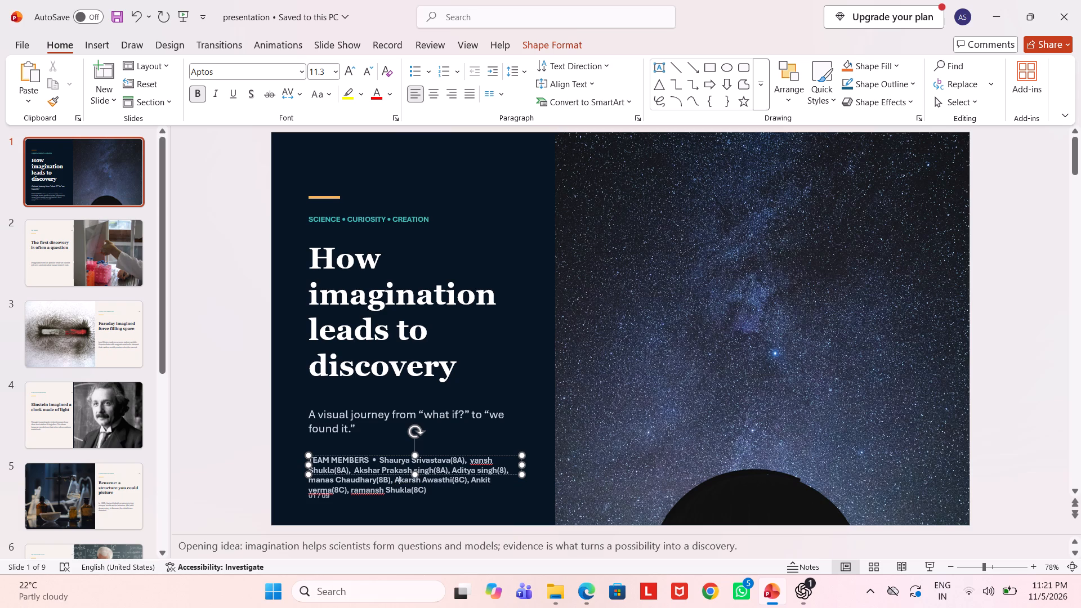
left_click(475, 462)
key("BackSpace")
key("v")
Capitalize the initial letter of the eighth team member's first name.
left_click(355, 490)
key("BackSpace")
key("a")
key("BackSpace")
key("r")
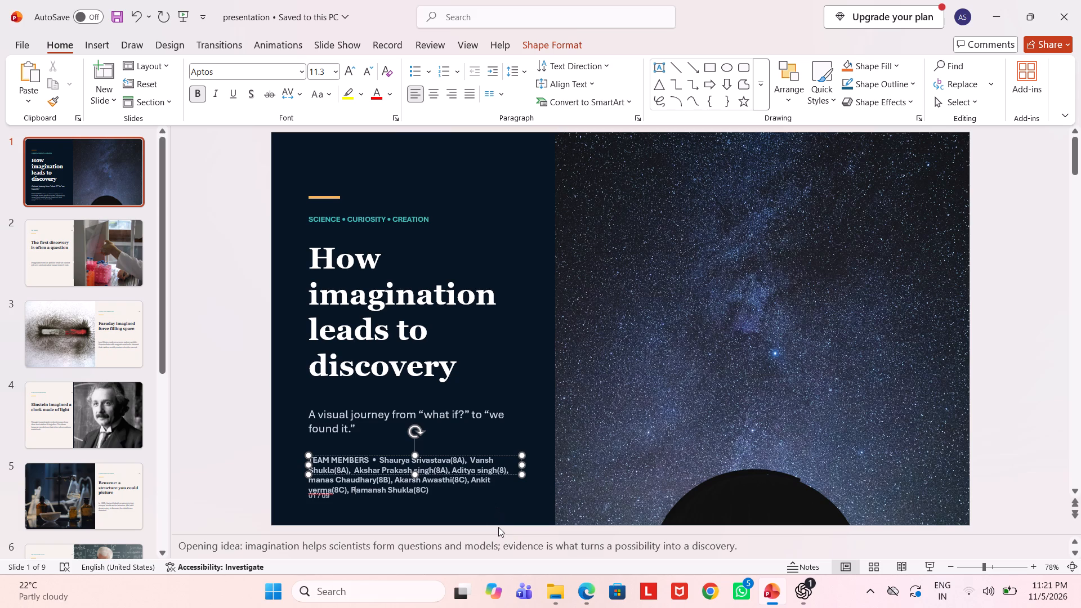
left_click(443, 500)
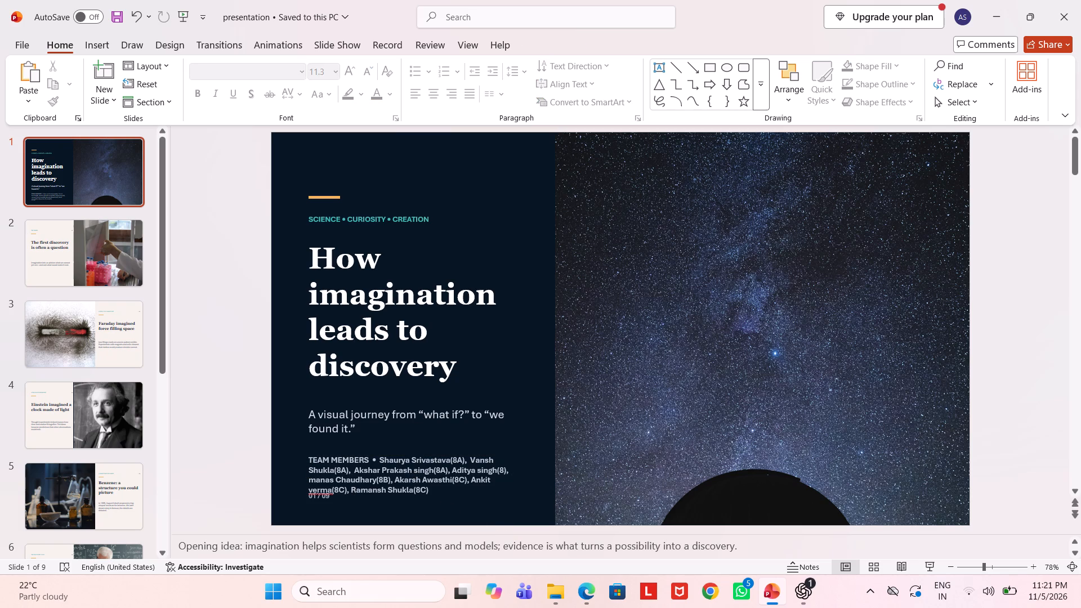
Clear the spelling flag on the seventh team member's surname without altering the text.
left_click(324, 494)
right_click(324, 494)
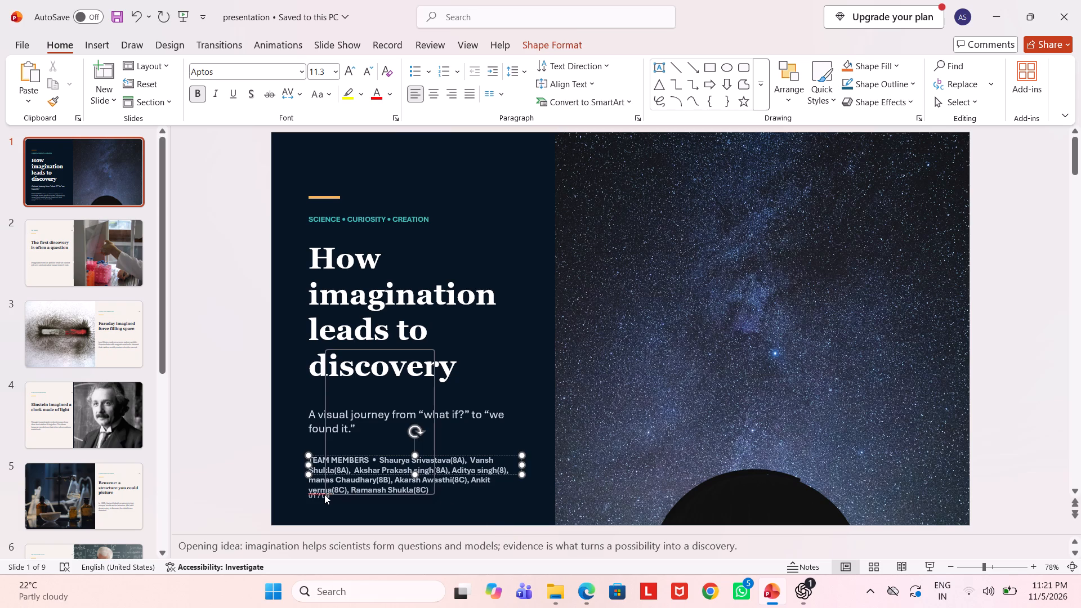
left_click(386, 461)
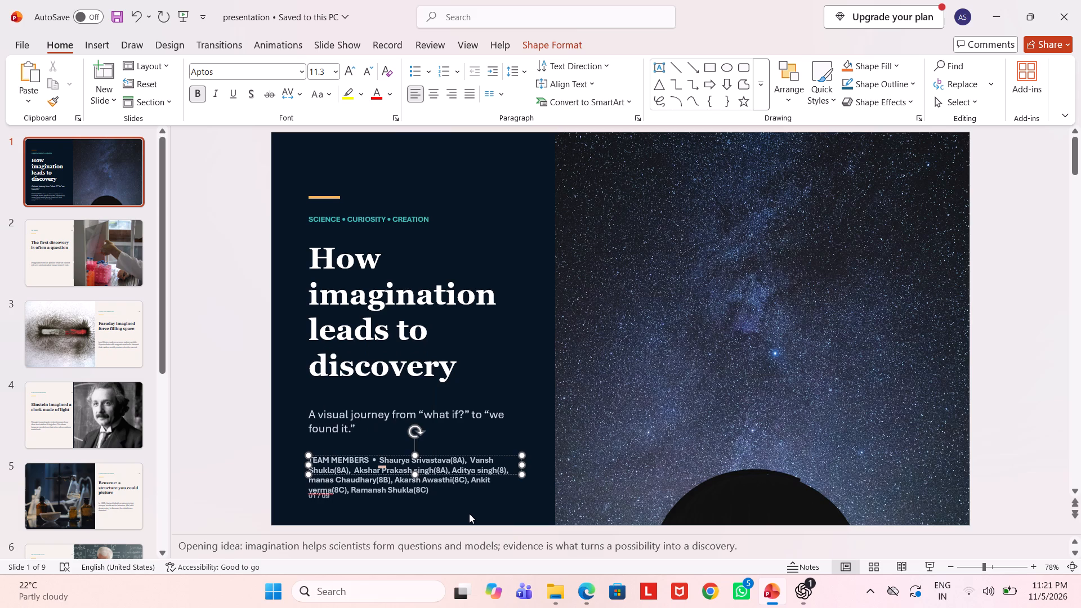
left_click(592, 410)
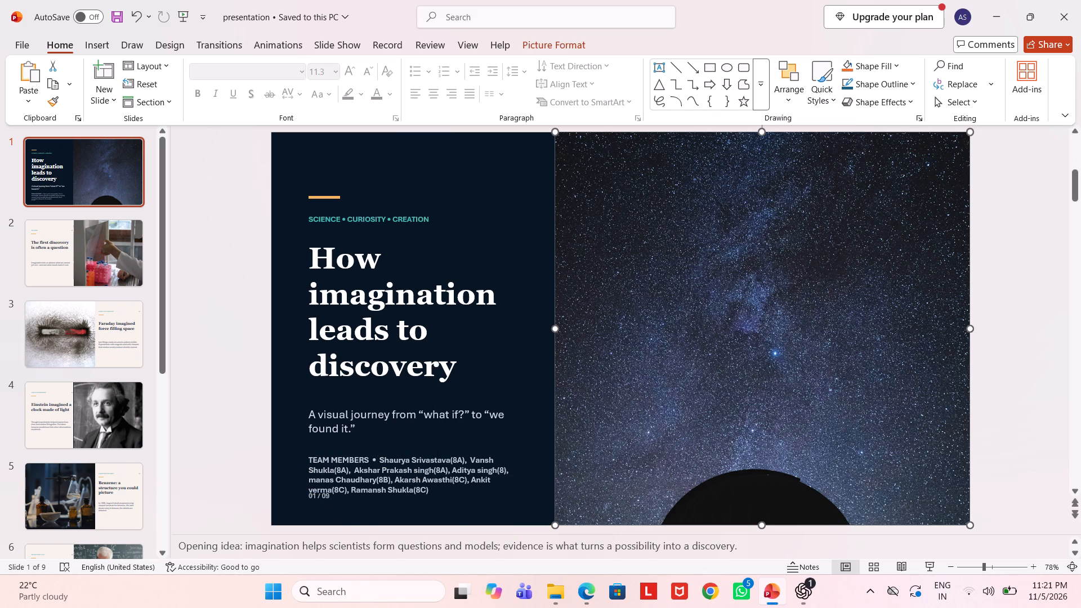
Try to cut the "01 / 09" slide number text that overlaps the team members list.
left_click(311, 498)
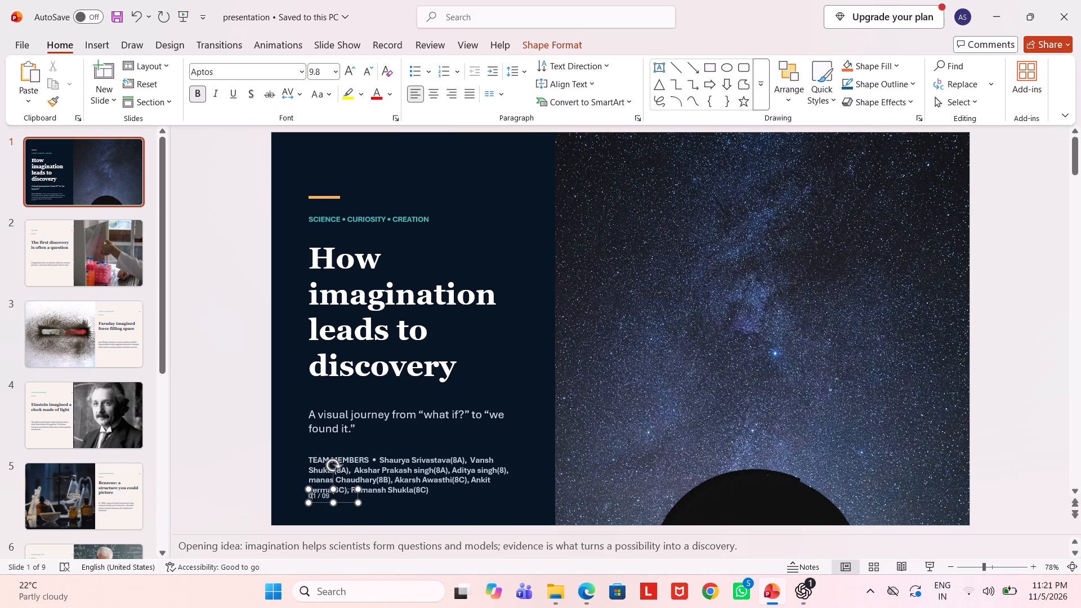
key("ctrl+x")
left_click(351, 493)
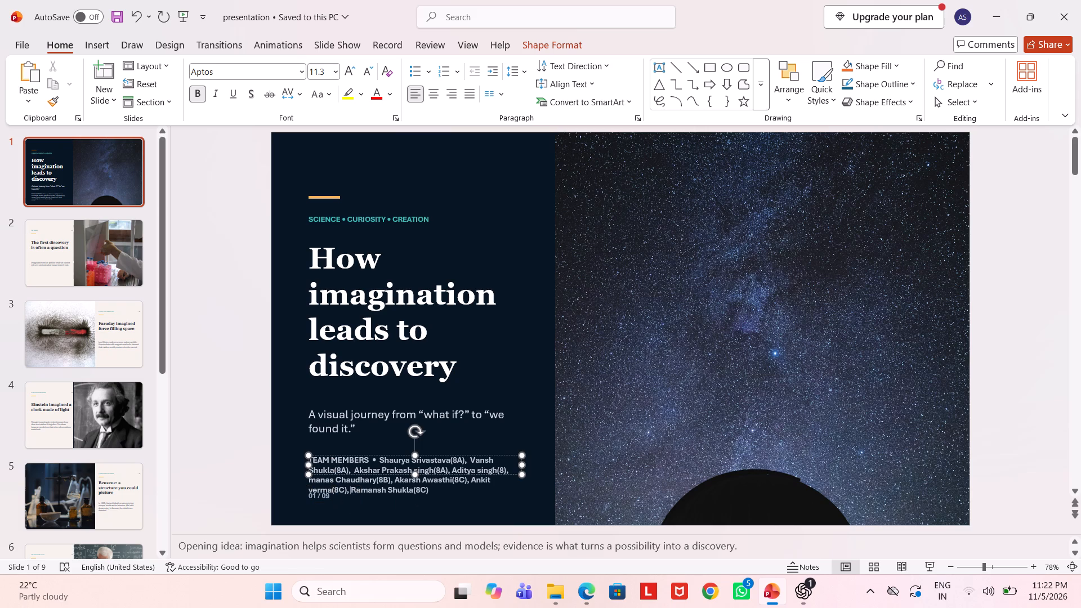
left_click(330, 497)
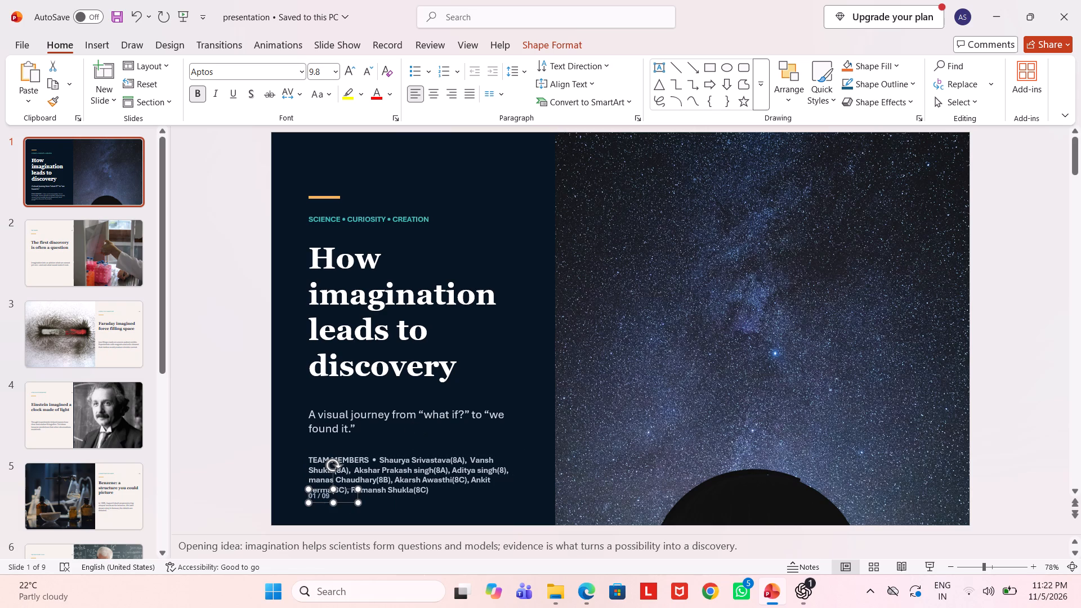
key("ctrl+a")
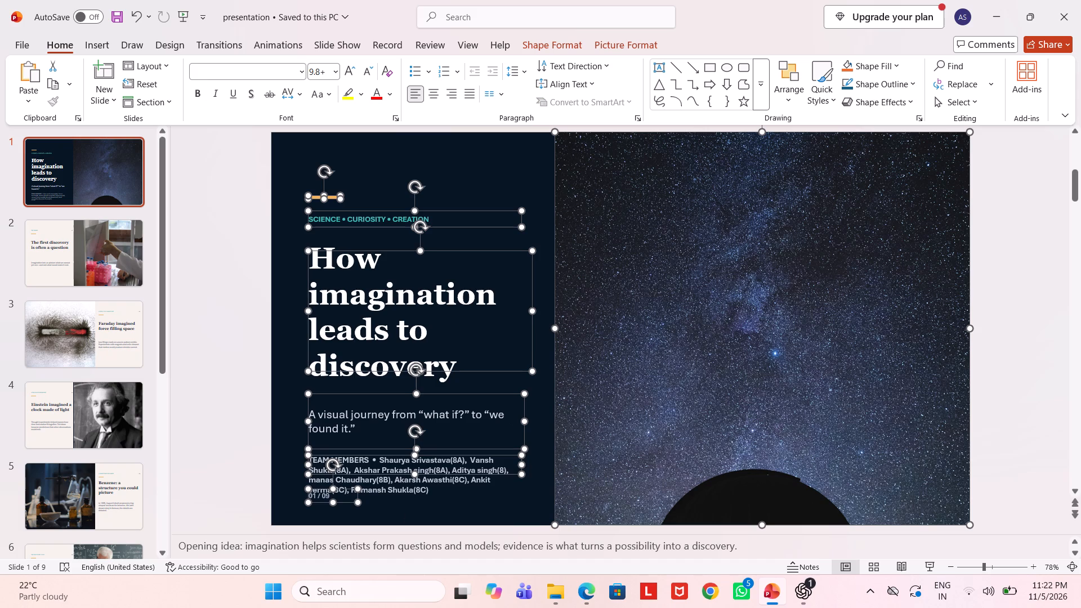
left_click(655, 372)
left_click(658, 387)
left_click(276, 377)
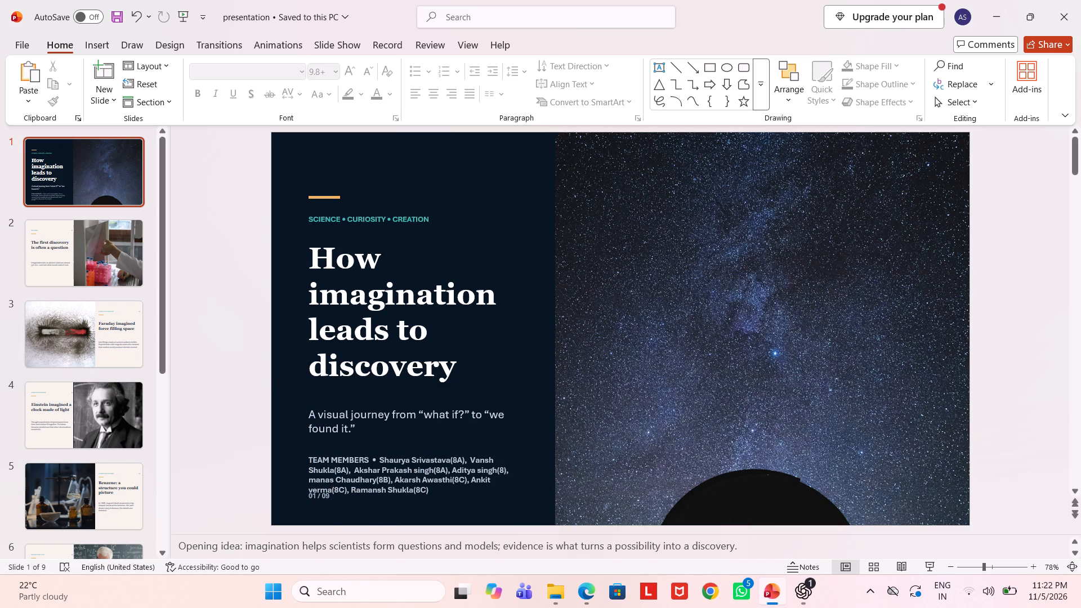
Delete the whole "01 / 09" slide number text from its box under the team members list.
left_click(329, 496)
key("BackSpace")
key("BackSpace")
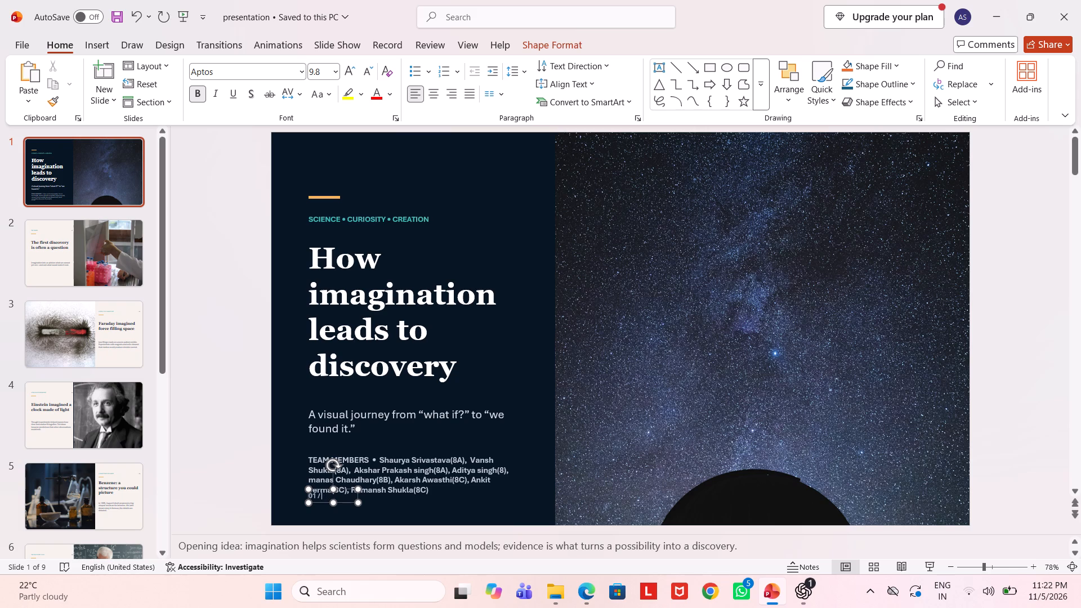
key("BackSpace")
key("BackSpace")
key("BackSpace")
key("BackSpace")
key("BackSpace")
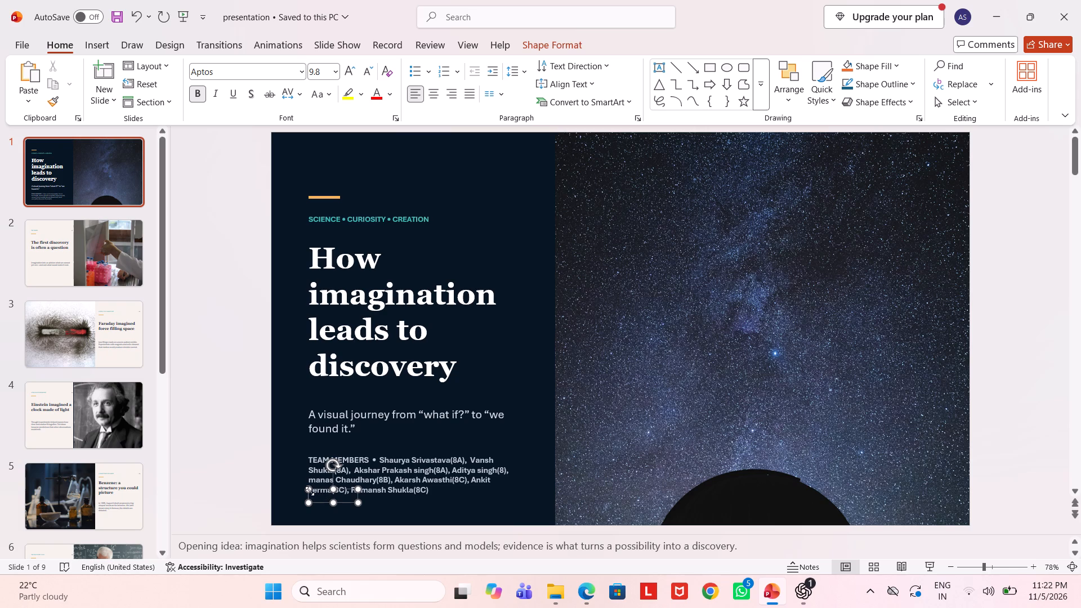
Move the empty slide number text box slightly down, clear of the last line of team members.
left_click(307, 497)
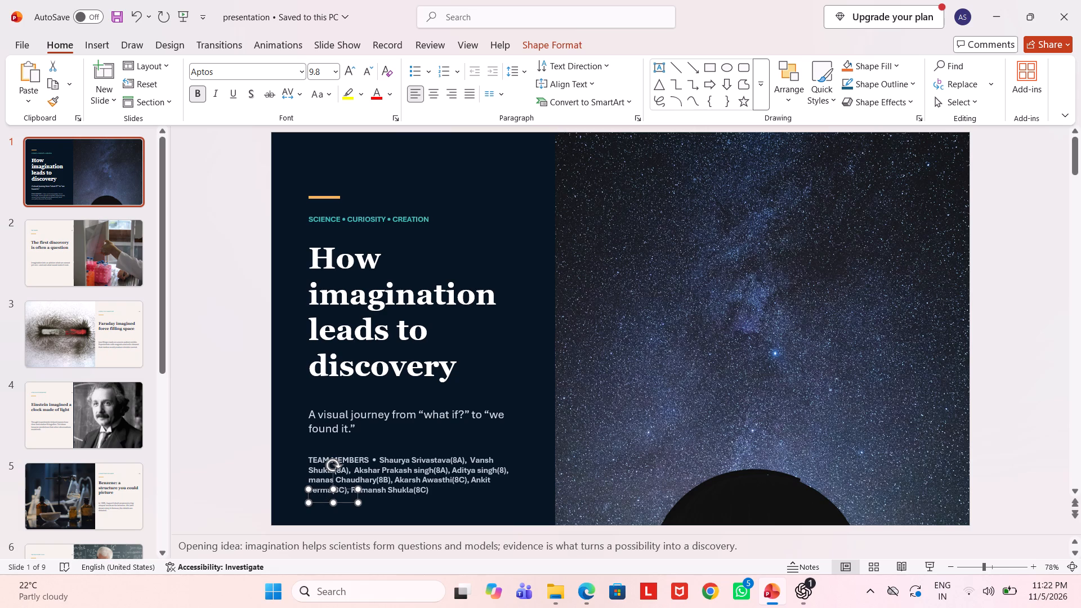
left_click(307, 497)
left_click(307, 497)
left_click_drag(319, 488, 316, 497)
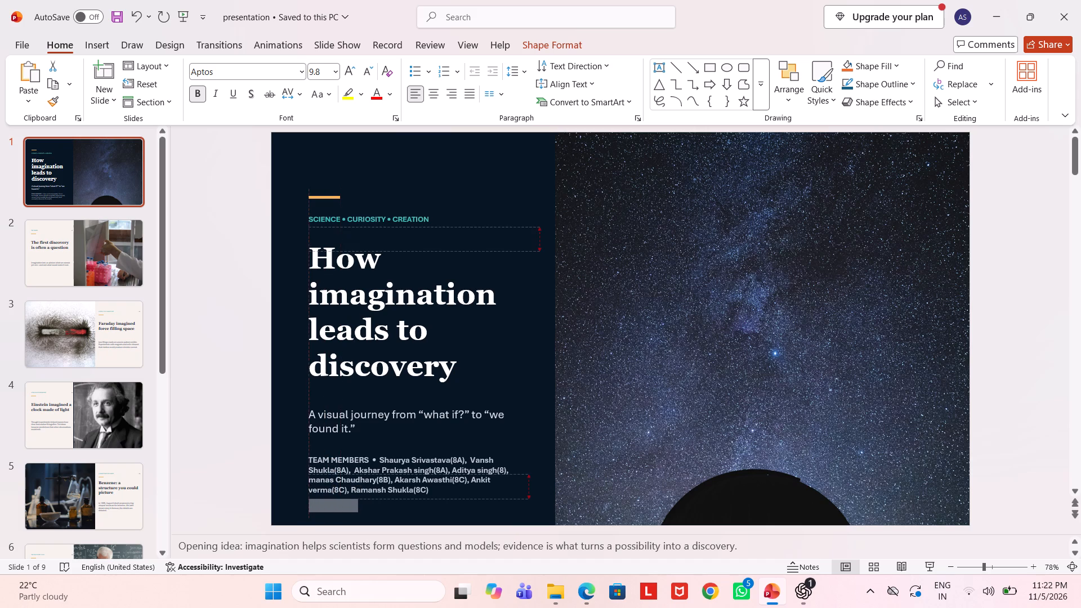
left_click_drag(316, 497, 316, 498)
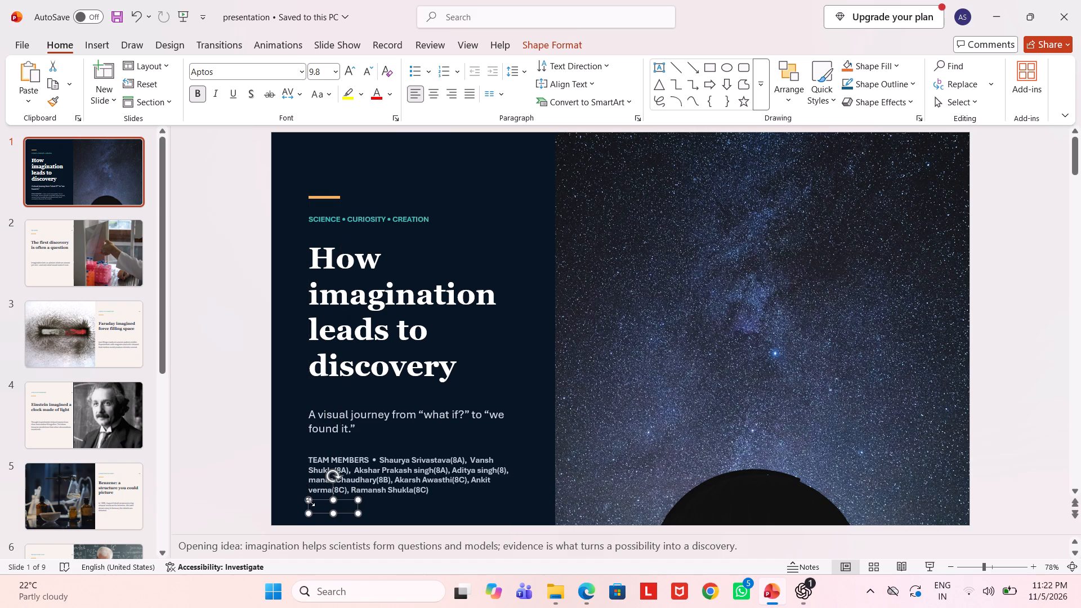
left_click(309, 506)
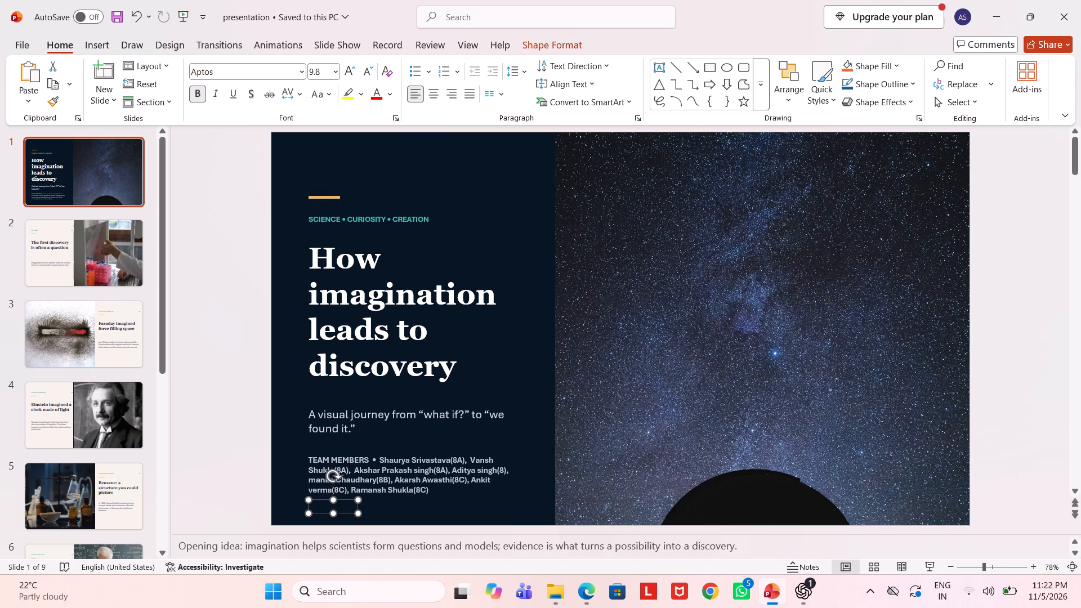
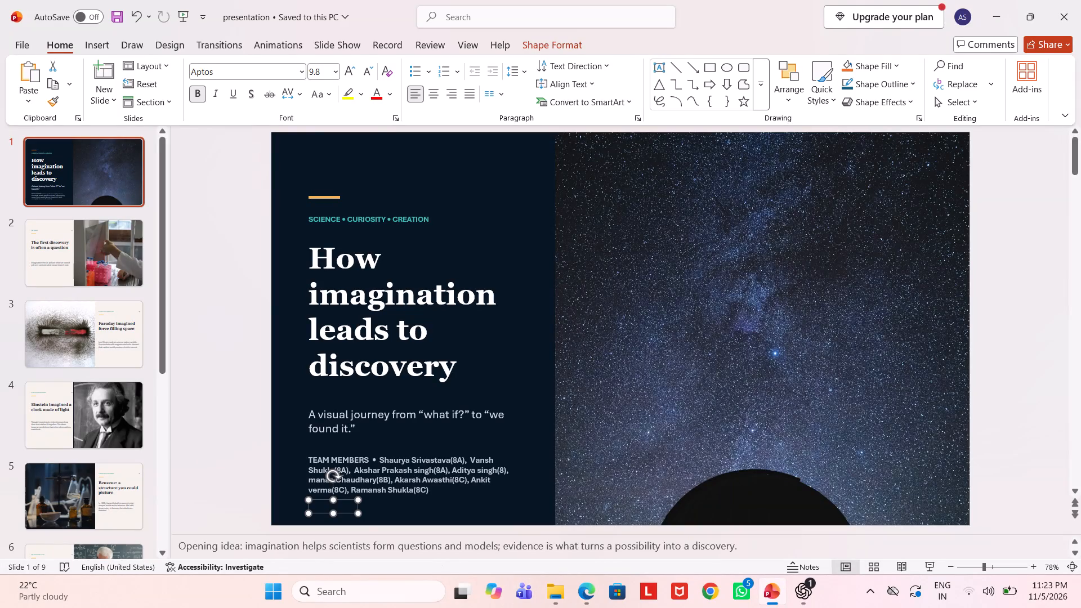
Play the slideshow from the title slide and page through all nine slides to review the presentation.
left_click(930, 567)
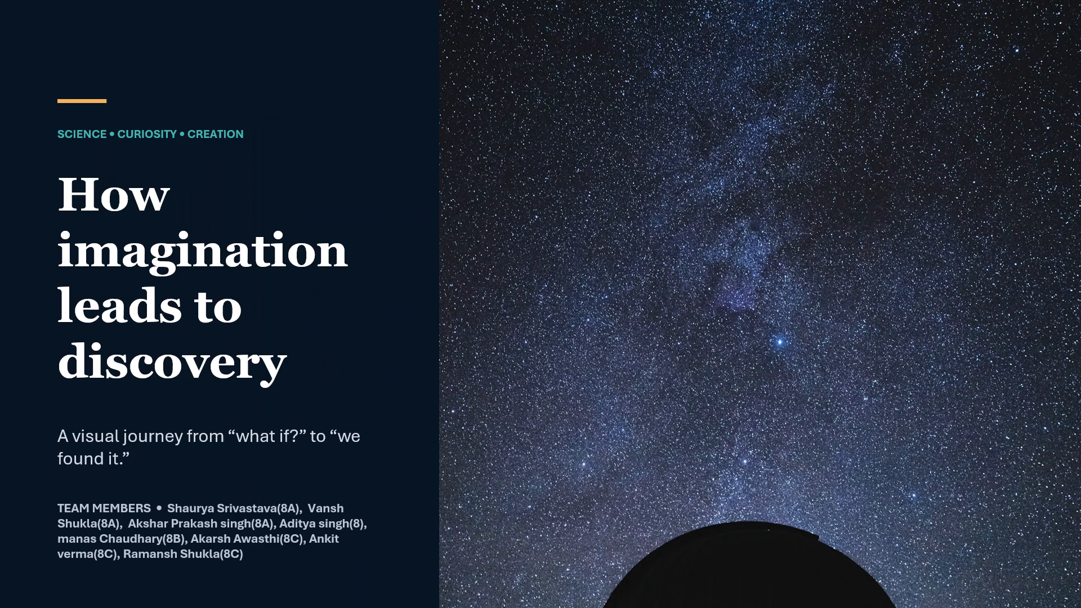
key("Right")
key("Right")
key("Right")
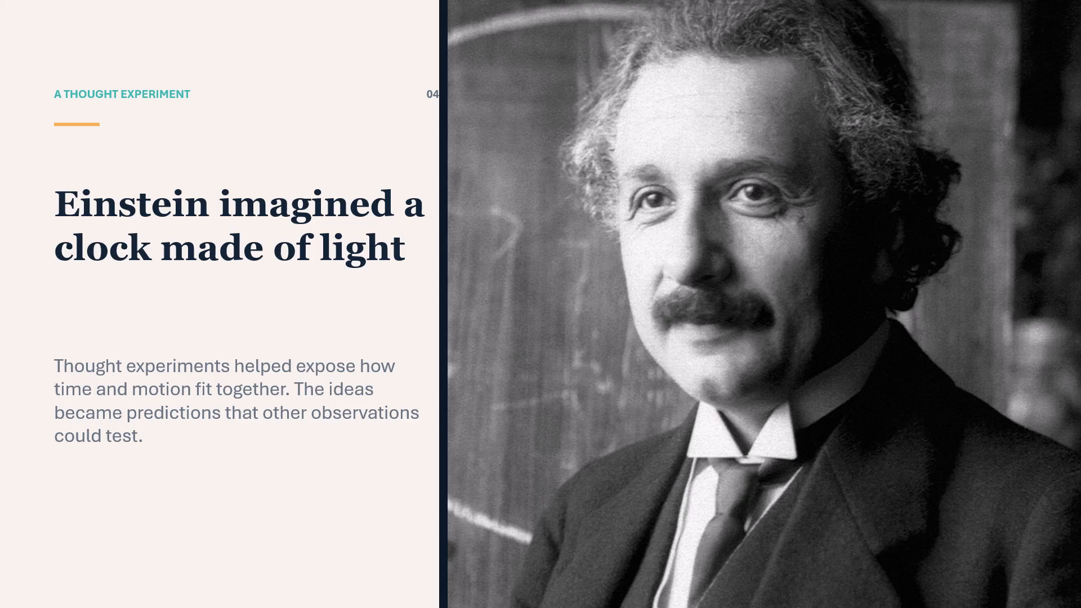
key("Right")
key("Right")
key("Right")
key("Right")
key("Right")
key("Right")
key("Right")
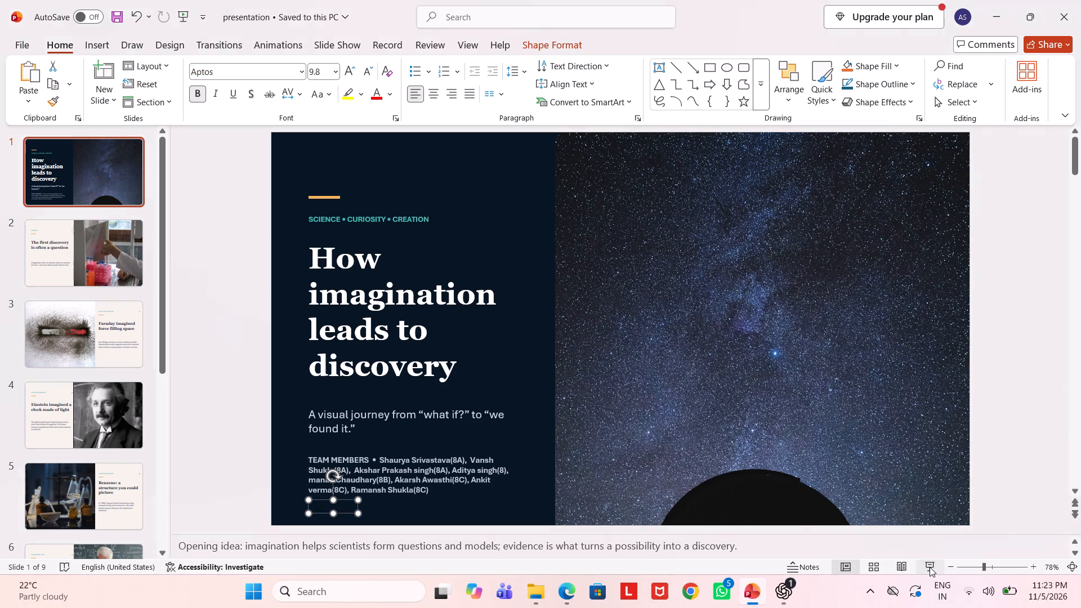
Cut the laboratory test-tube photo from slide 2, "The first discovery is often a question".
left_click(120, 254)
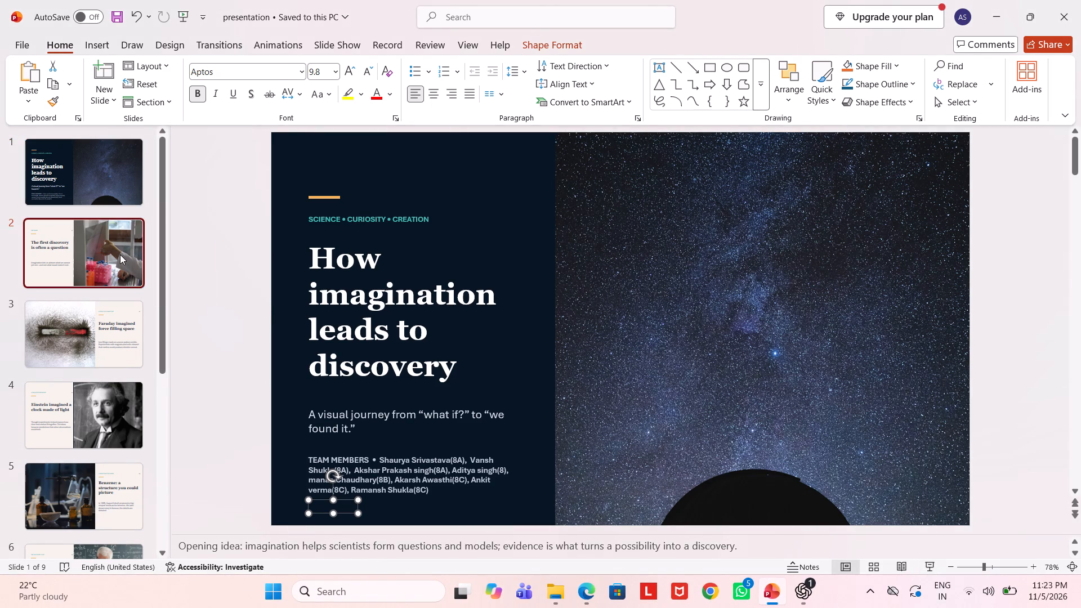
left_click(120, 254)
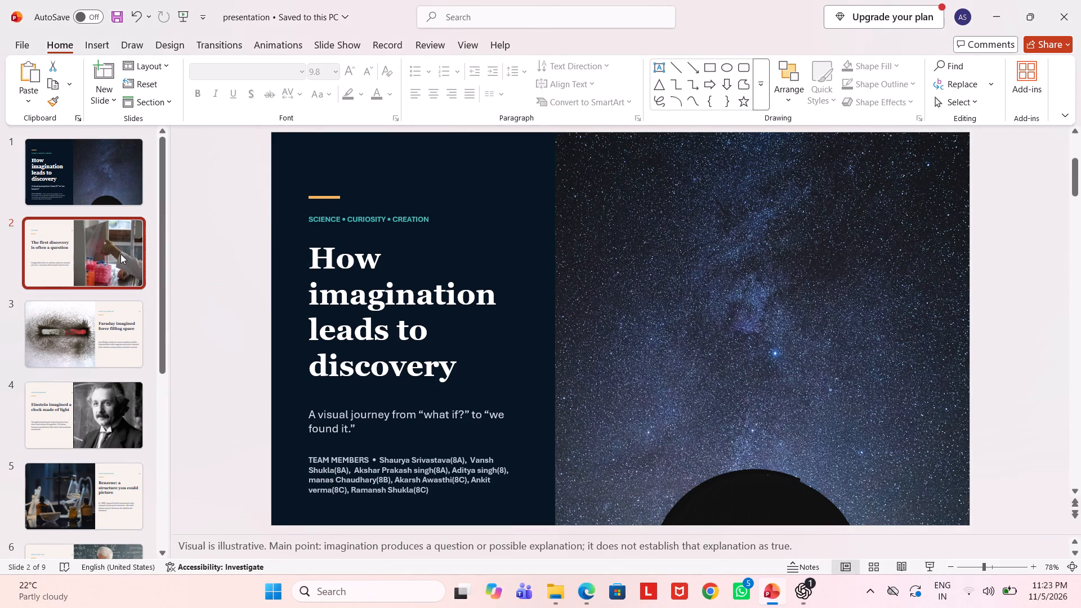
left_click(697, 230)
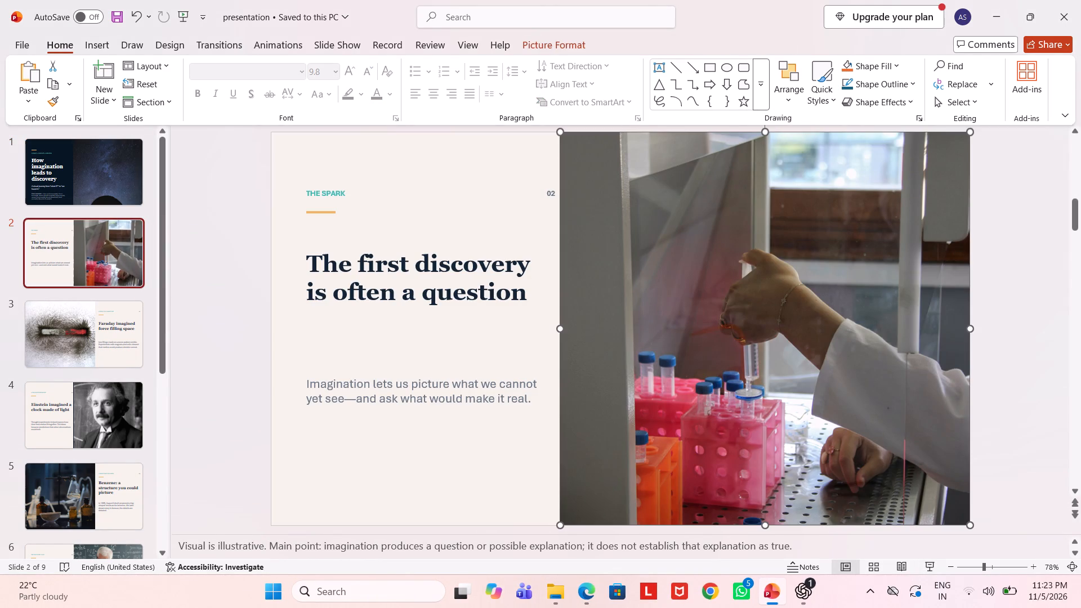
key("ctrl+x")
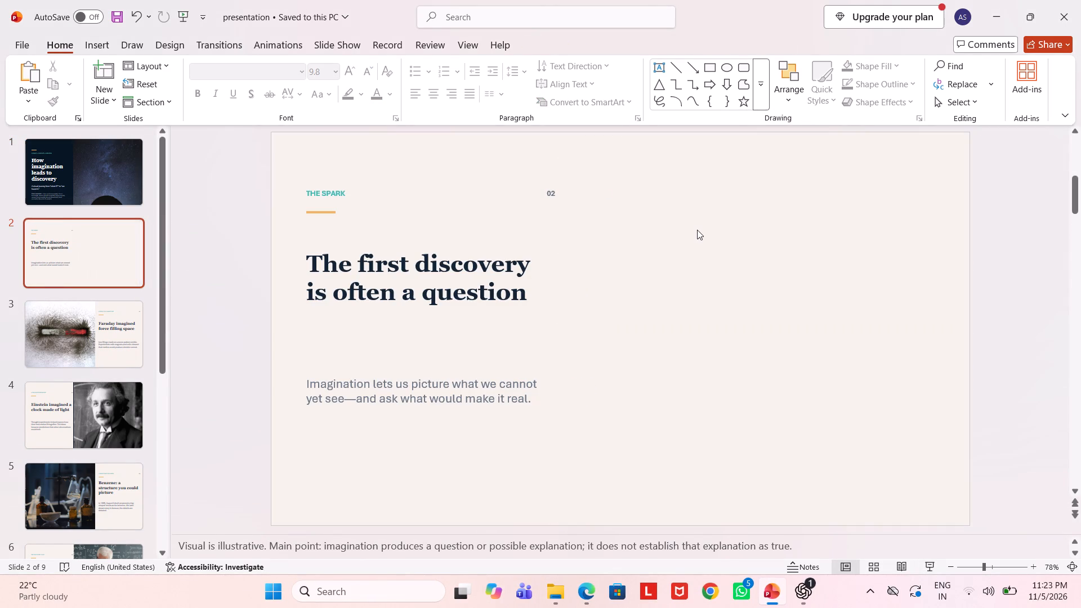
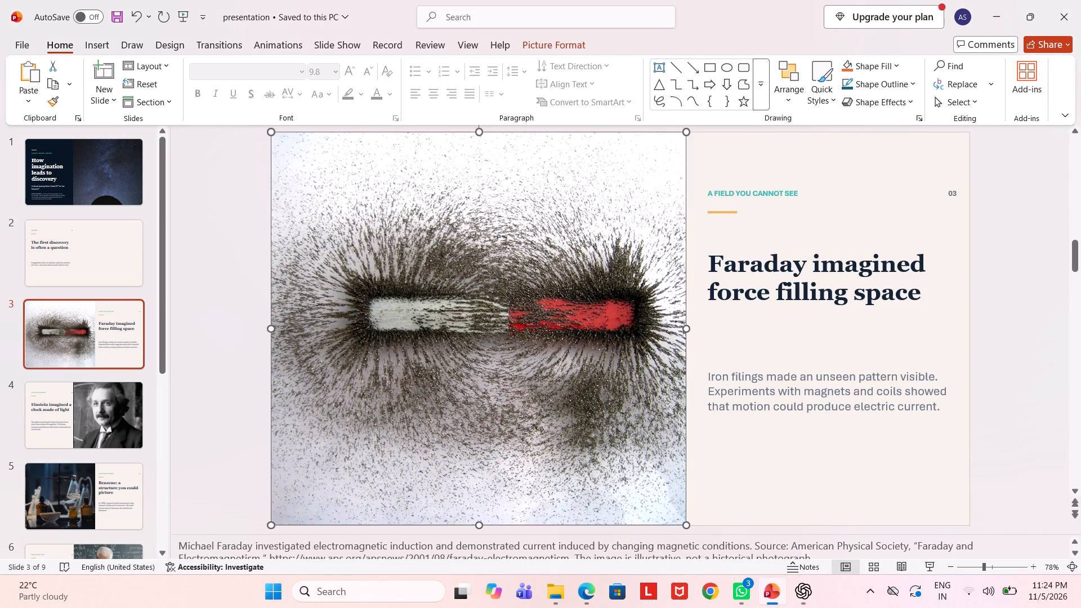
Cut the magnet and iron filings photo from slide 3, "Faraday imagined force filling space".
key("ctrl+x")
Cut the laboratory glassware photo from slide 5, "Benzene: a structure you could picture".
left_click(82, 413)
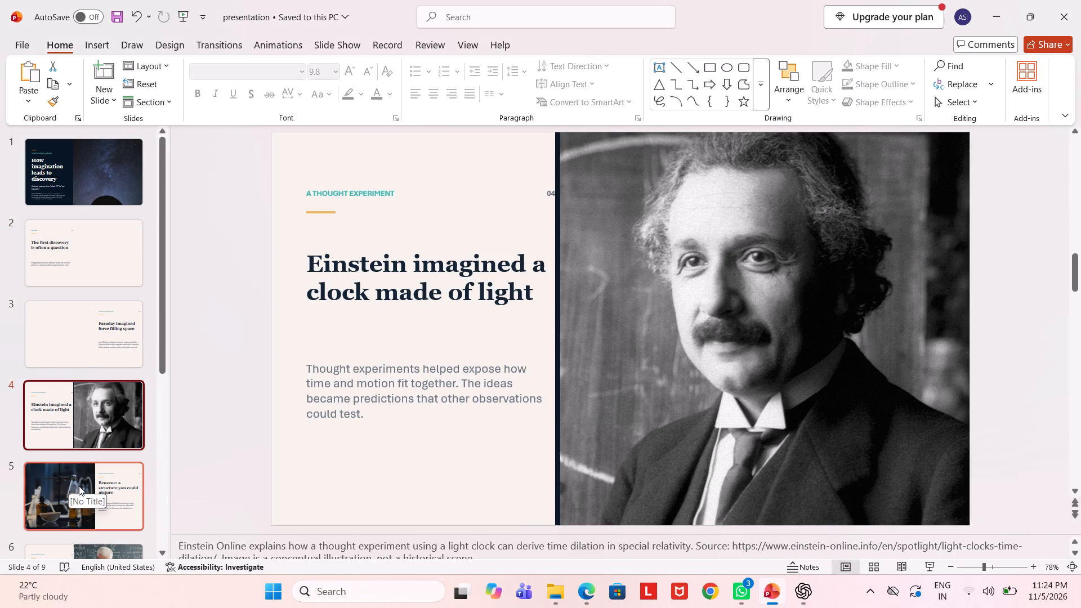
left_click(81, 493)
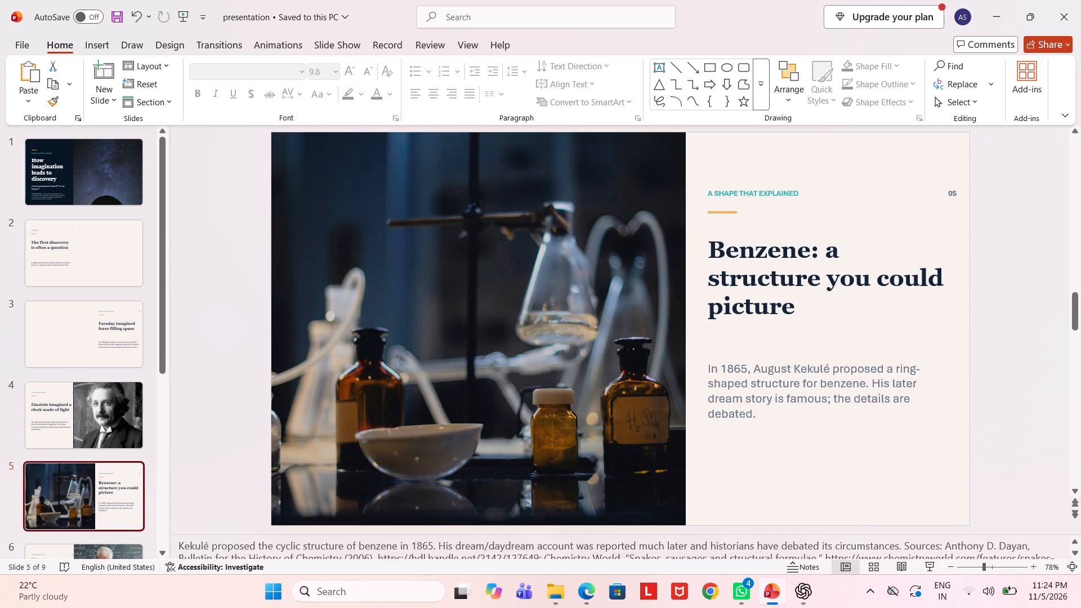
left_click(382, 290)
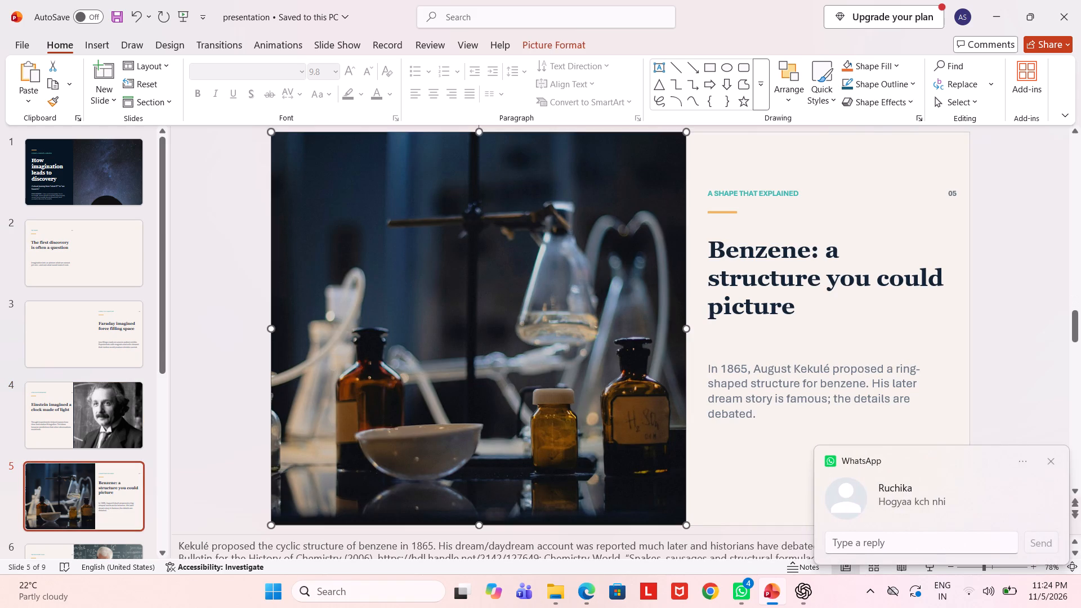
key("ctrl+x")
Cut the photo of the scientist at the chalkboard from slide 6, "A thought becomes an experiment".
scroll(105, 296, "down", 1)
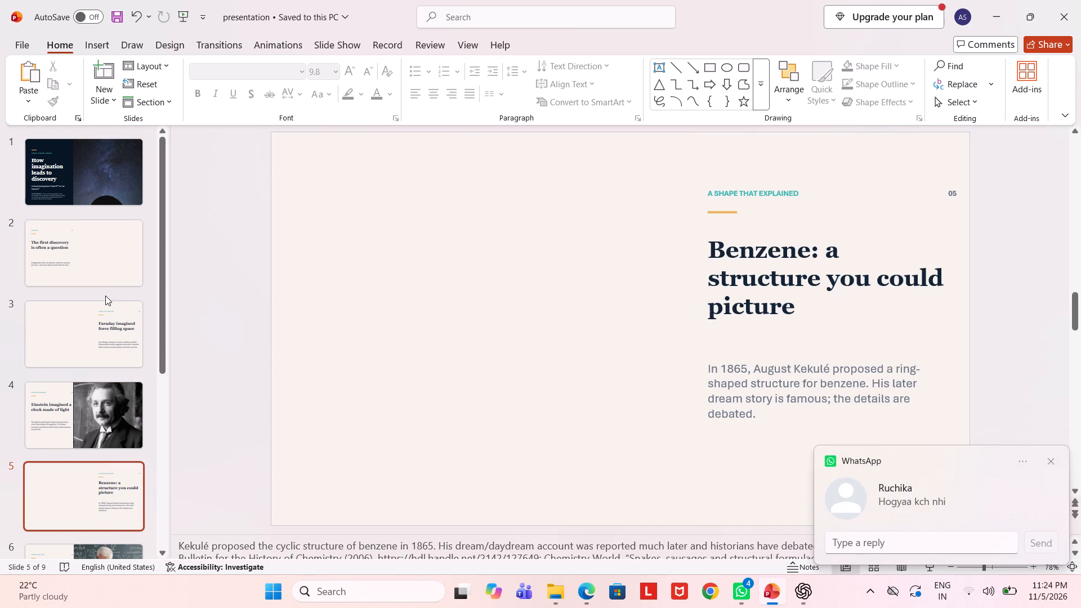
scroll(105, 296, "down", 1)
left_click(95, 265)
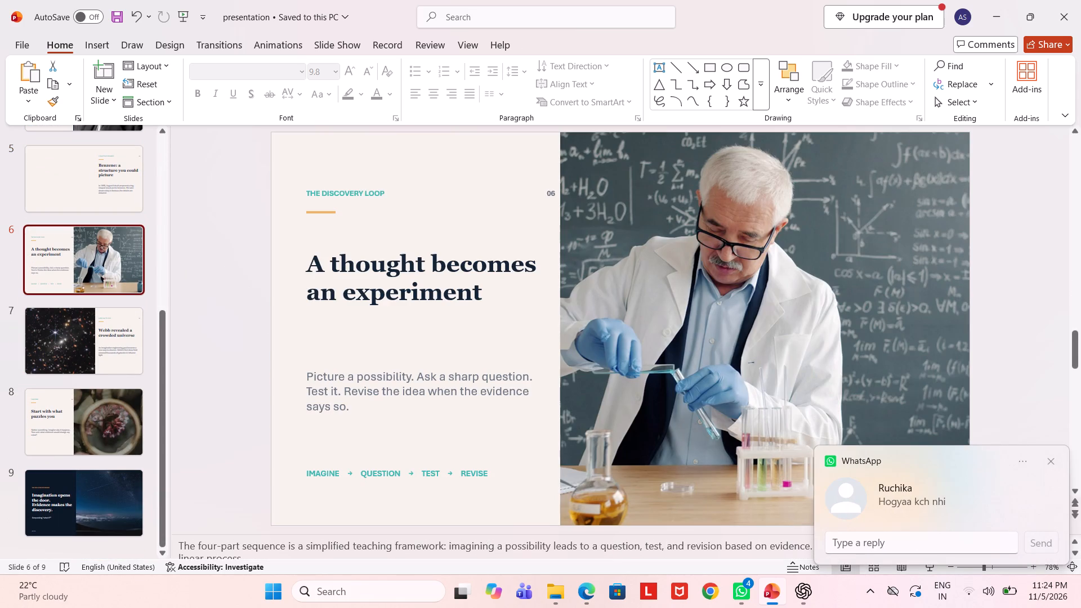
left_click(706, 292)
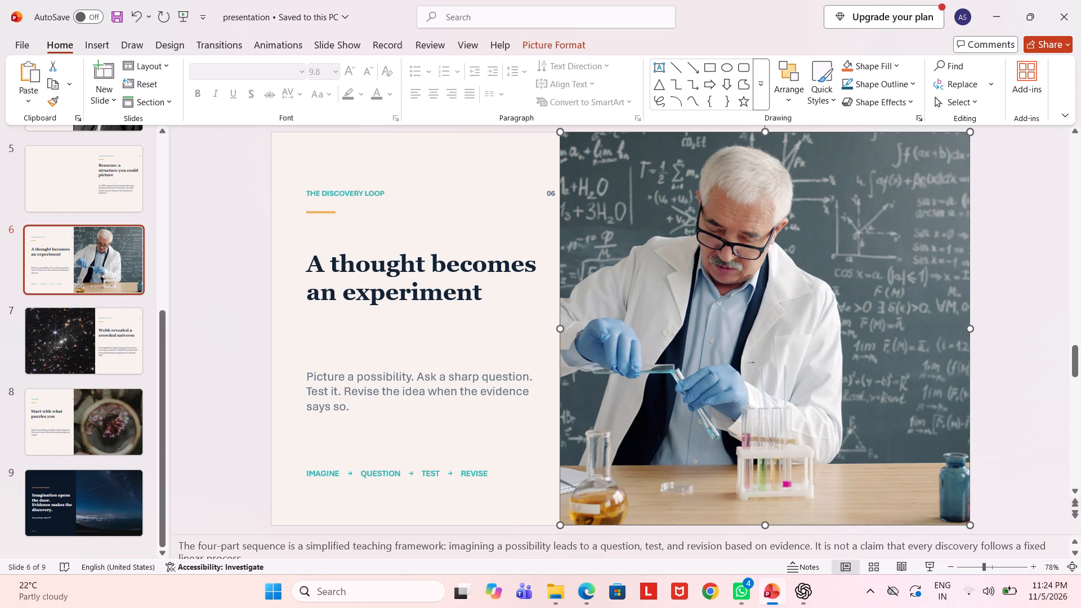
key("ctrl+x")
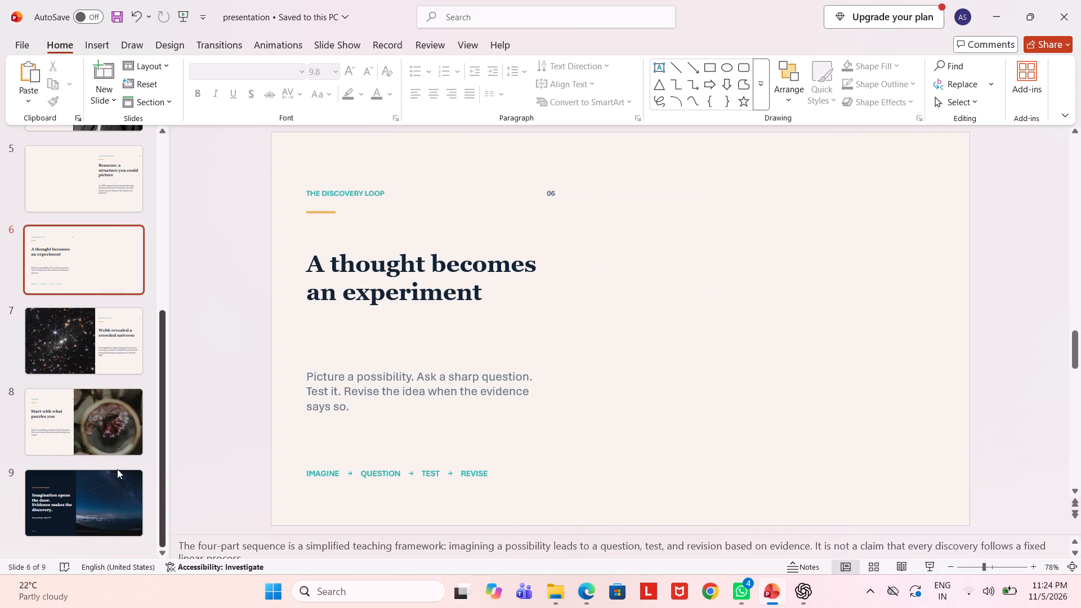
Cut the photo of pink flowers seen through a magnifying glass from slide 8, "Start with what puzzles you".
scroll(95, 458, "down", 7)
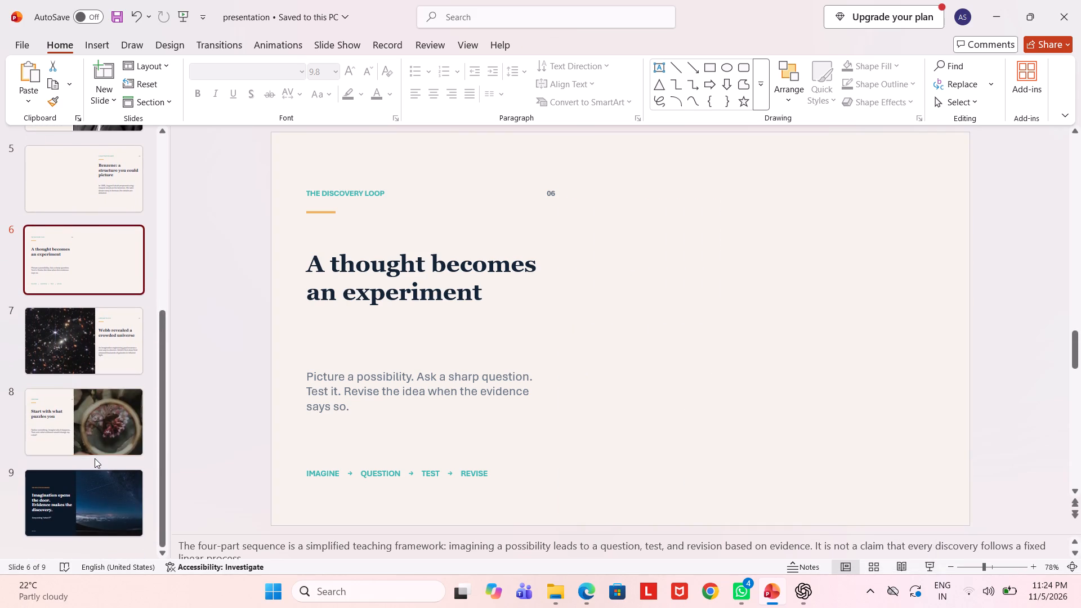
left_click(102, 412)
left_click(729, 323)
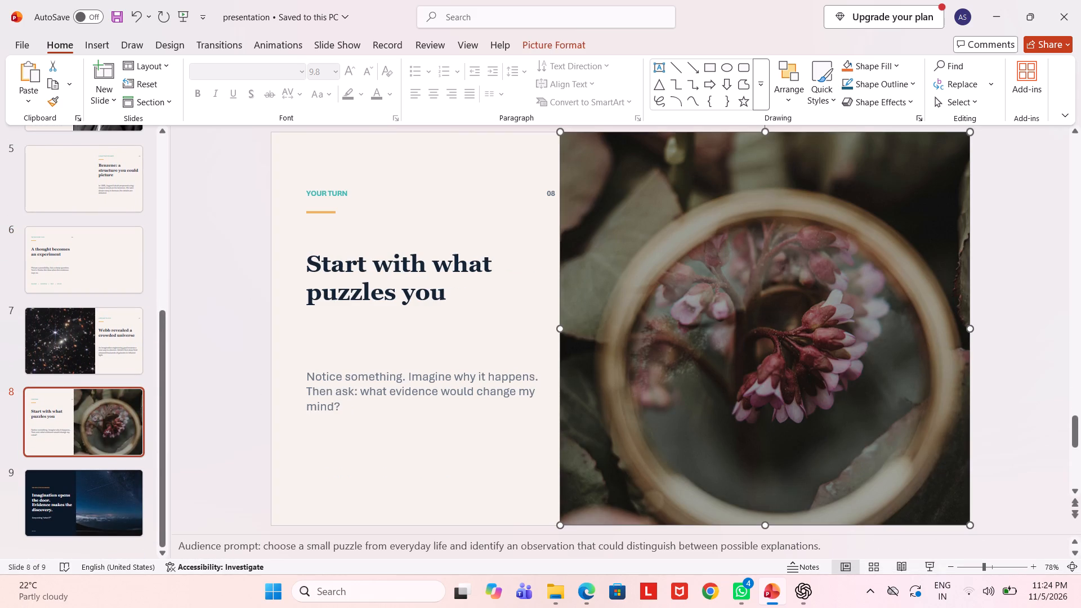
key("ctrl+x")
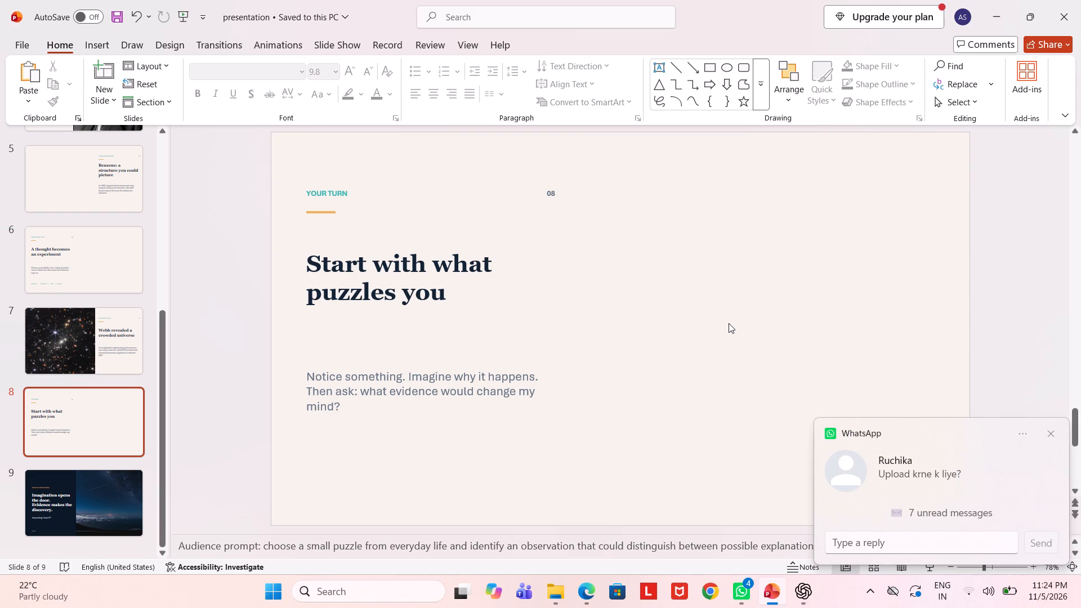
Look at the closing slide, go back to the title slide and start the slideshow from there.
left_click(128, 497)
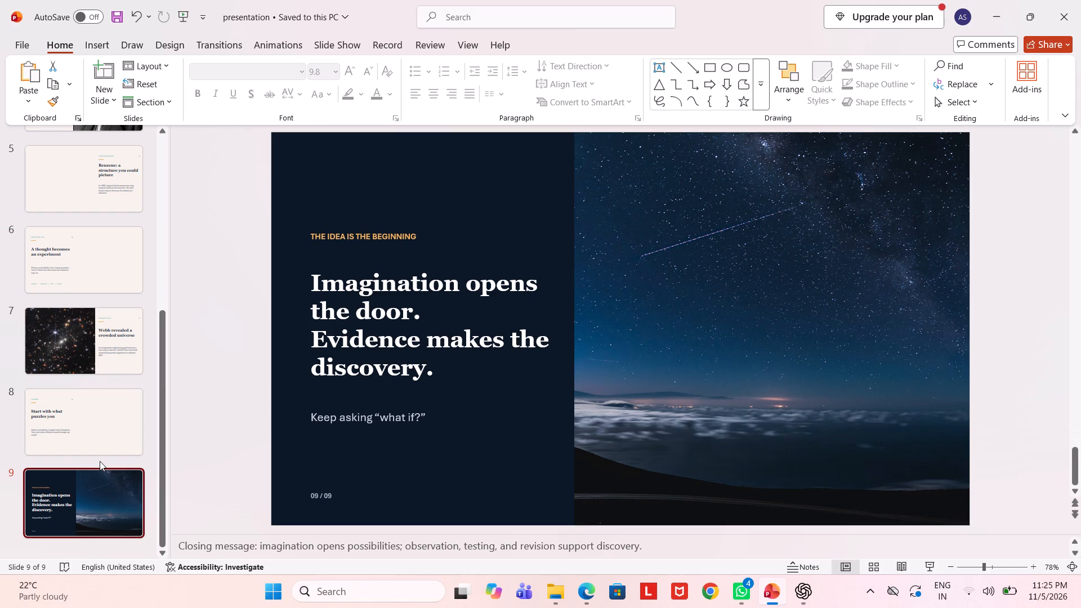
scroll(100, 461, "down", 7)
scroll(100, 461, "up", 14)
scroll(100, 461, "up", 10)
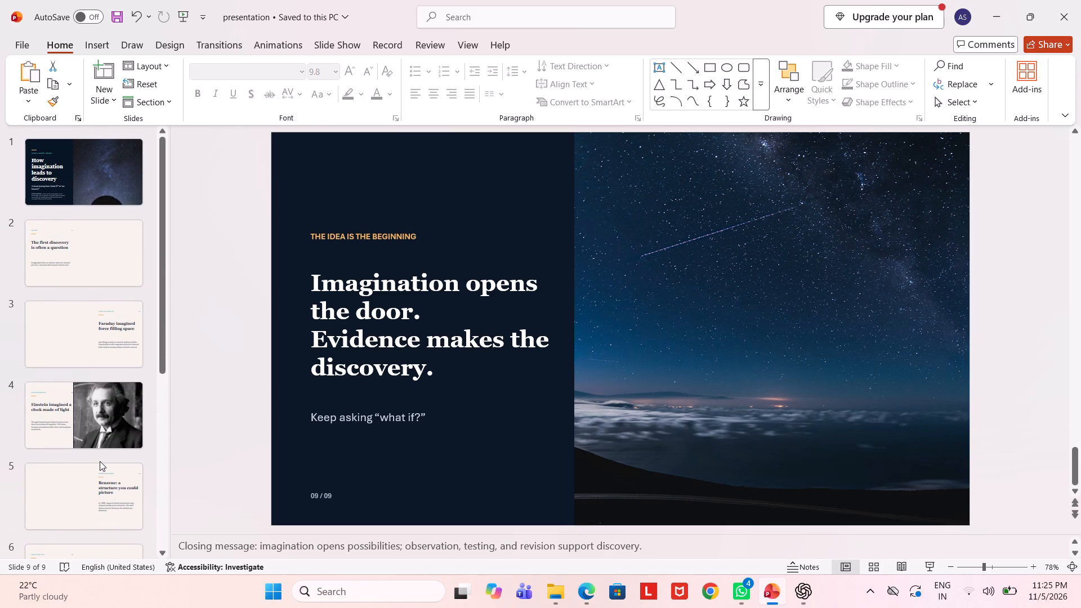
left_click(68, 169)
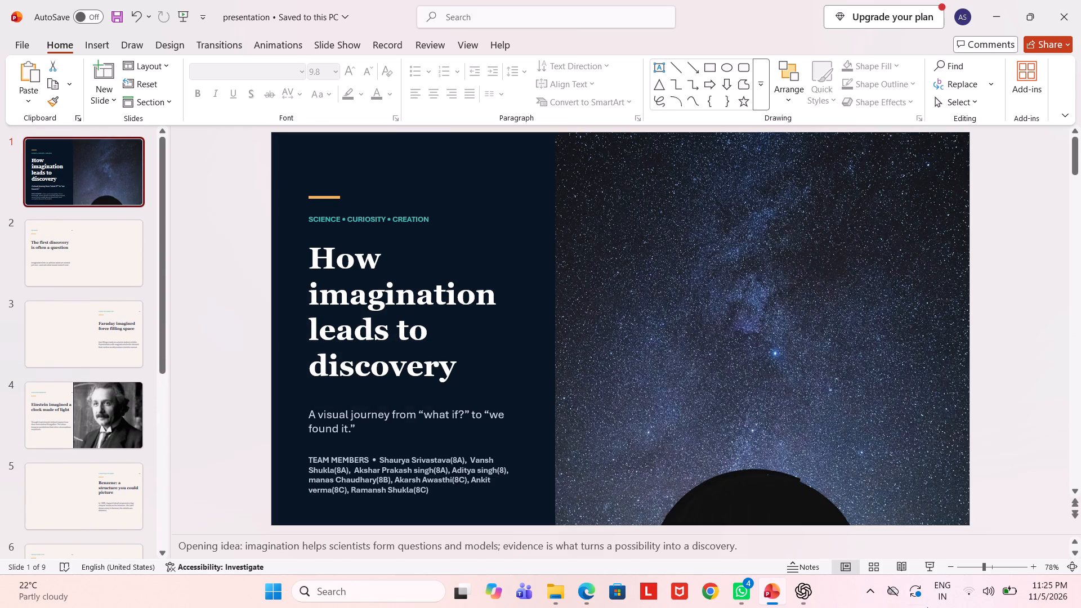
left_click(927, 569)
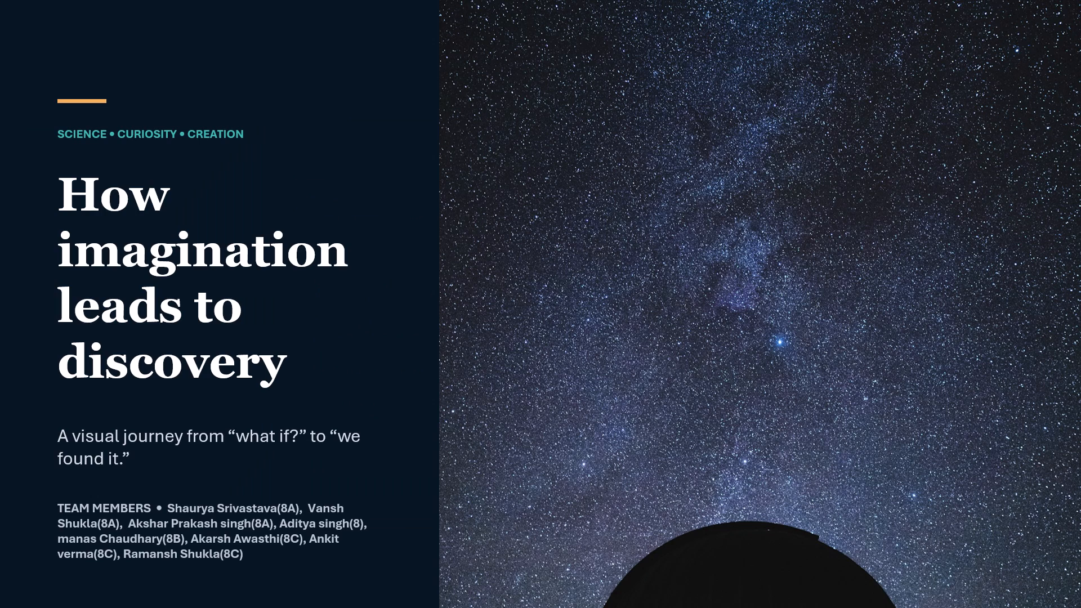
Play the slideshow from the title slide through slide 4 to review the slides, and exit it.
key("Right")
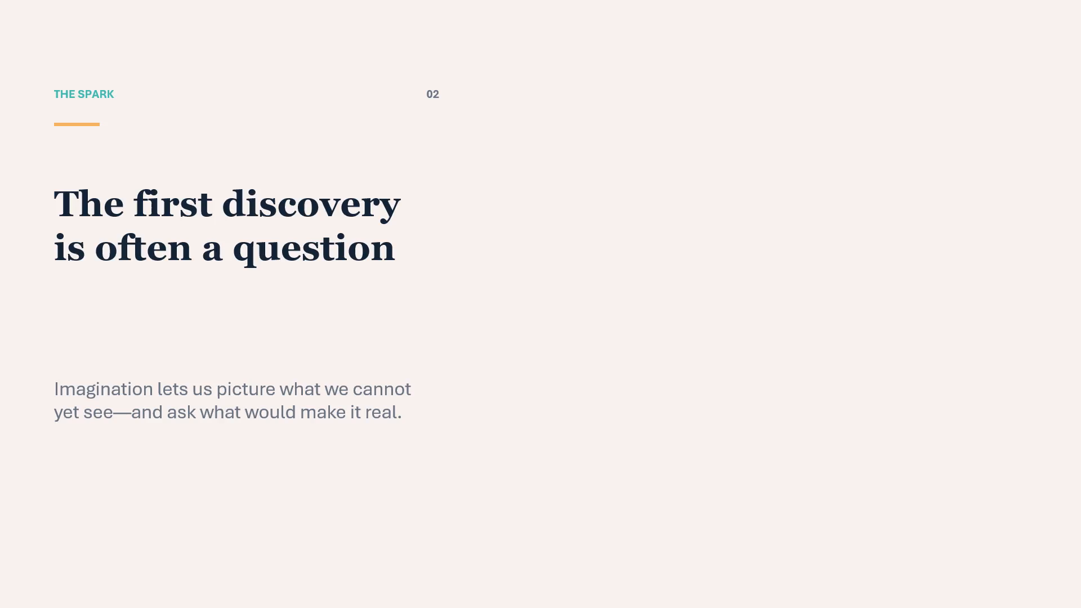
key("Right")
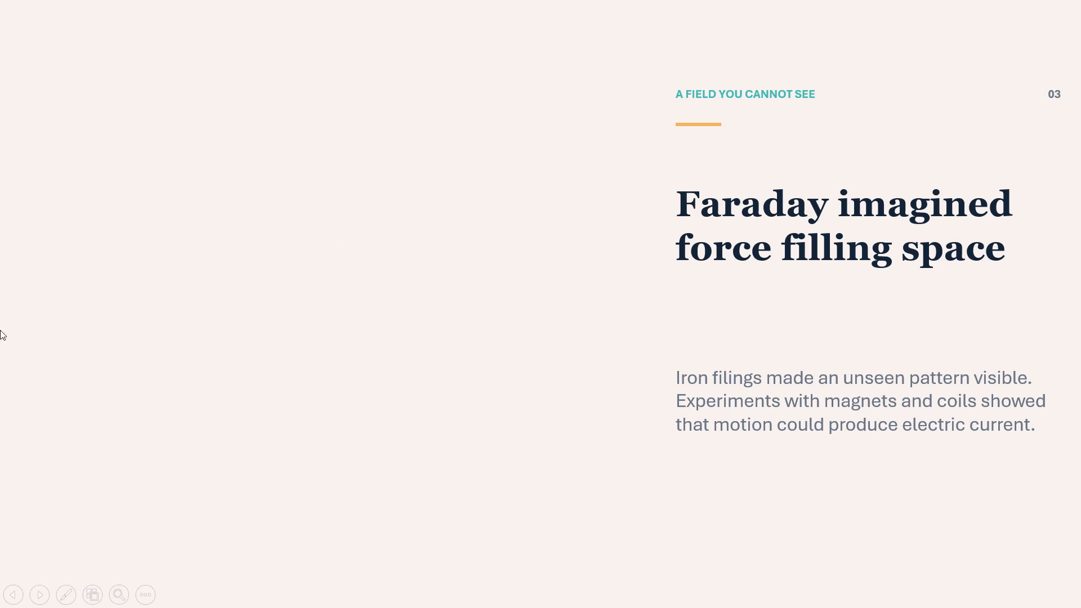
left_click(501, 347)
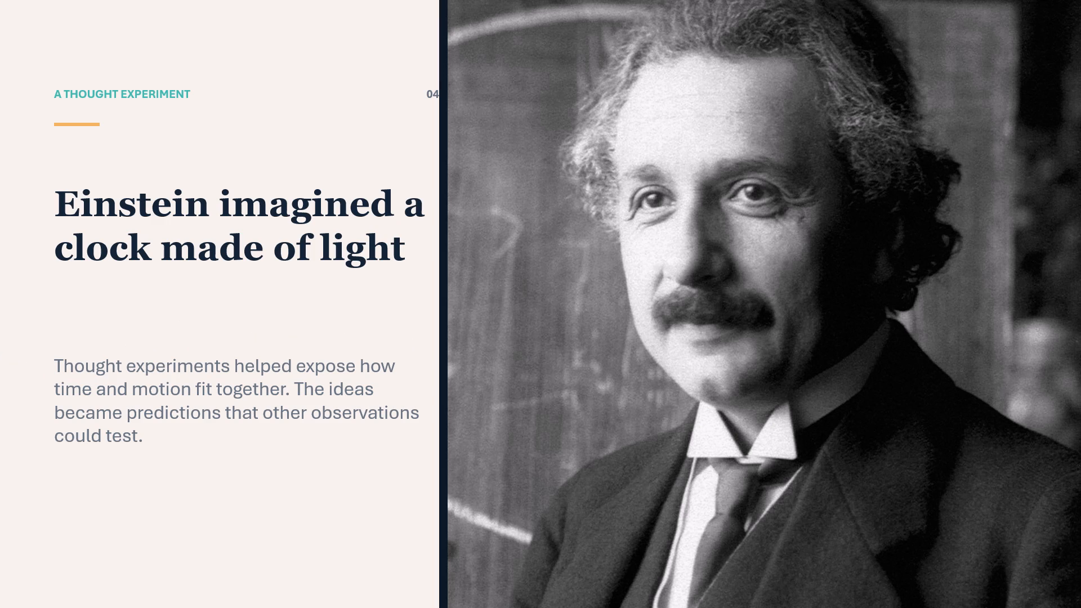
key("Escape")
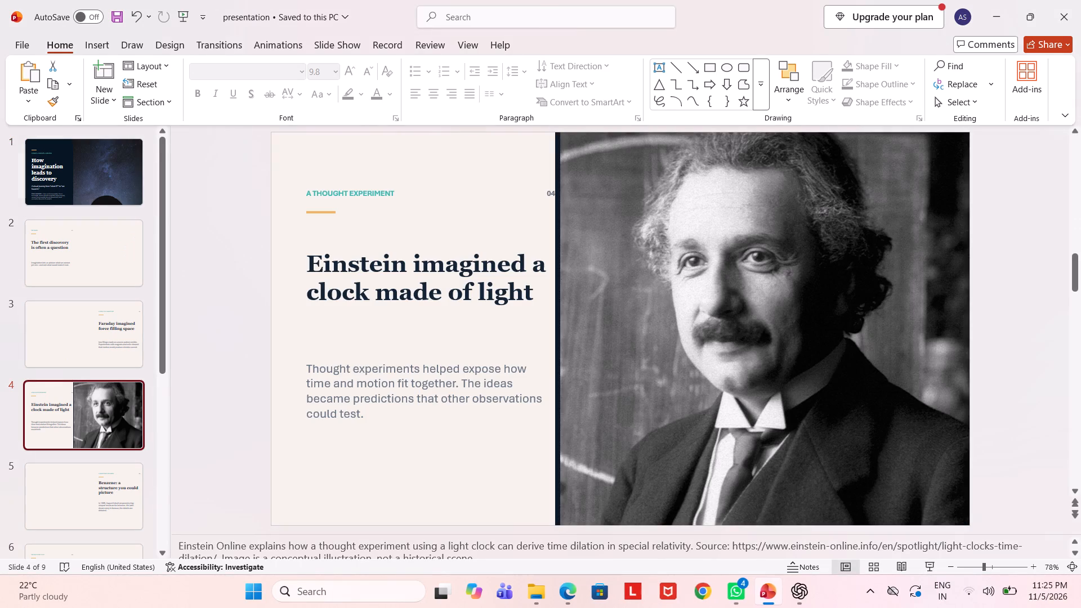
Cut the title text "The first discovery is often a question" from slide 2.
left_click(80, 274)
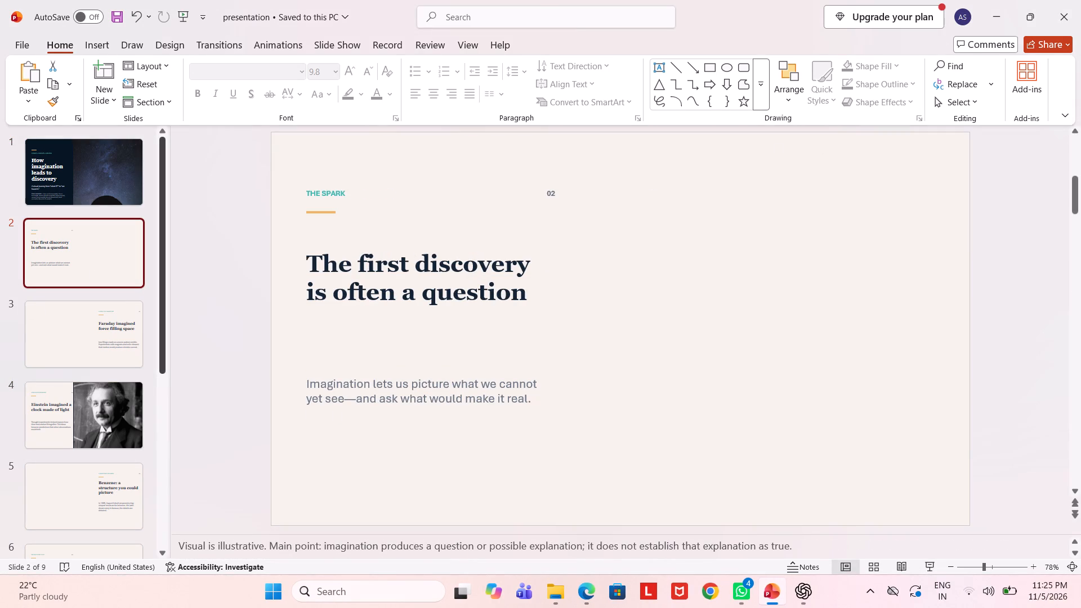
left_click_drag(307, 262, 316, 269)
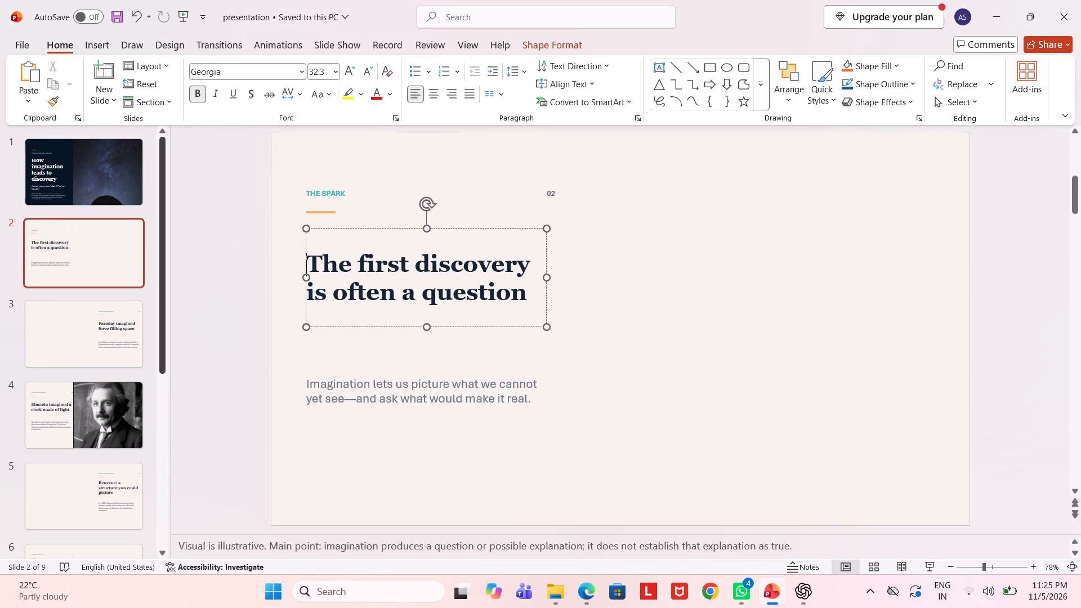
left_click_drag(316, 269, 527, 285)
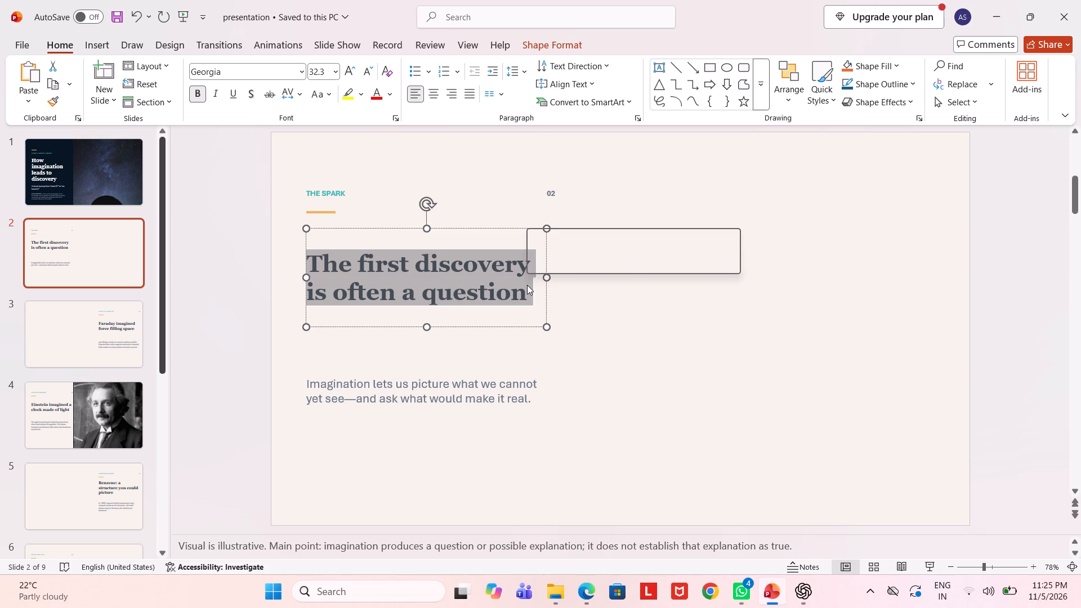
key("ctrl+x")
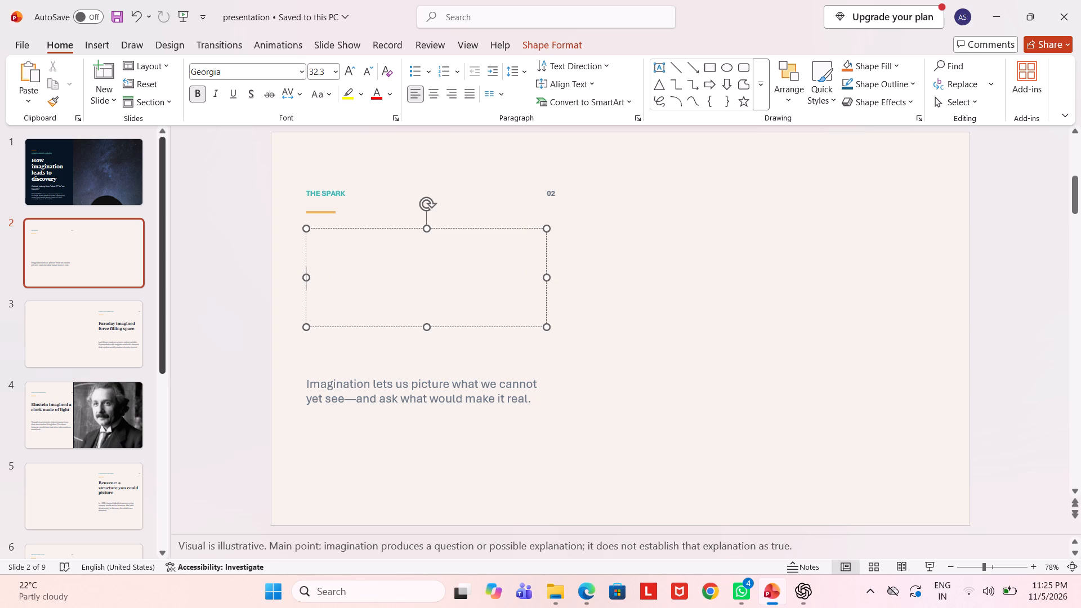
Cut the body text beginning "Imagination lets us picture what we cannot yet see" from slide 2.
left_click(345, 381)
key("ctrl+a")
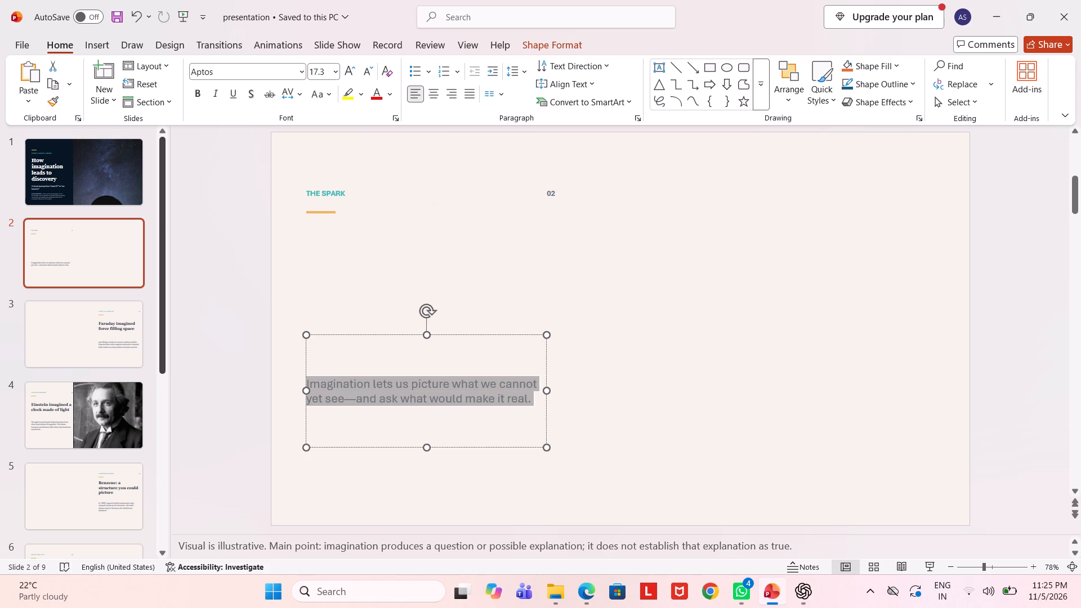
left_click(345, 381, "ctrl")
key("ctrl+x")
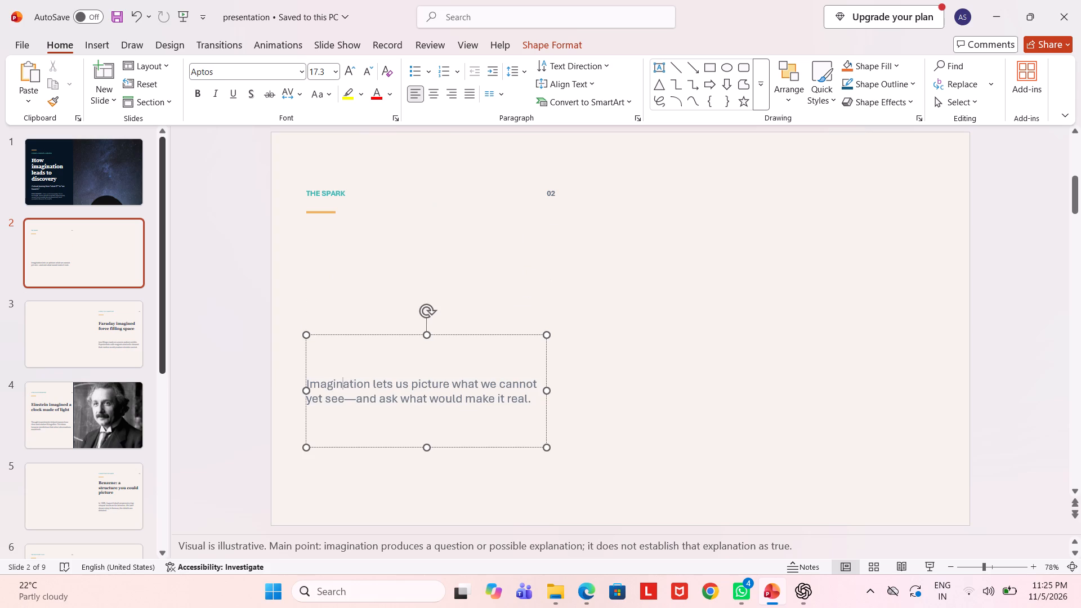
key("ctrl+x")
key("ctrl+a")
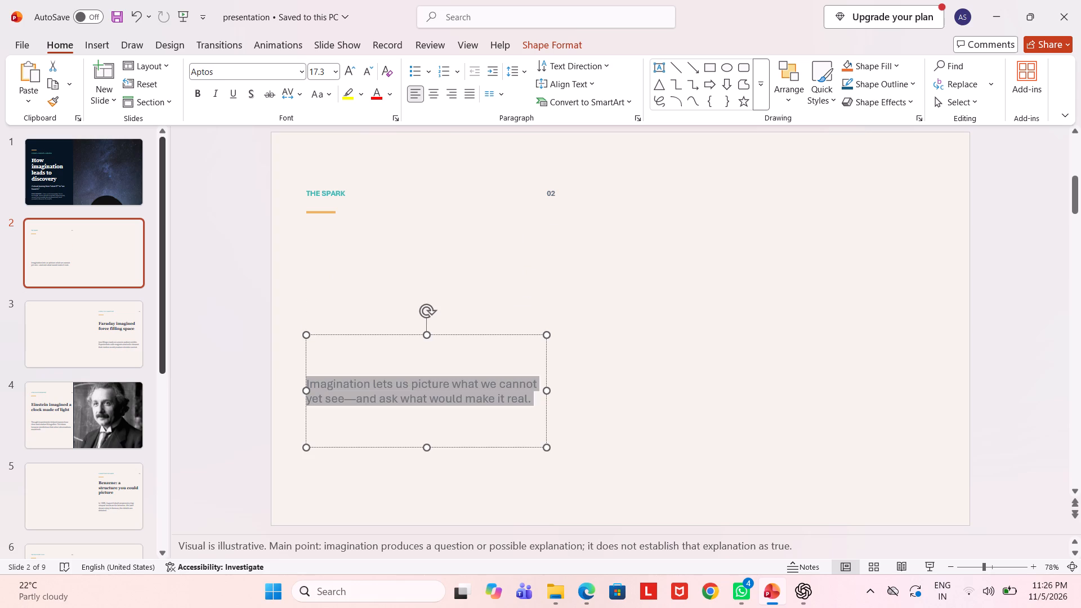
key("ctrl+x")
Move the cream background rectangle on slide 2 out of alignment and cut it from the slide.
left_click(345, 267)
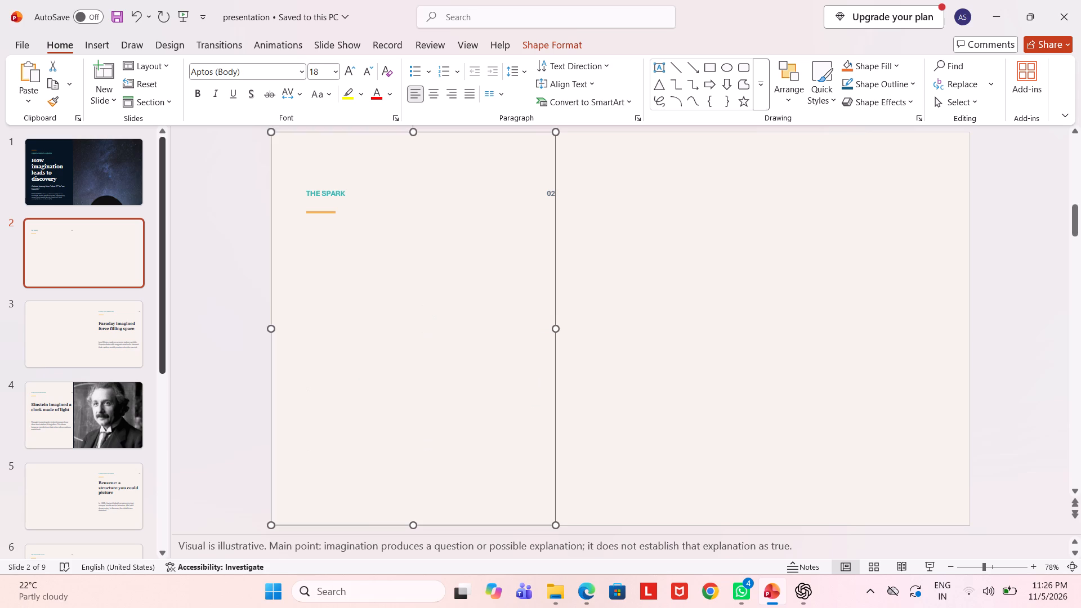
left_click(345, 267)
left_click_drag(401, 300, 385, 388)
left_click(385, 388)
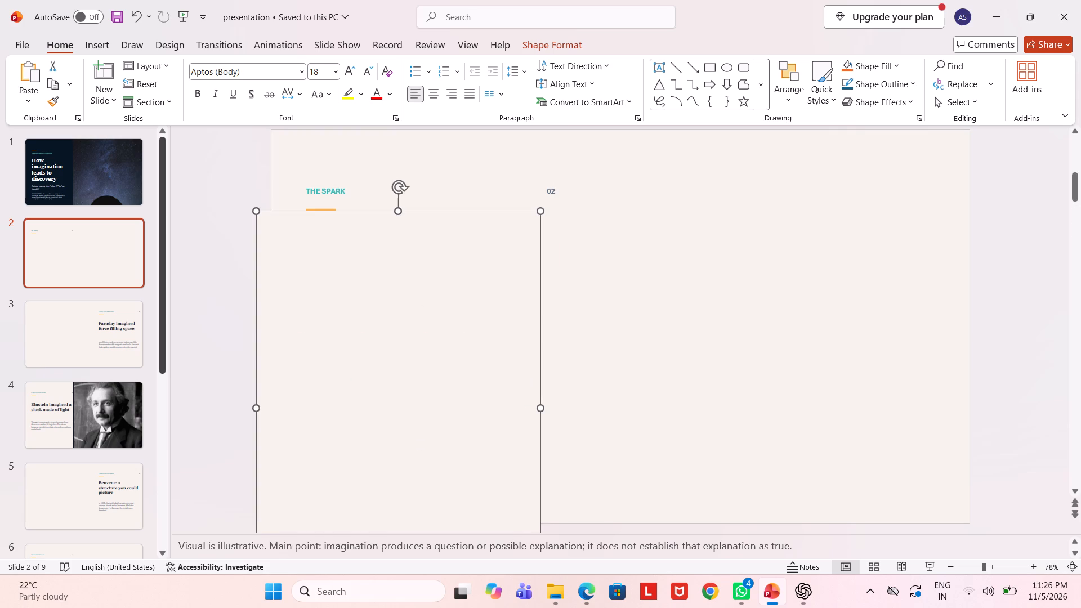
right_click(398, 364)
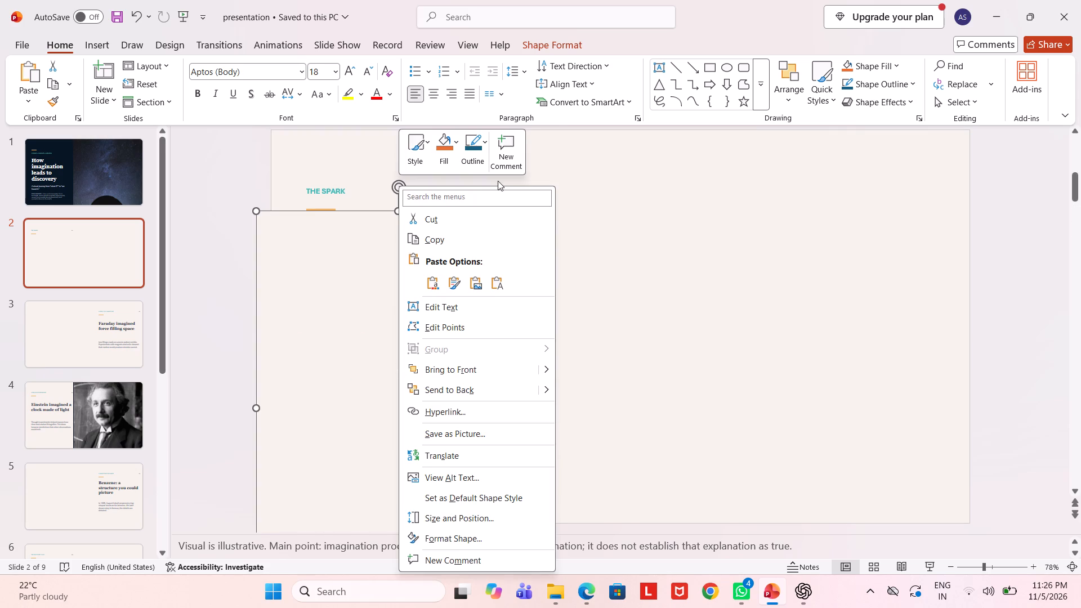
left_click(492, 216)
Place a small empty text box below "THE SPARK" on slide 2 and cut it to the clipboard.
left_click(344, 288)
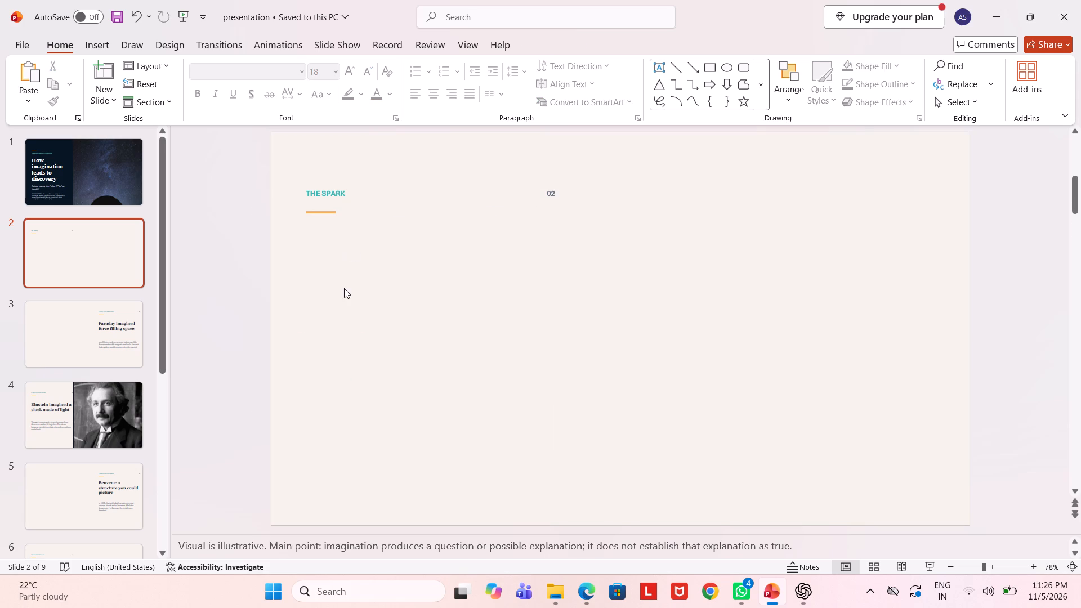
left_click(364, 322)
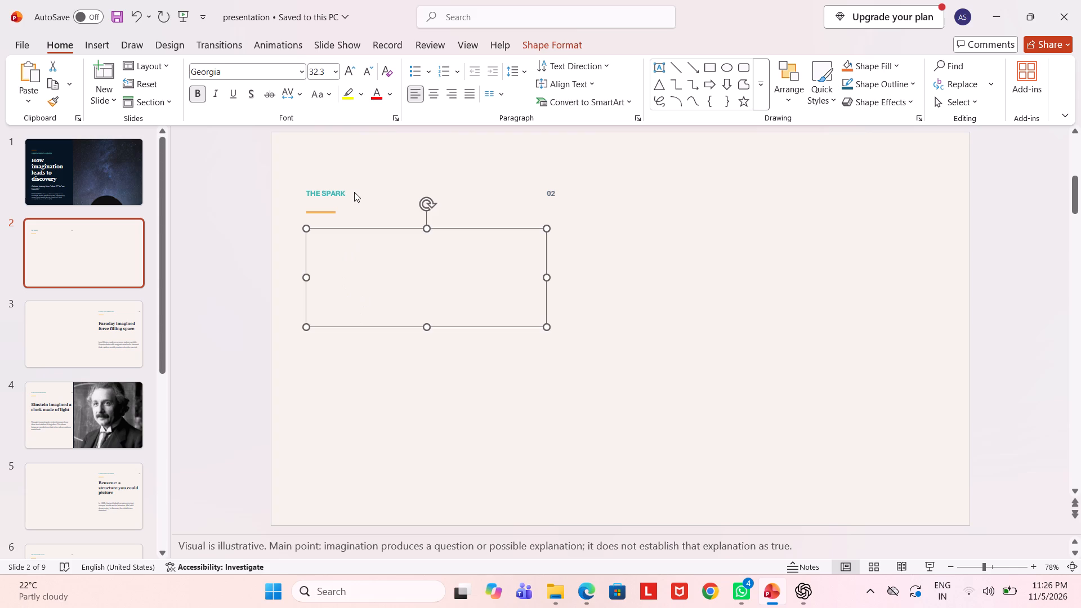
left_click(350, 261)
left_click(350, 261)
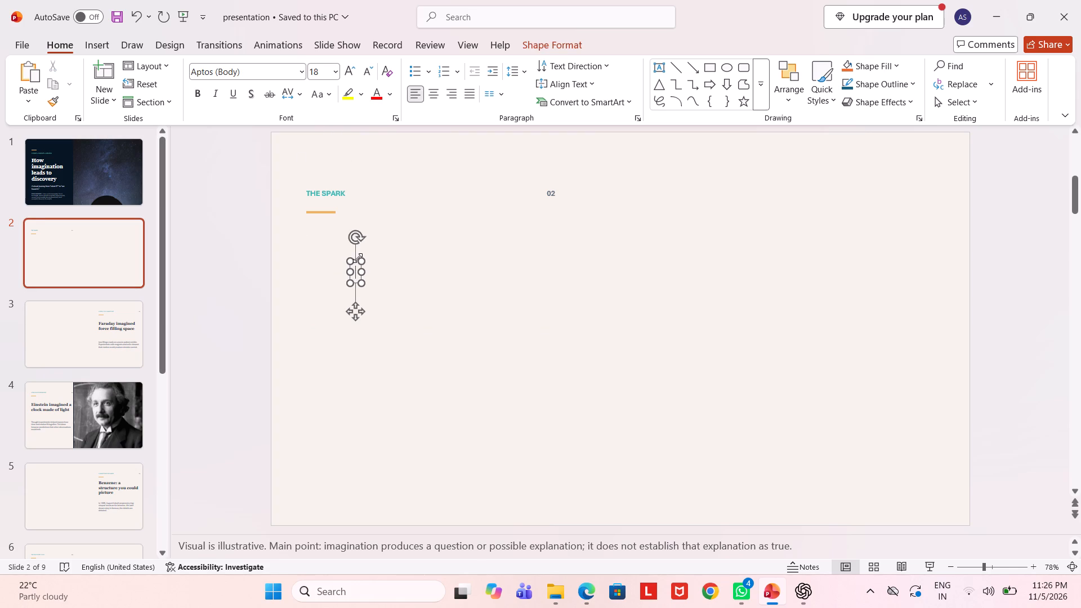
right_click(358, 258)
left_click(452, 221)
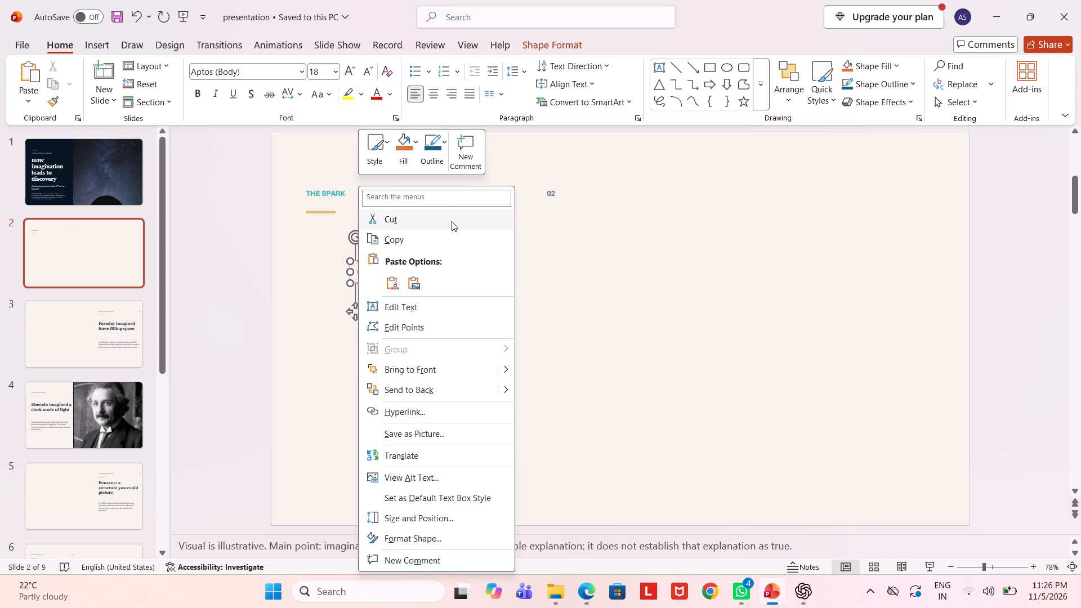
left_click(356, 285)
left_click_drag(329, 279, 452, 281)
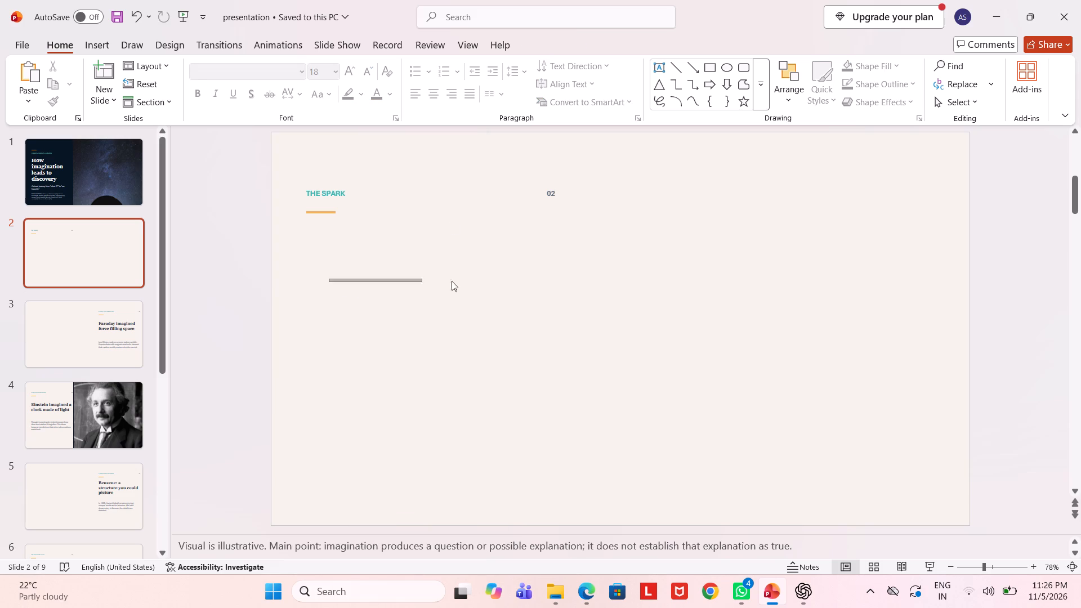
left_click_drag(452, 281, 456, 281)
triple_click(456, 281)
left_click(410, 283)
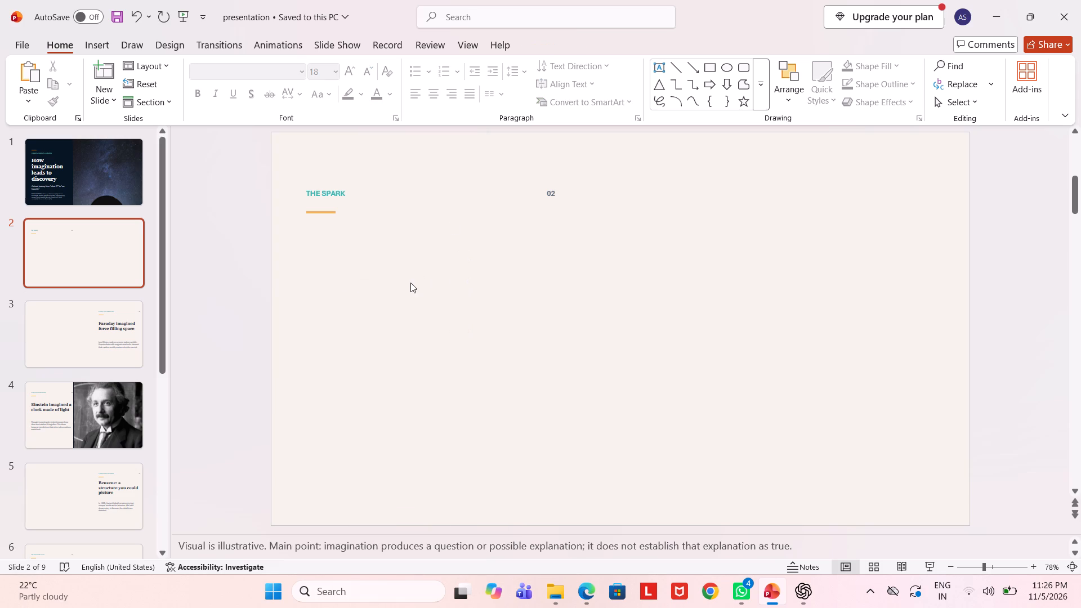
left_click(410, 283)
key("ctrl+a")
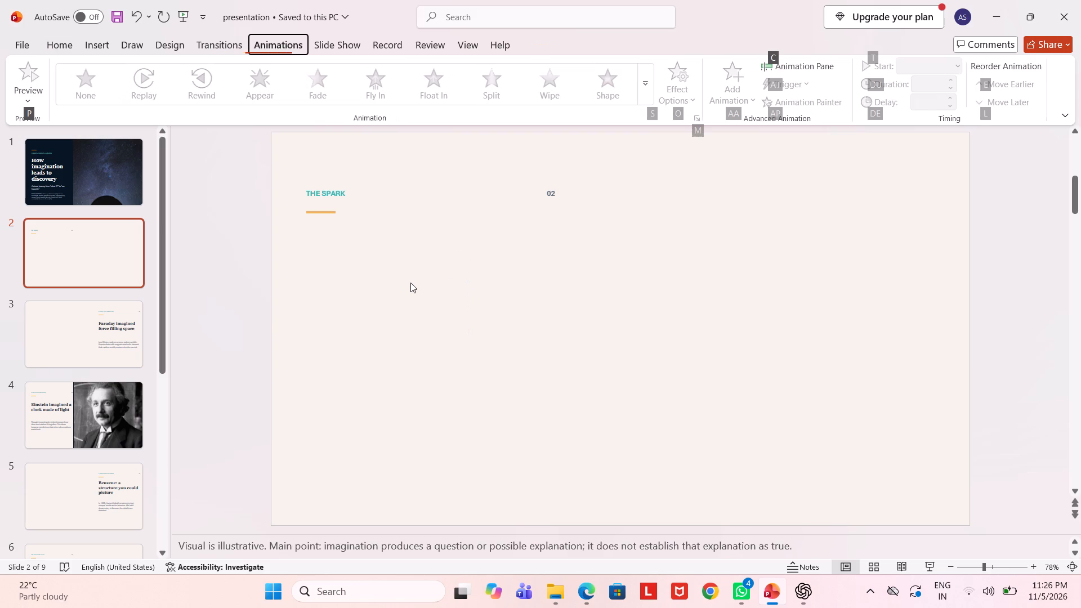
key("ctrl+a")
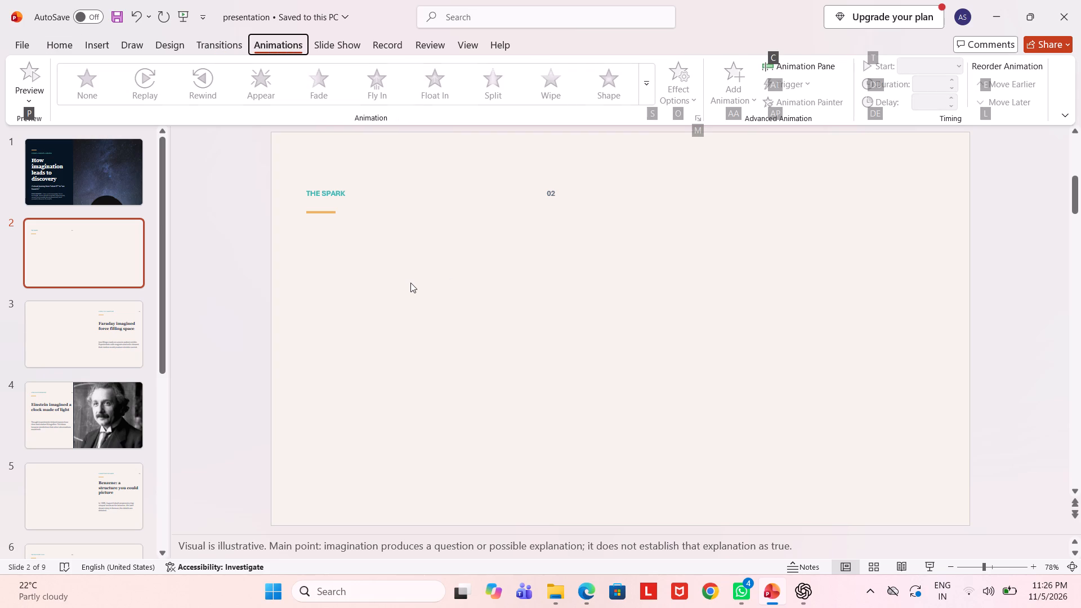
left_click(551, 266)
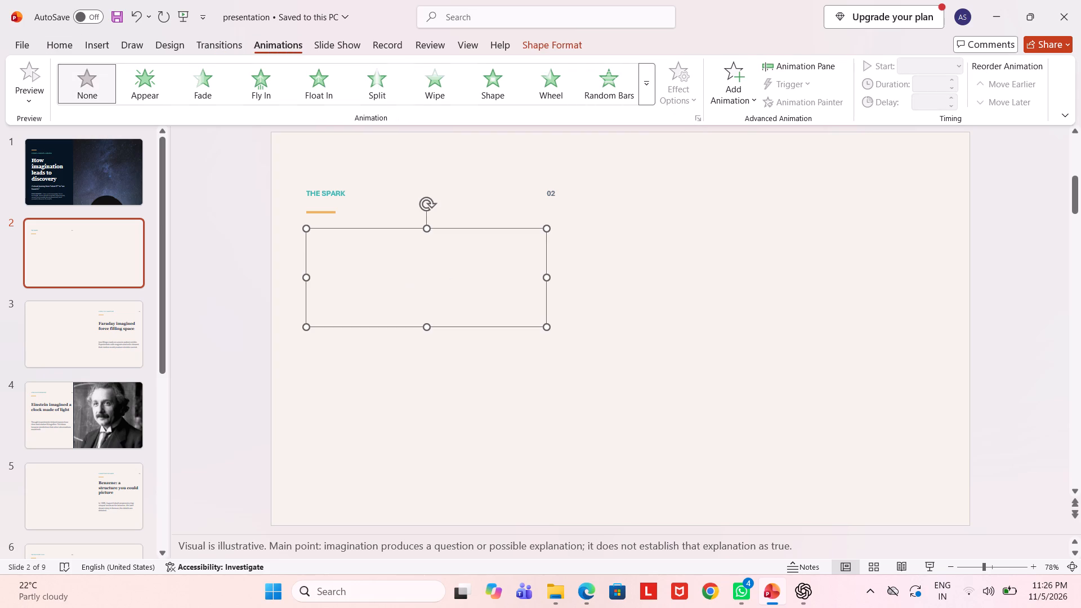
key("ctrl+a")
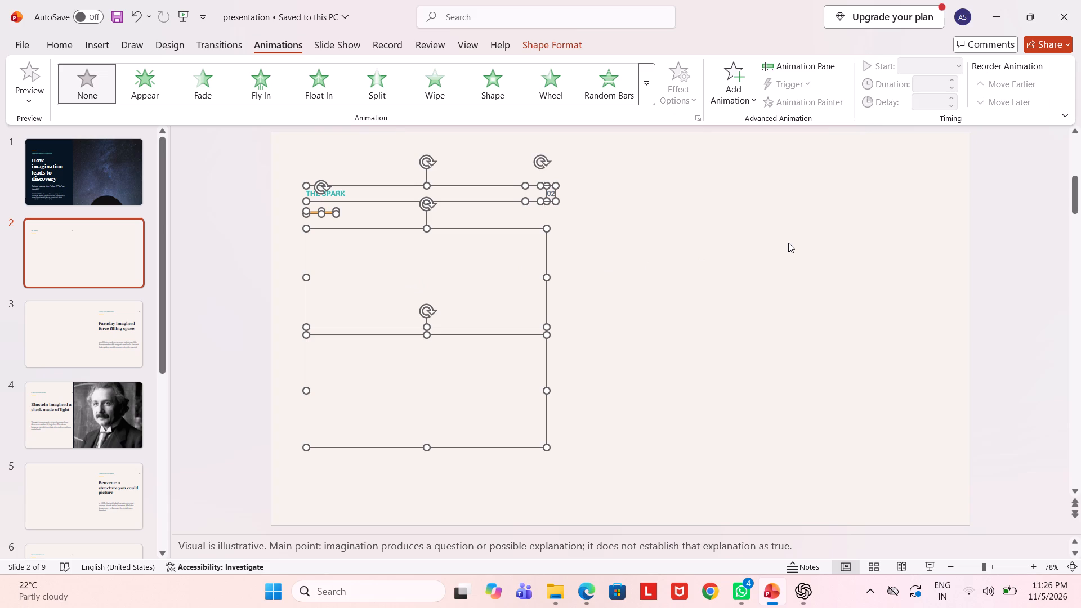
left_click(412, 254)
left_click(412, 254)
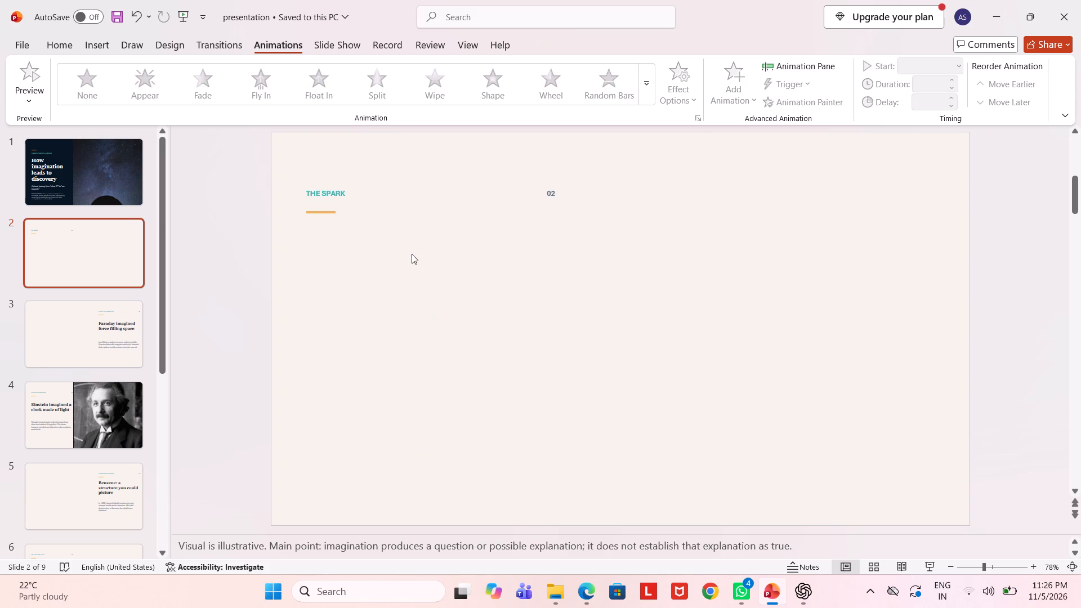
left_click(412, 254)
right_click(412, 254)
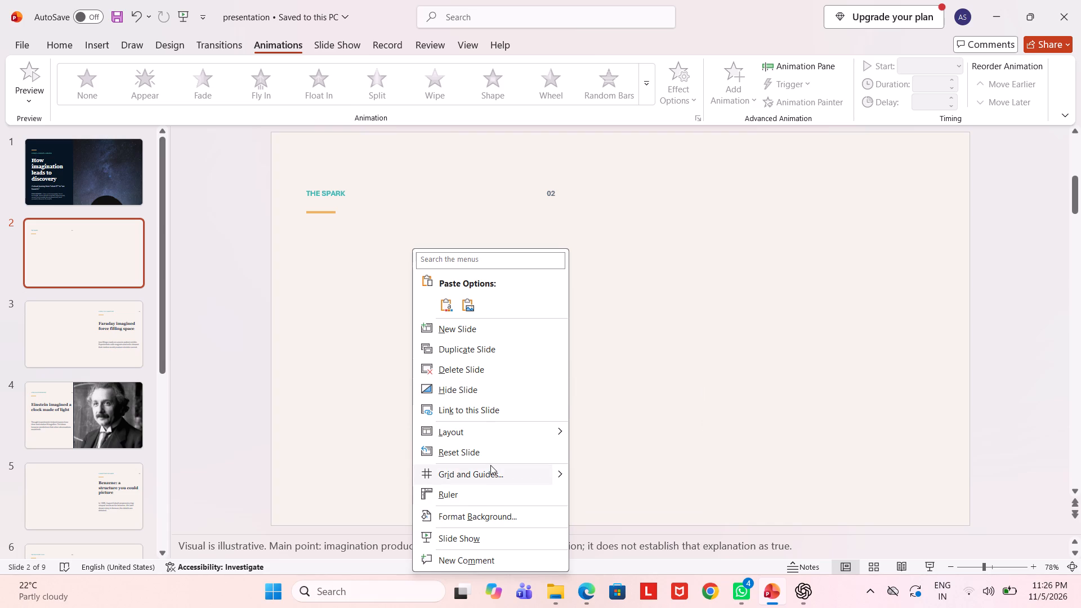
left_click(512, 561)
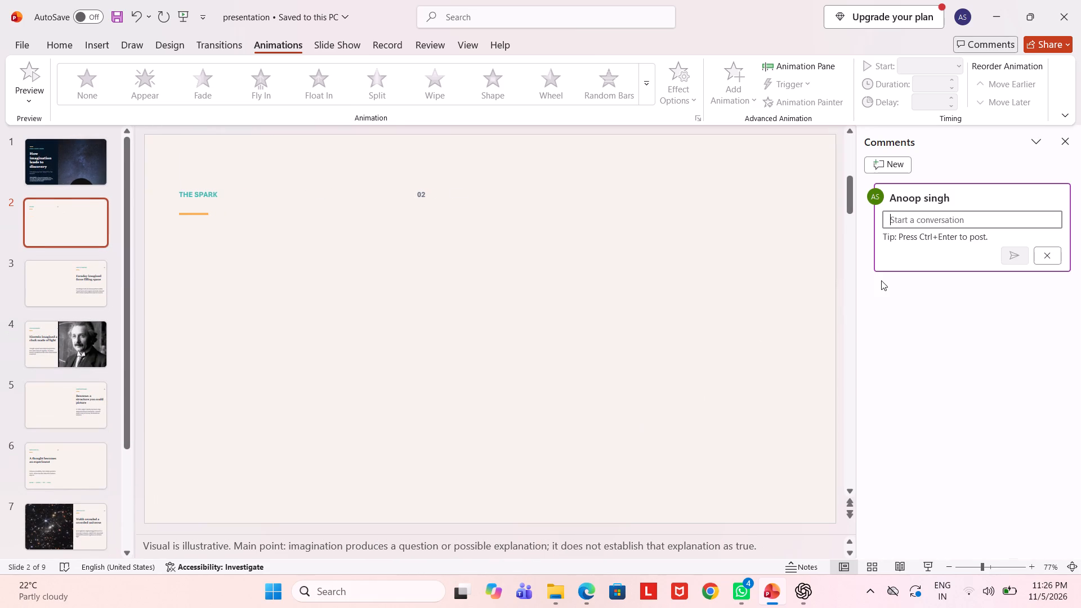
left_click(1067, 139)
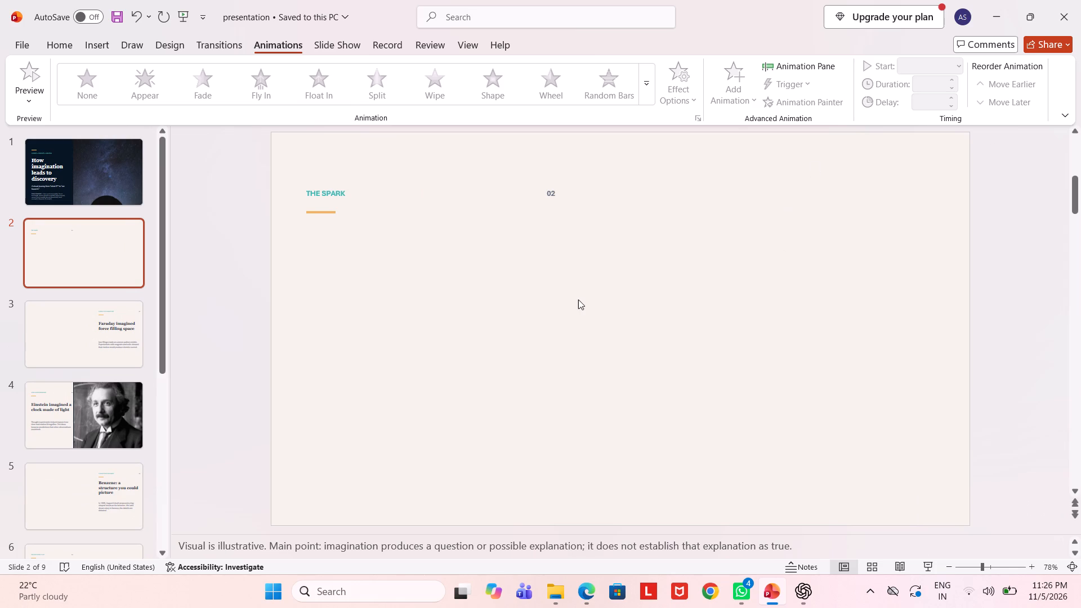
Paste the empty text box below "THE SPARK" on slide 2 and widen it to nearly half the slide's width.
left_click(413, 291)
left_click(413, 291)
left_click(403, 266)
key("ctrl+v")
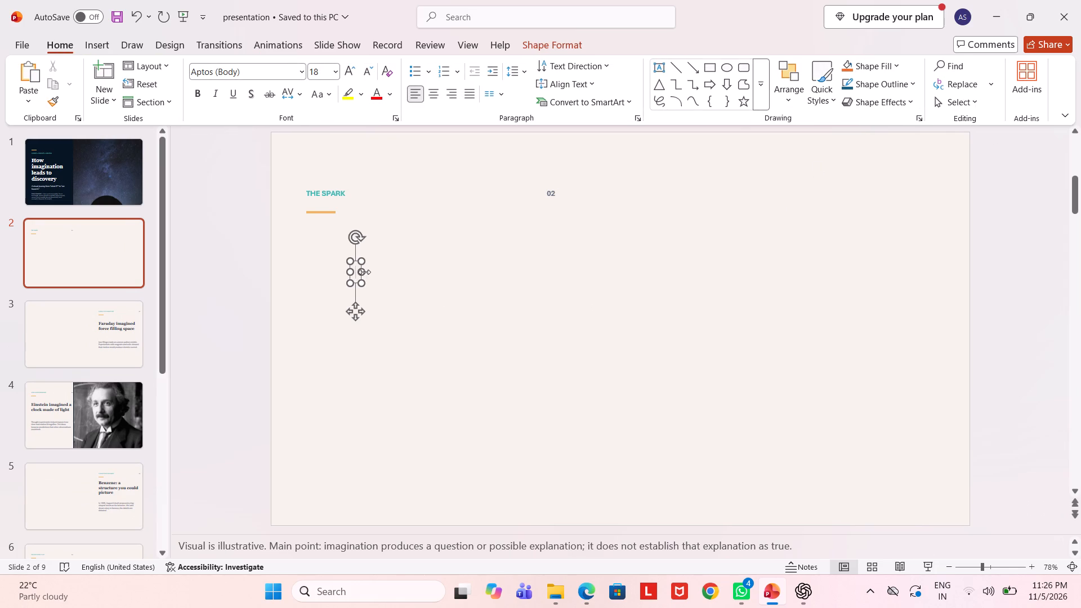
left_click_drag(364, 272, 660, 261)
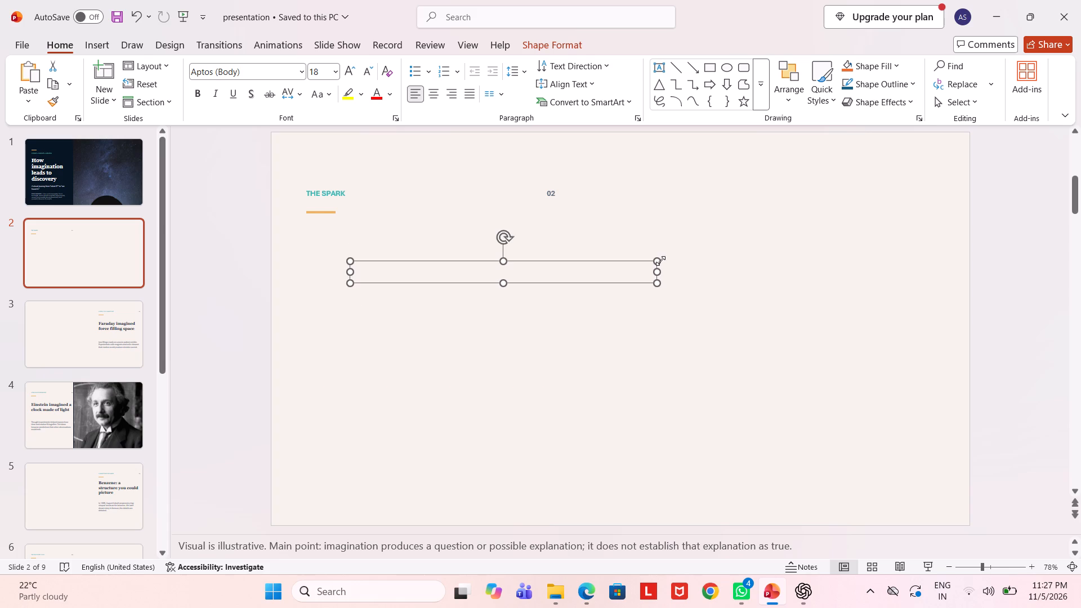
left_click_drag(502, 286, 495, 488)
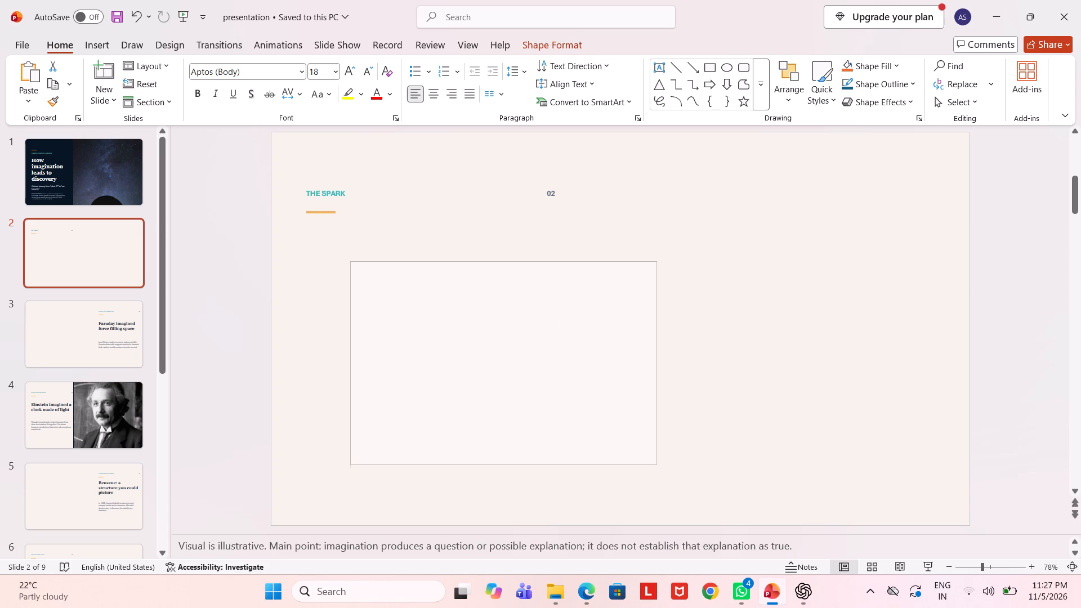
left_click_drag(495, 488, 495, 522)
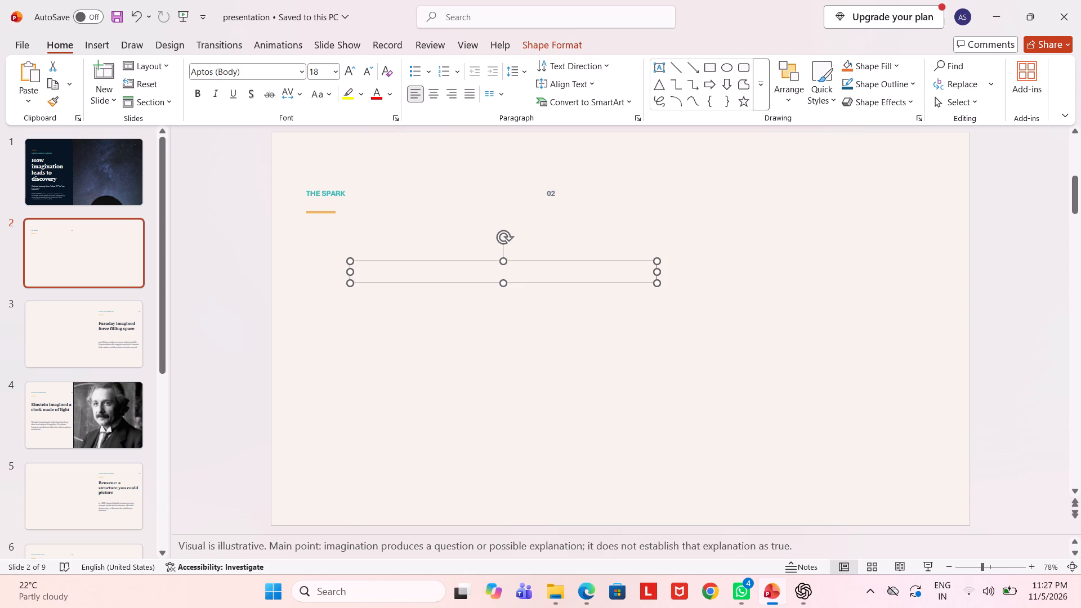
Move the empty text box on slide 2 to just below the orange line under "THE SPARK".
left_click(492, 277)
triple_click(491, 266)
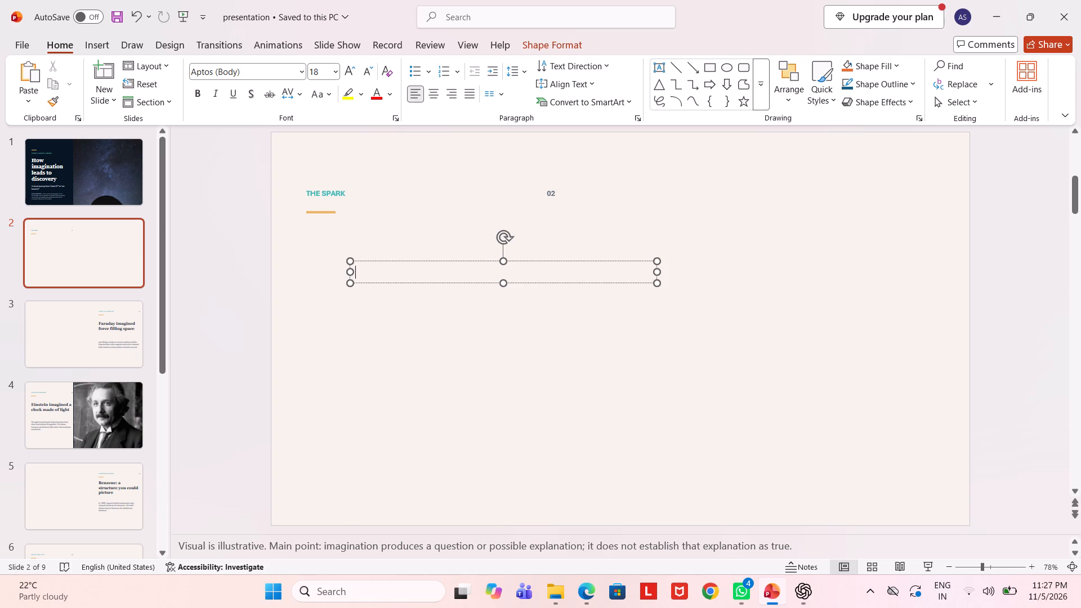
triple_click(491, 266)
left_click(491, 266)
left_click_drag(491, 266, 510, 254)
left_click(510, 254)
left_click(449, 257)
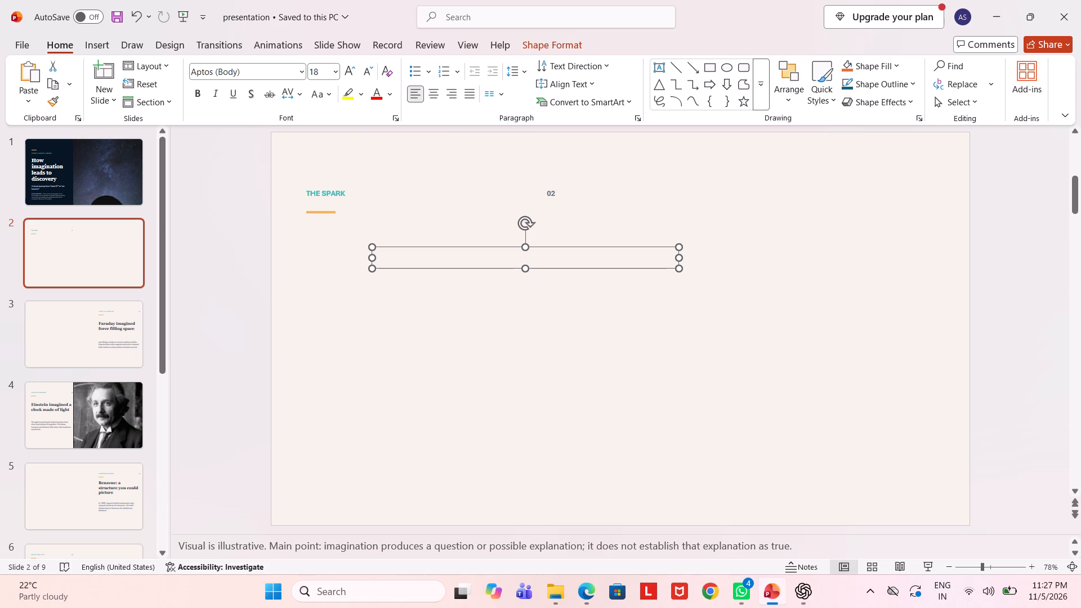
left_click_drag(485, 261, 425, 254)
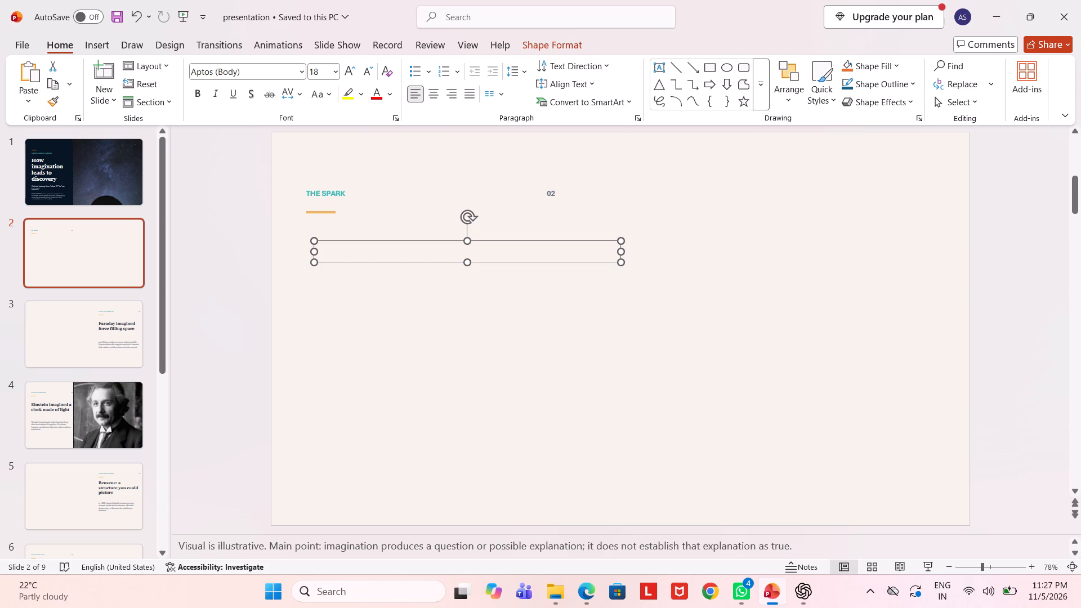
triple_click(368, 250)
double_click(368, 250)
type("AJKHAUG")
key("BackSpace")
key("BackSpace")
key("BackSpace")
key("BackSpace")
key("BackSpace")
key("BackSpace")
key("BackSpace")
Enter "IMAGINATIN:THE POWER OF HUMAN BRAIN" in slide 2's text box, followed by an empty line.
type("IMAGINATIB")
key("BackSpace")
key("n")
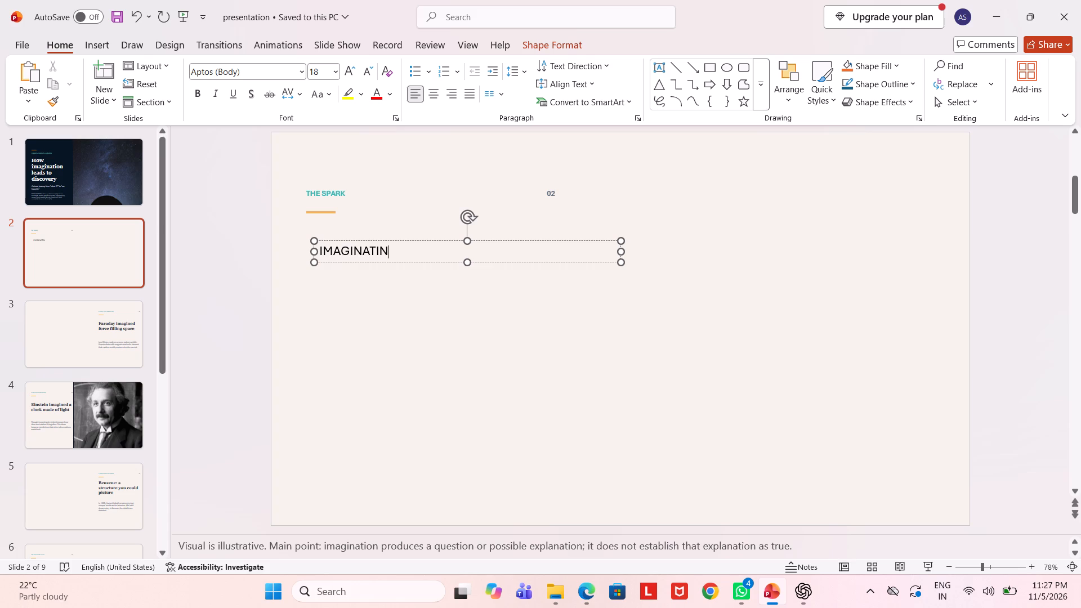
type(":THE POWER OF HUMAN")
key("space")
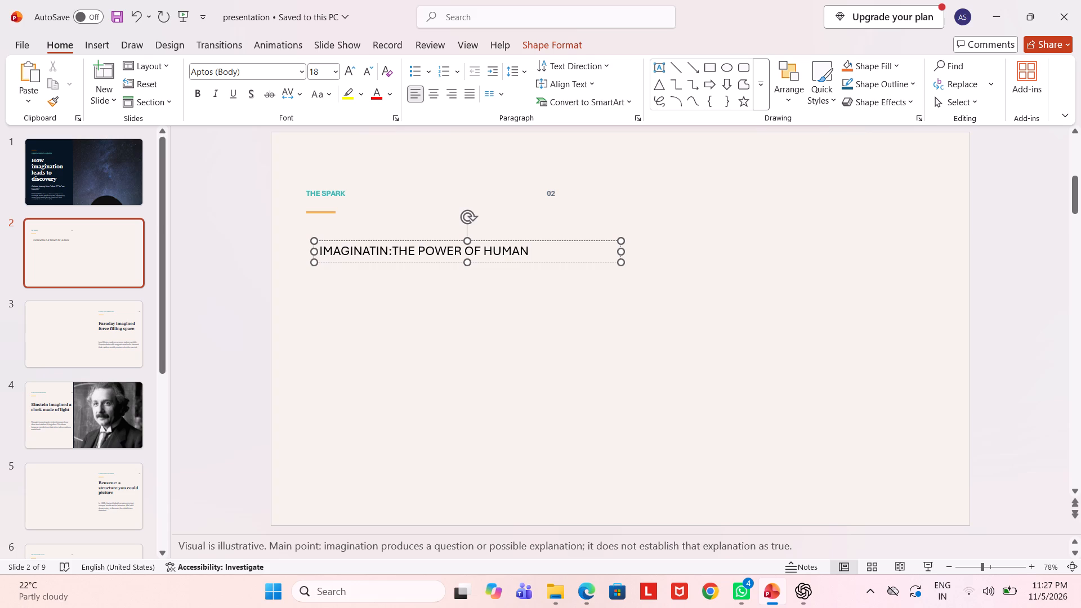
type("BRAIN")
key("Return")
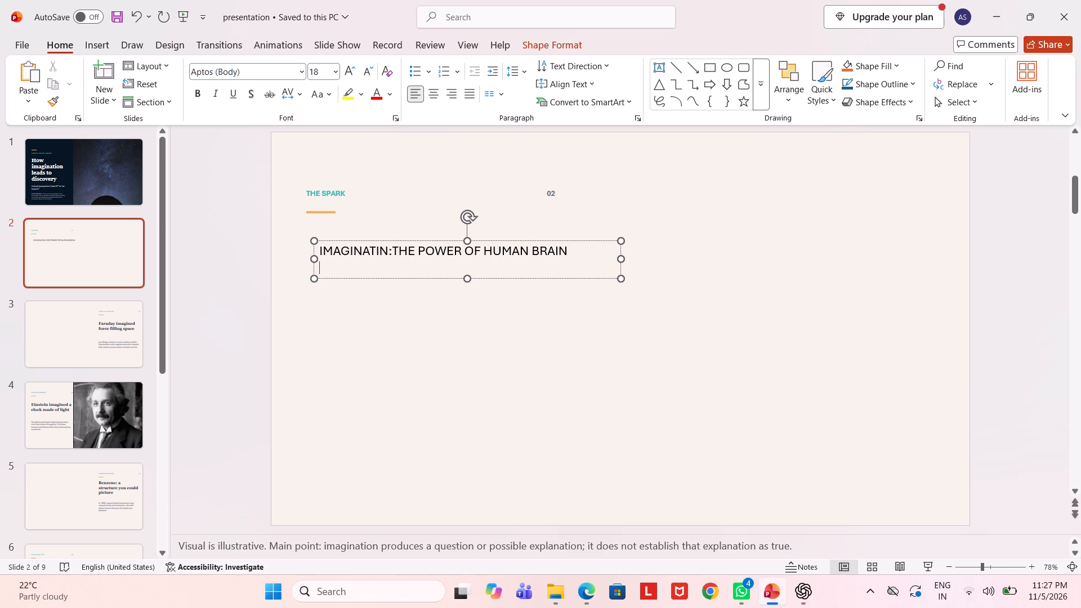
Correct the first word of slide 2's heading to "IMAGINATION" by inserting the missing letter.
key("Left")
key("Left")
key("Left")
key("Left")
key("Left")
key("Left")
key("Left")
key("Left")
key("Left")
key("Left")
key("Left")
key("Left")
key("Left")
key("Left")
key("Left")
key("Left")
key("Left")
key("Left")
key("Left")
key("Left")
key("Left")
key("Left")
key("o")
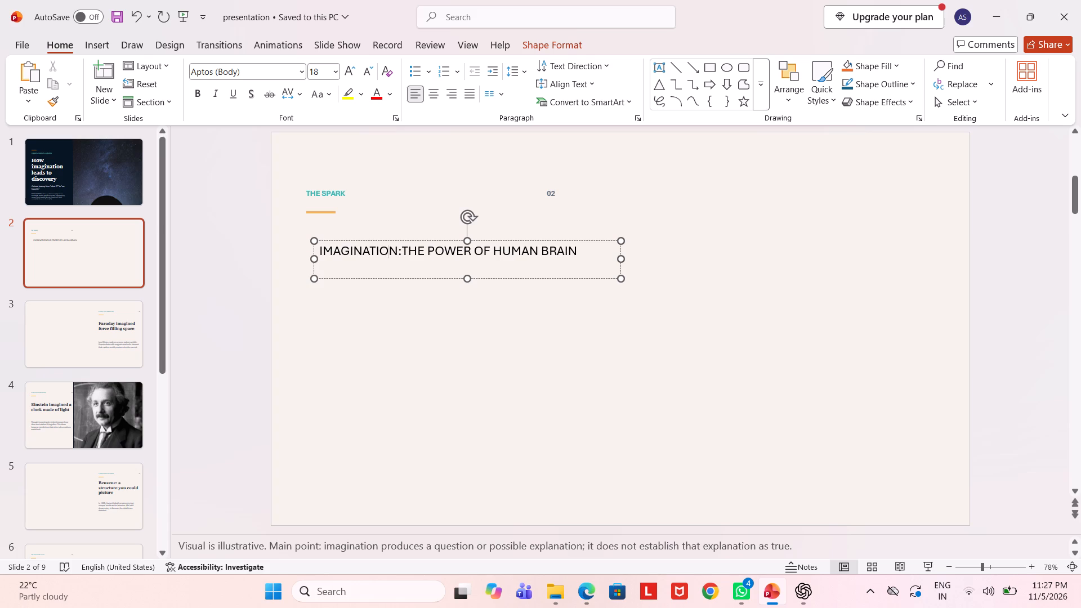
Set all the heading text on slide 2 to font size 28 and centre it.
key("ctrl+a")
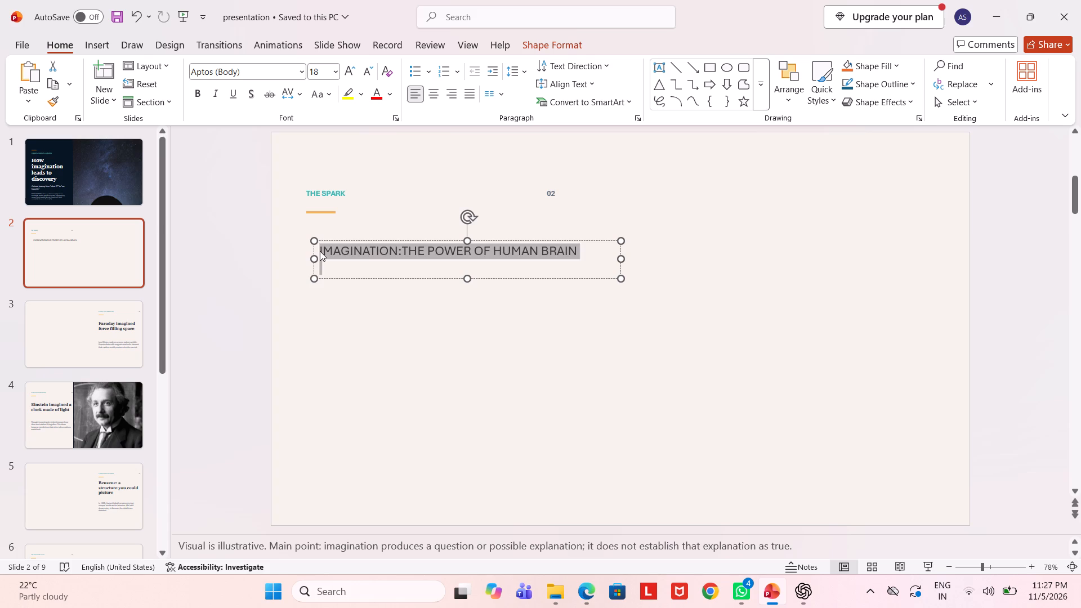
left_click(332, 70)
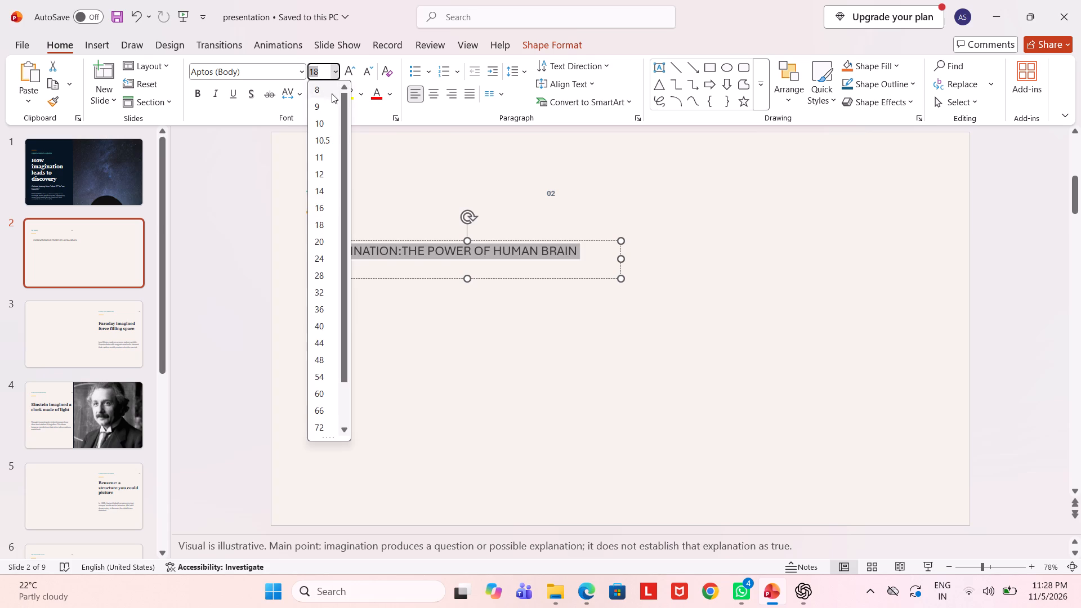
left_click(325, 267)
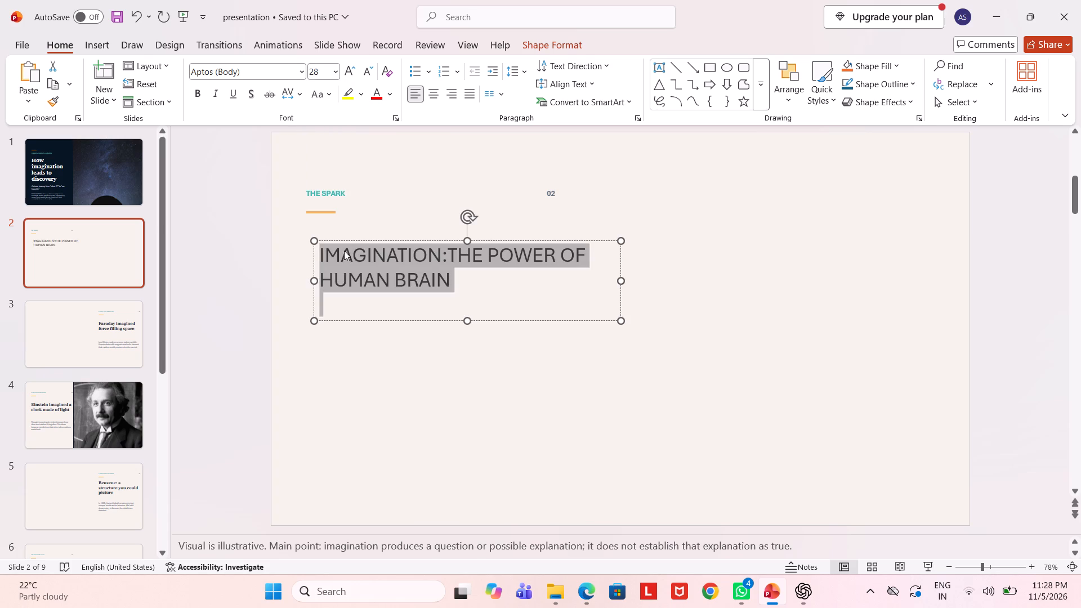
left_click(437, 95)
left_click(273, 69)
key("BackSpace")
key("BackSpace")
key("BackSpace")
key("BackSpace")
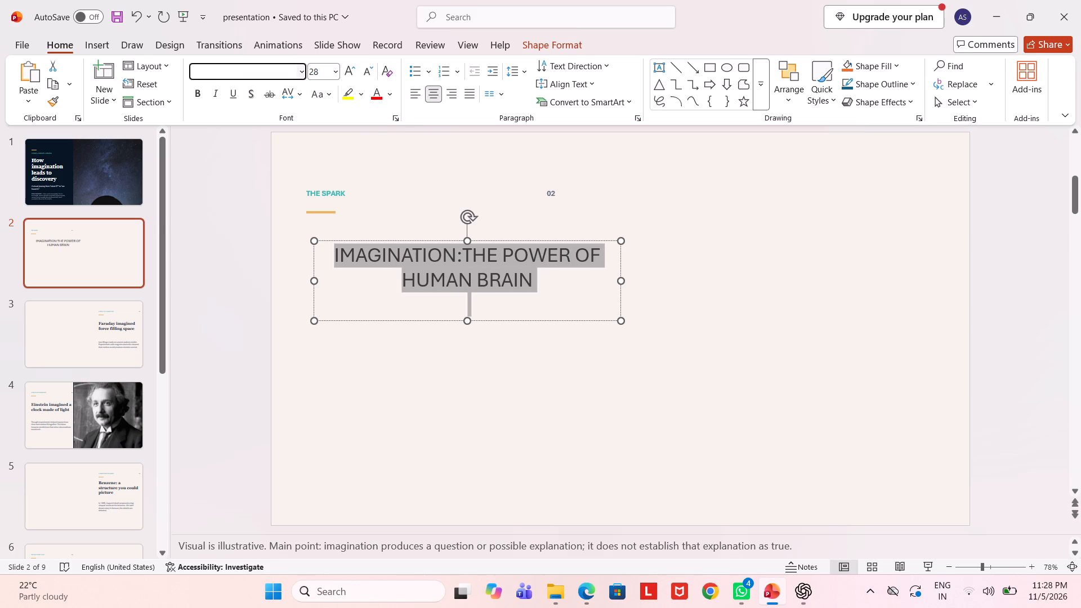
Format slide 2's heading in bold Georgia, using the heading "Faraday imagined force filling space" on slide 3 as the font reference.
left_click(90, 345)
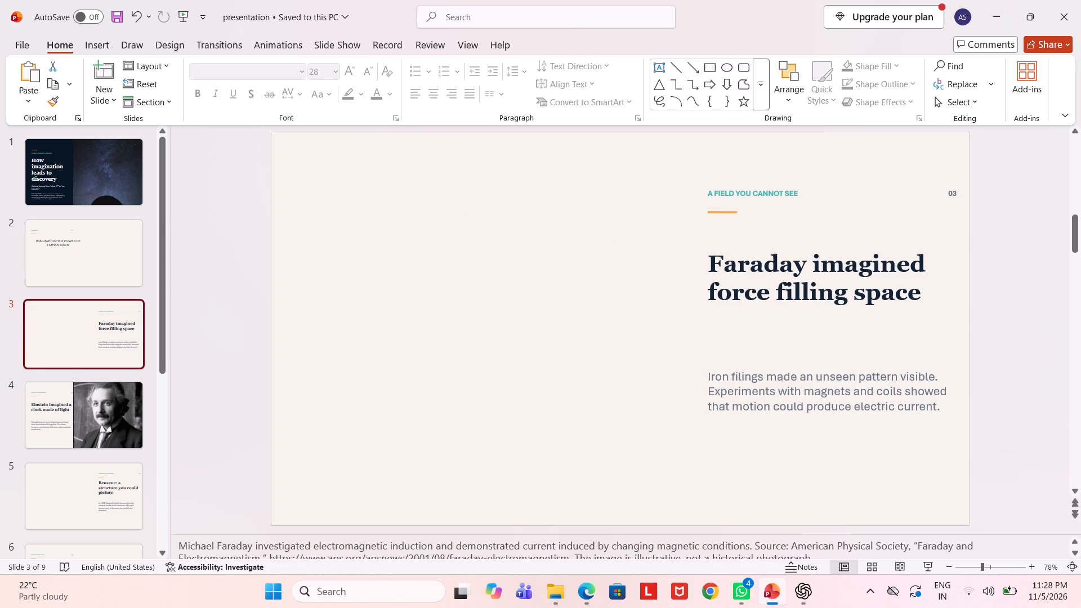
left_click(752, 266)
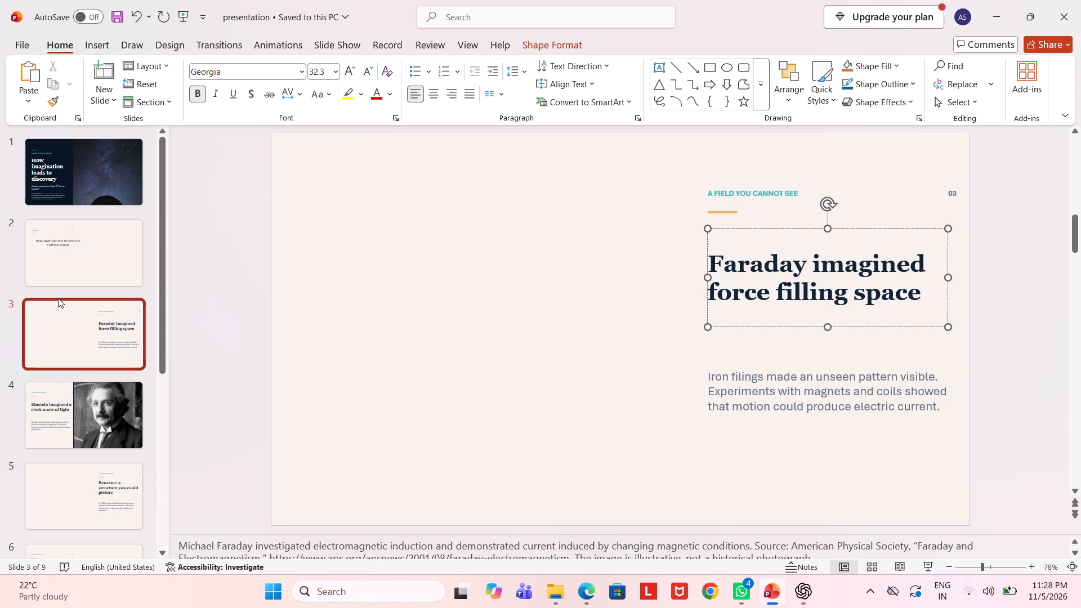
left_click(65, 273)
left_click(425, 262)
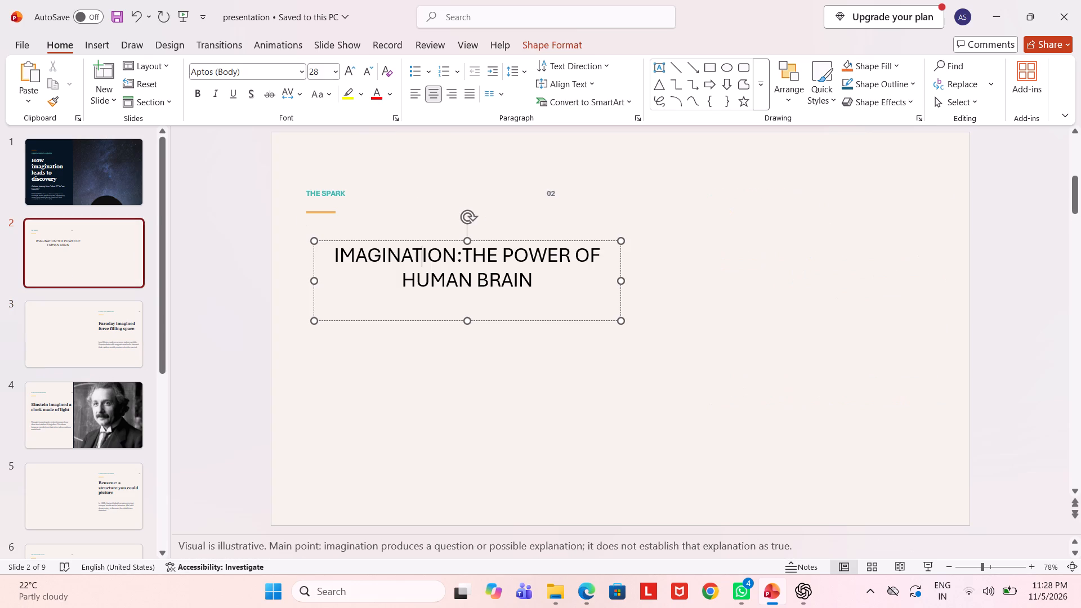
key("ctrl+a")
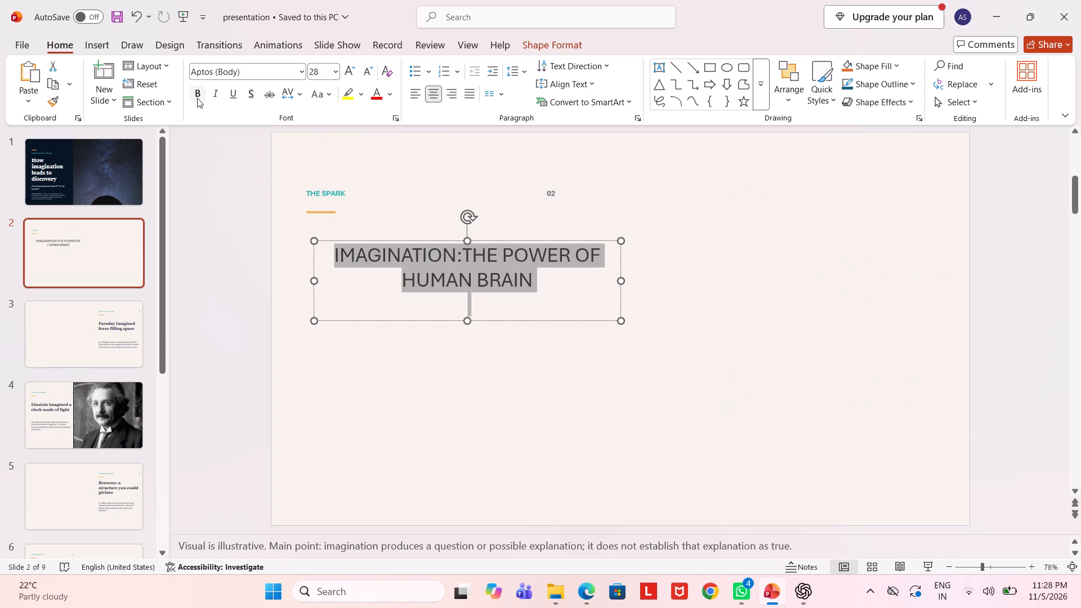
left_click(203, 97)
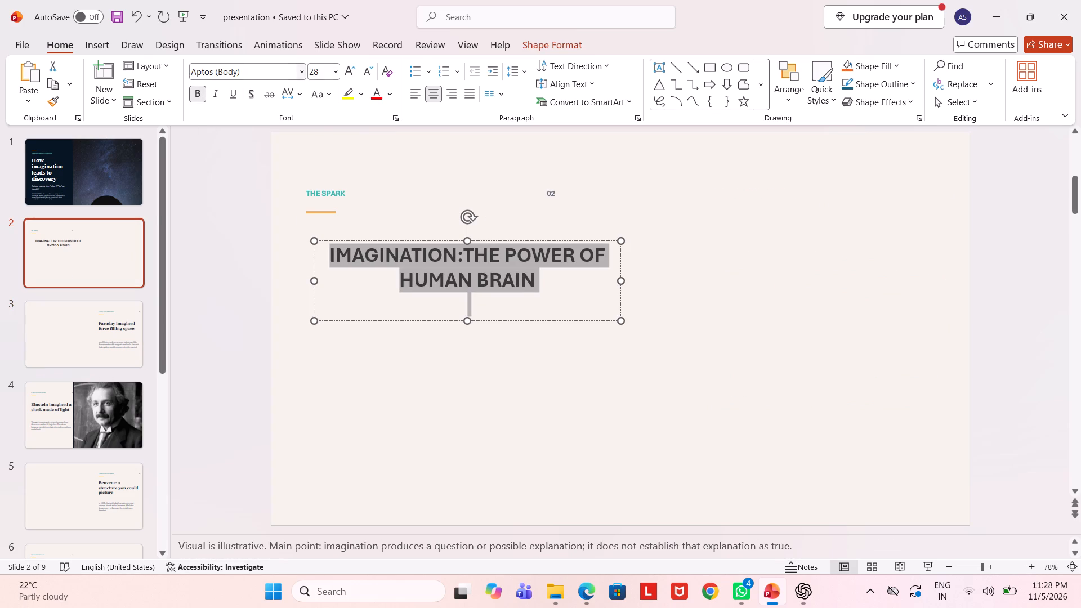
left_click(287, 77)
key("BackSpace")
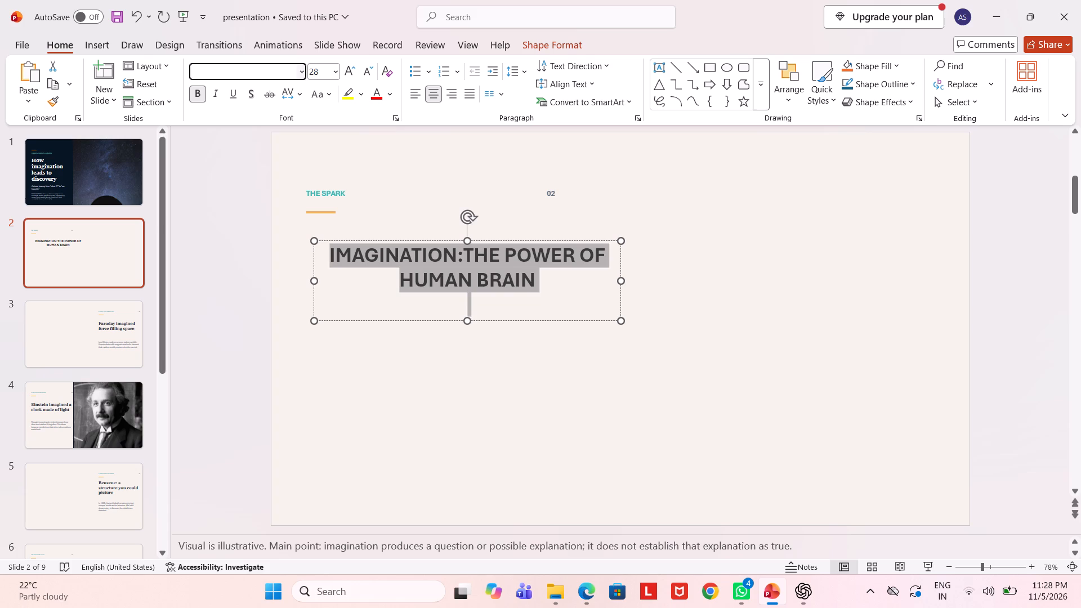
type("GEOR")
left_click(234, 78)
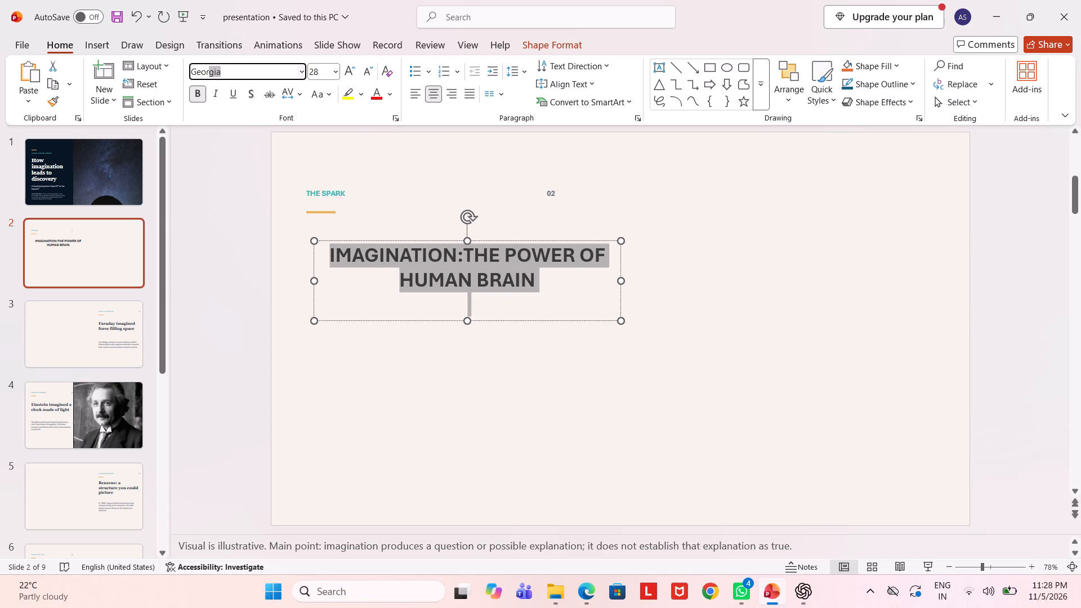
left_click(229, 73)
key("Return")
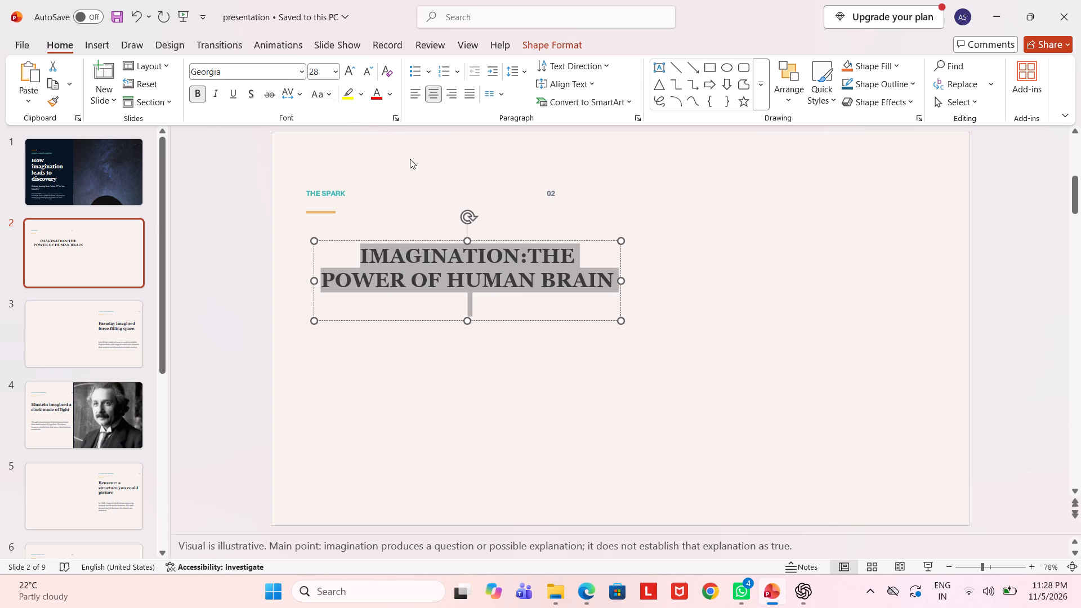
left_click(432, 166)
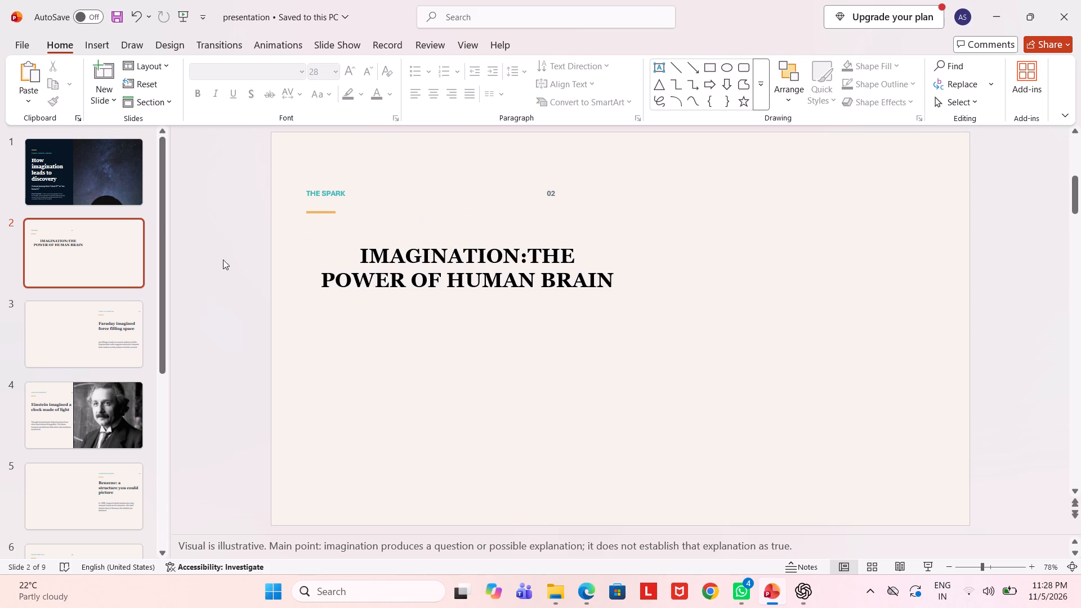
Change the font of slide 3's body text beginning "Iron filings made an unseen pattern visible" to High Tower Text.
left_click(123, 336)
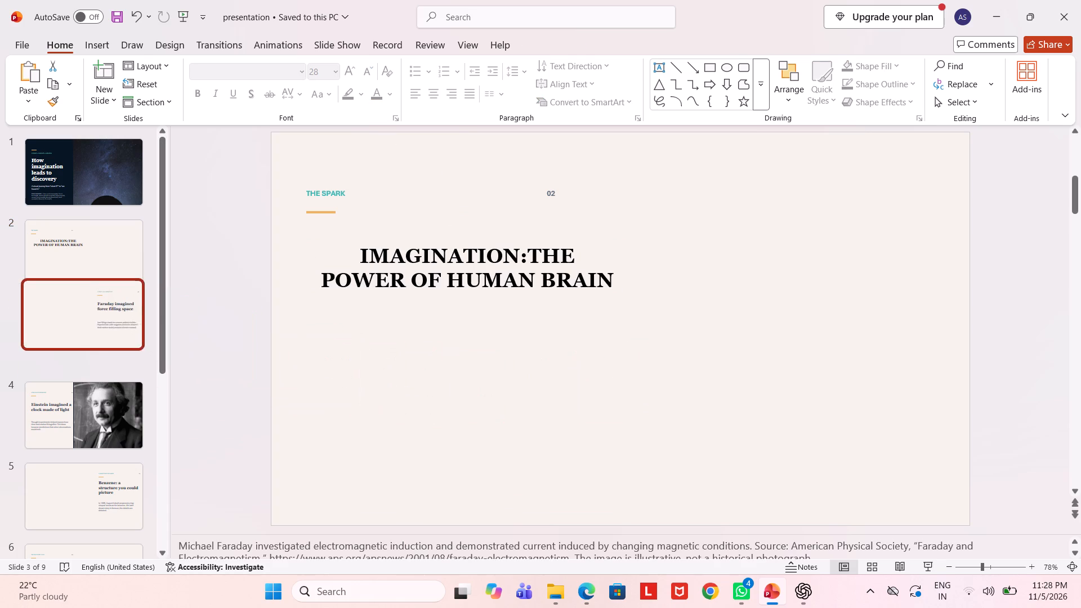
left_click(738, 403)
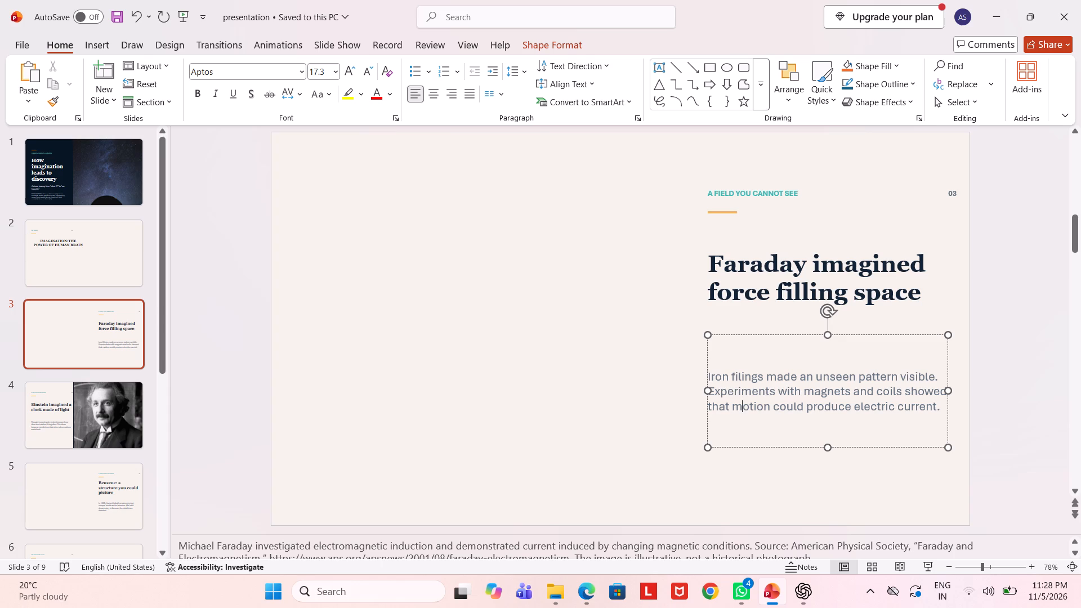
key("ctrl+a")
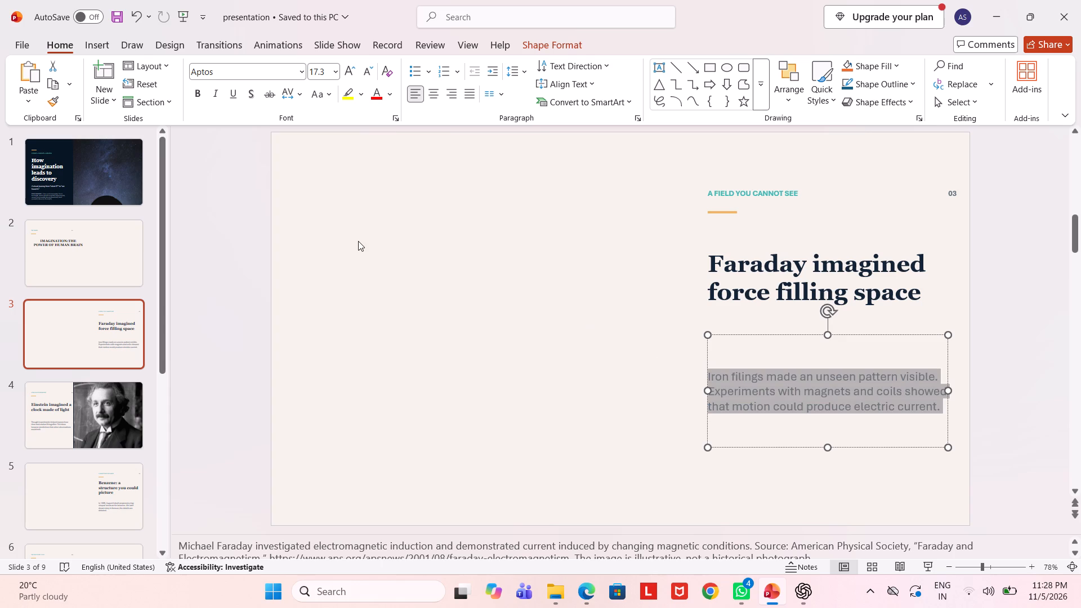
left_click(244, 70)
key("BackSpace")
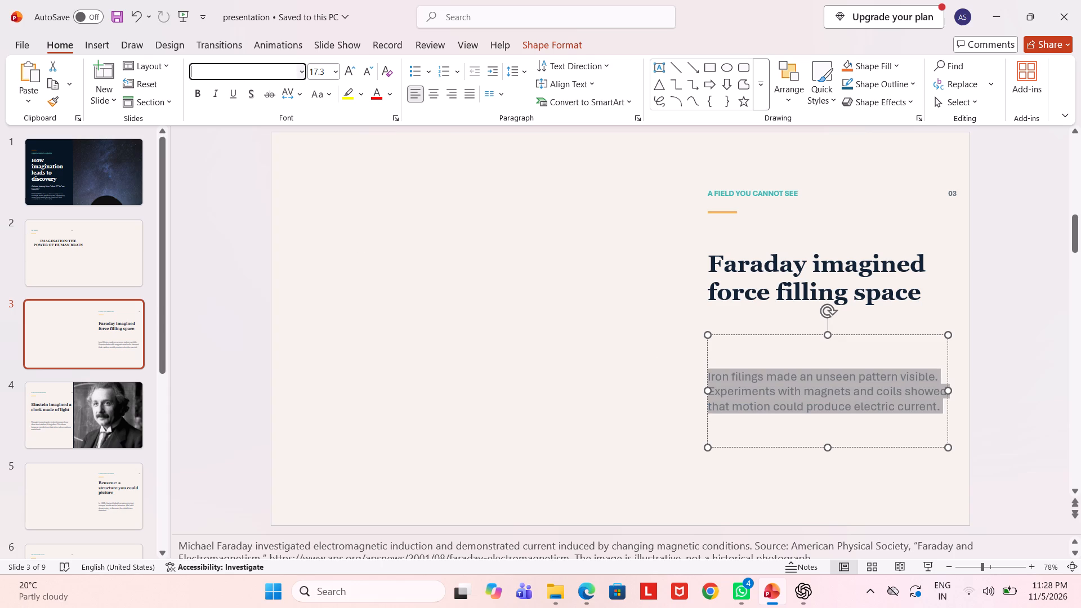
type("HIGH")
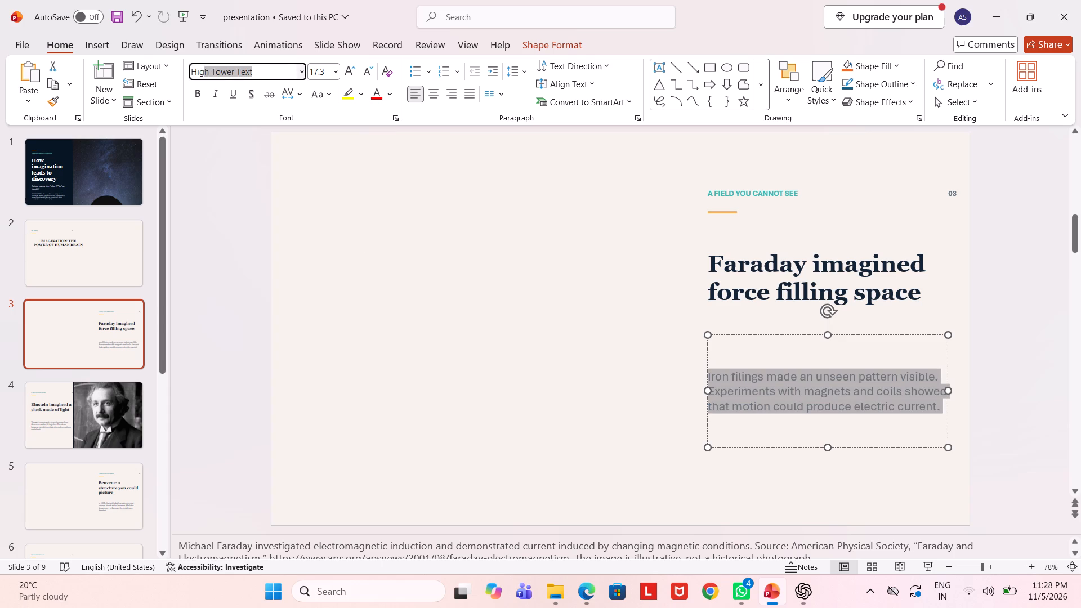
left_click(262, 71)
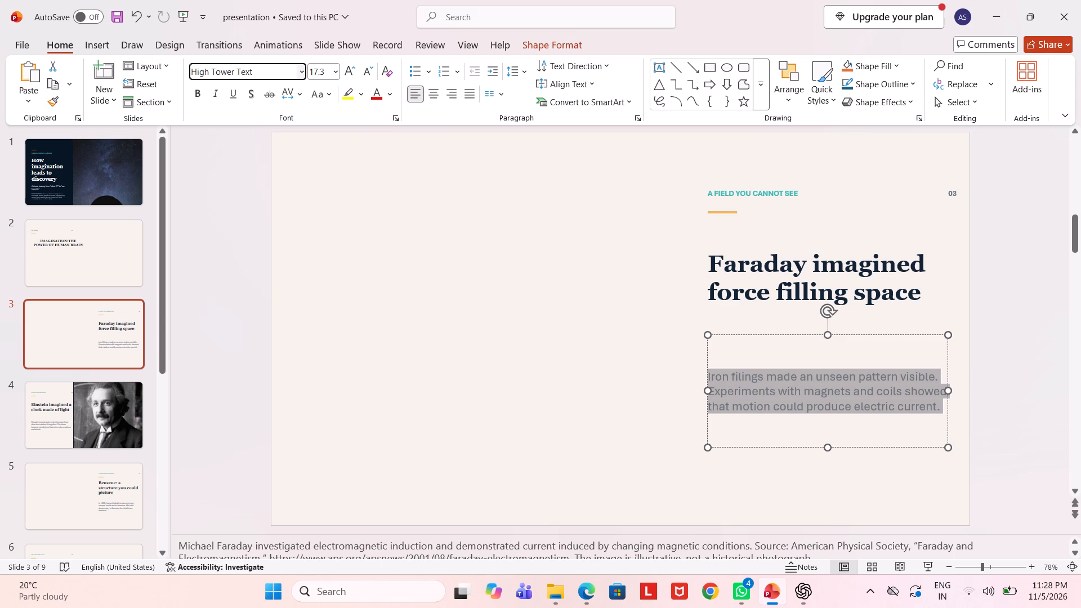
left_click(262, 71)
key("Return")
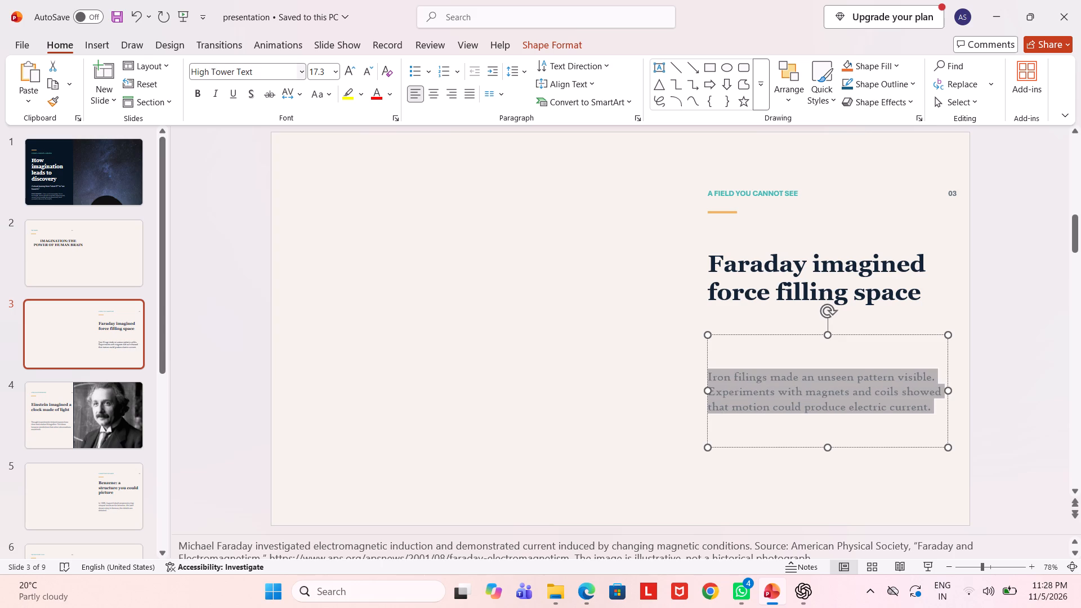
left_click(262, 71)
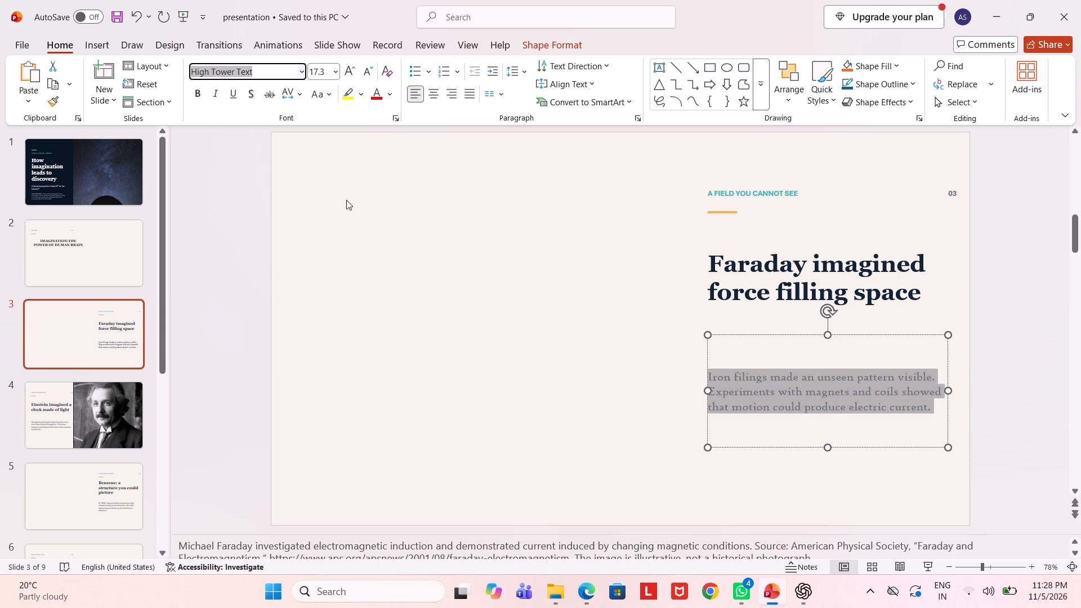
Change the font of slide 4's body text beginning "Thought experiments helped expose how" to High Tower Text.
left_click(346, 200)
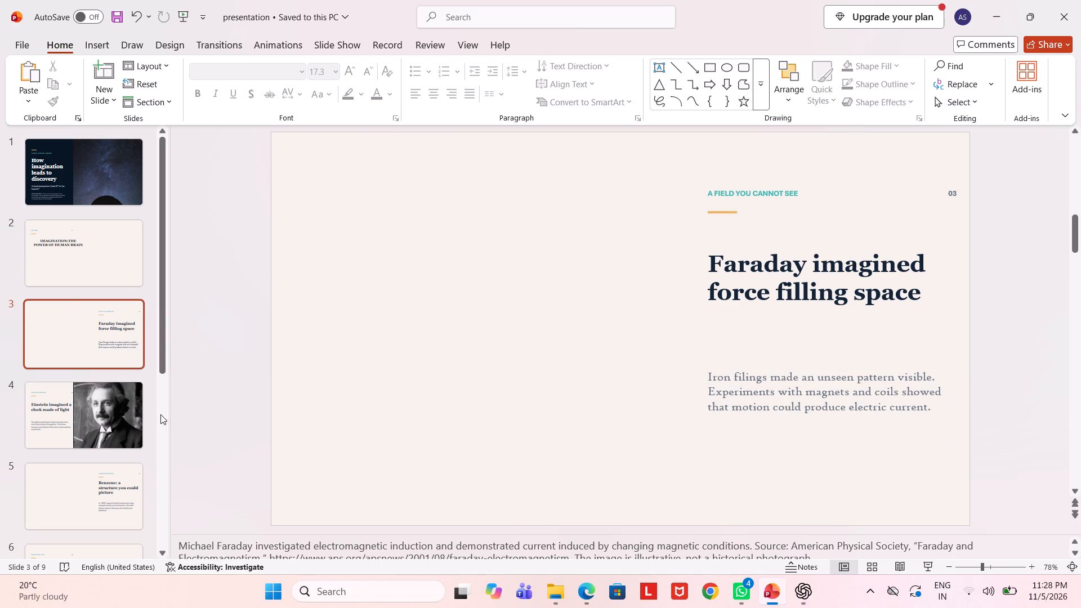
left_click(103, 423)
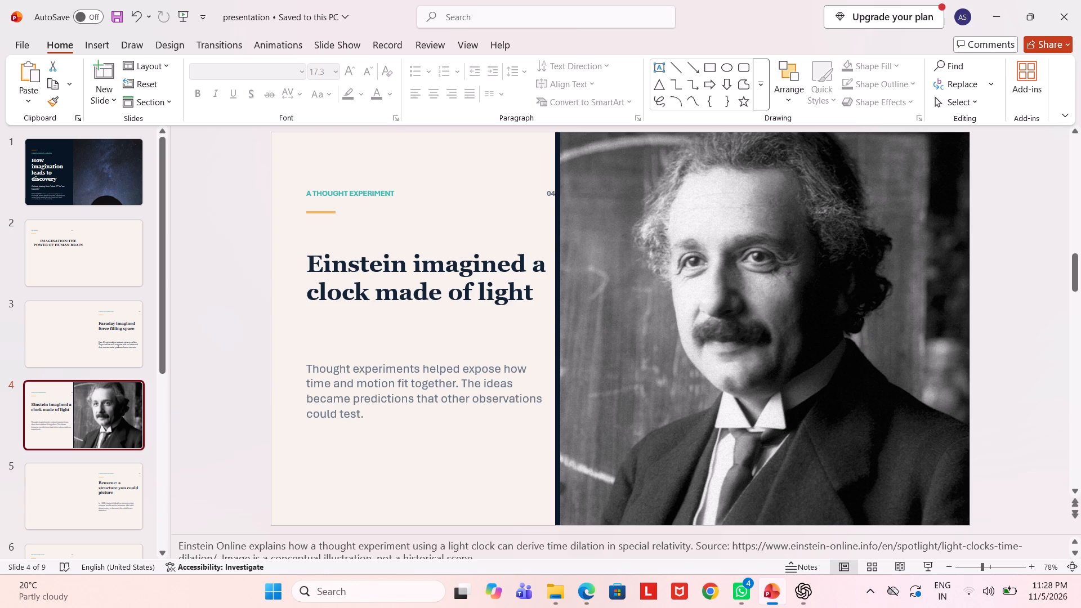
left_click(319, 381)
key("ctrl+a")
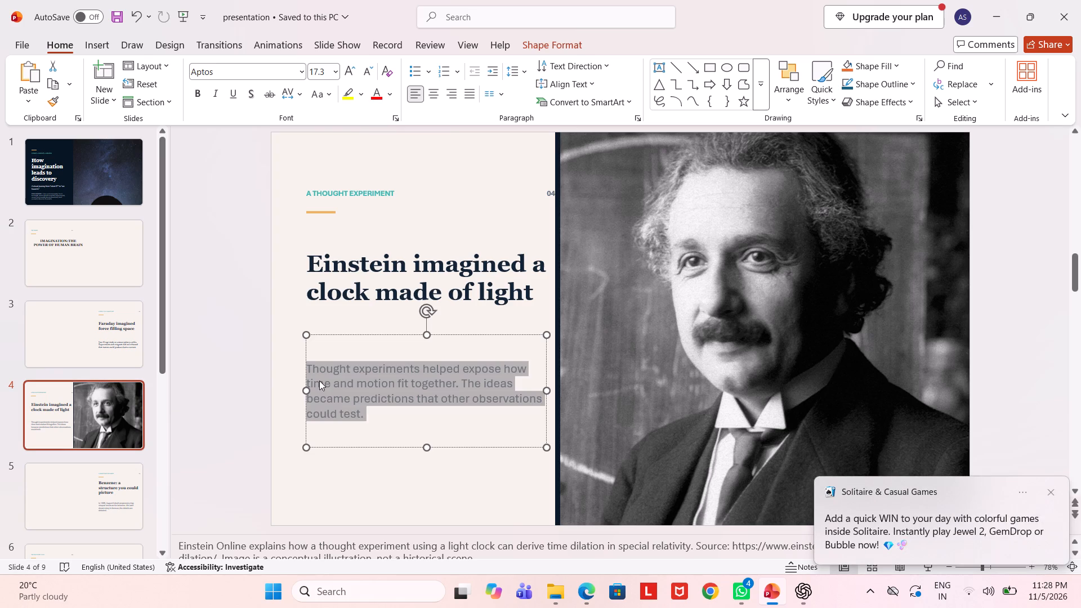
left_click_drag(253, 60, 255, 68)
left_click(255, 68)
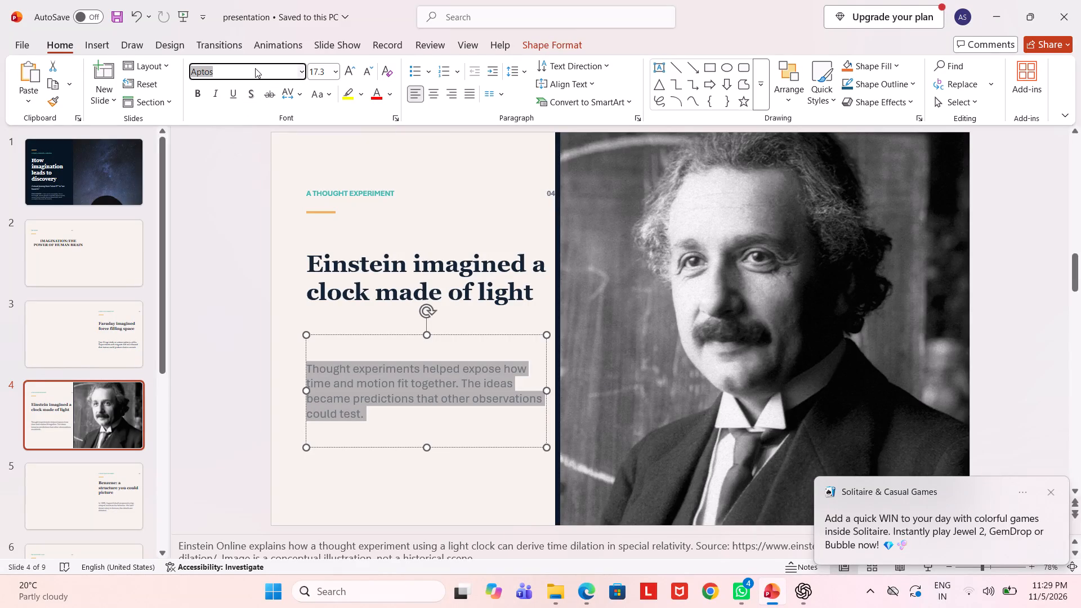
key("BackSpace")
type("HIH")
key("BackSpace")
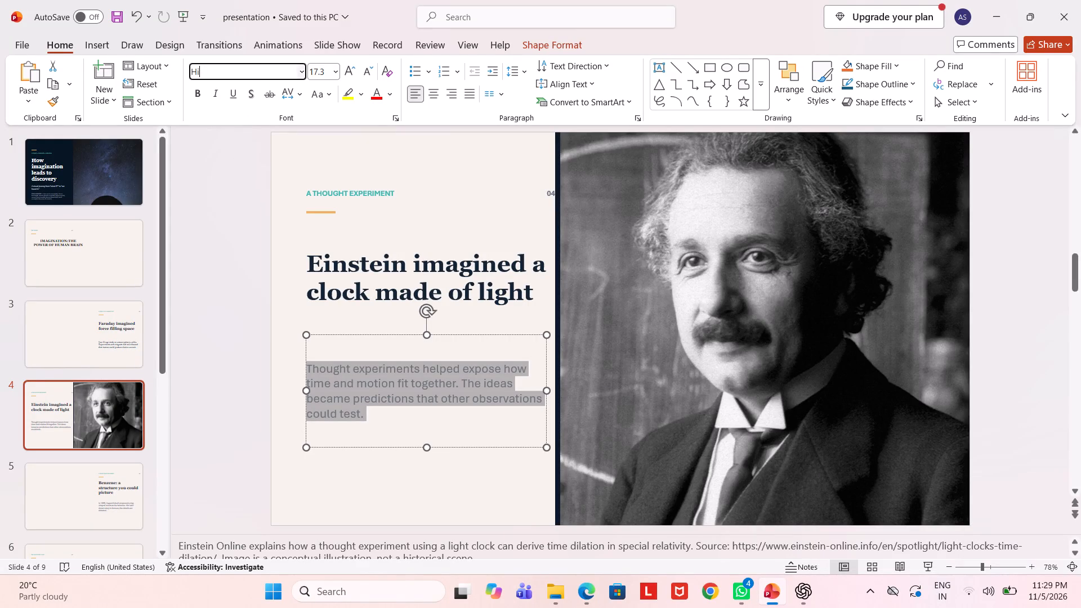
type("GH")
key("space")
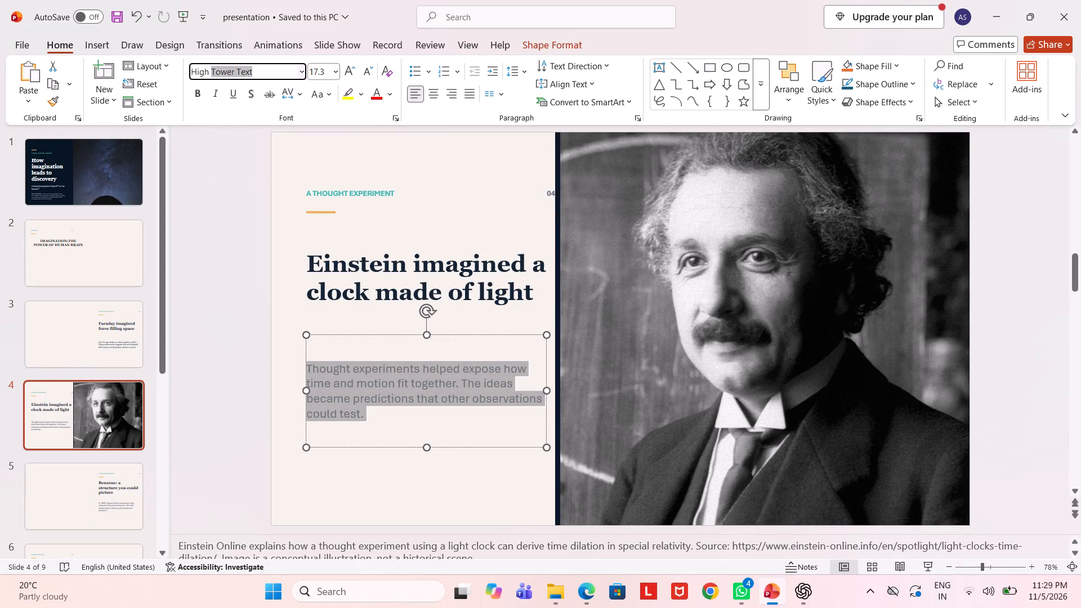
left_click(262, 75)
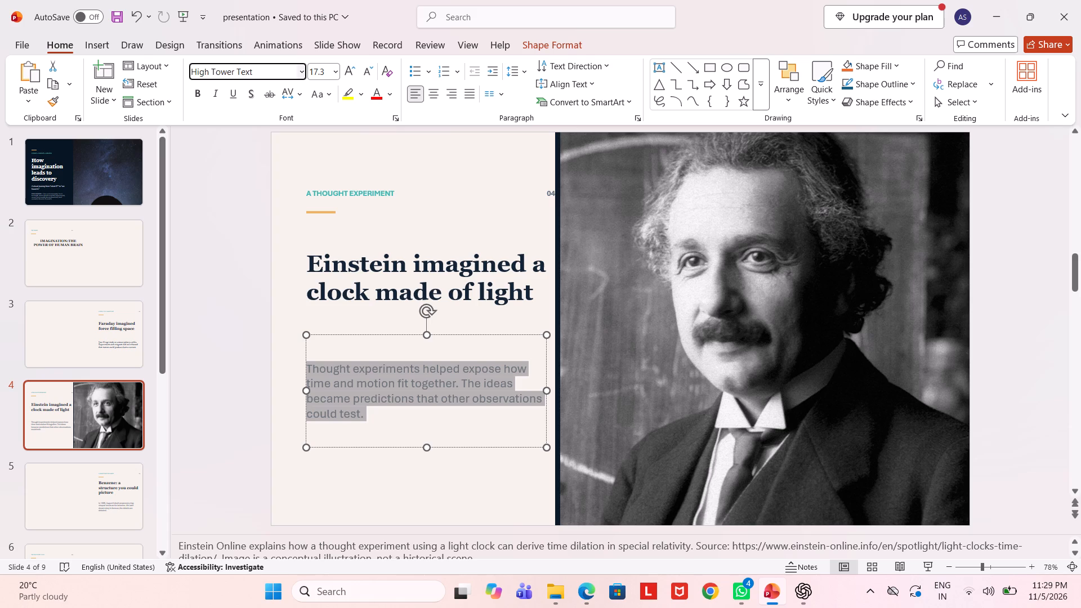
key("Return")
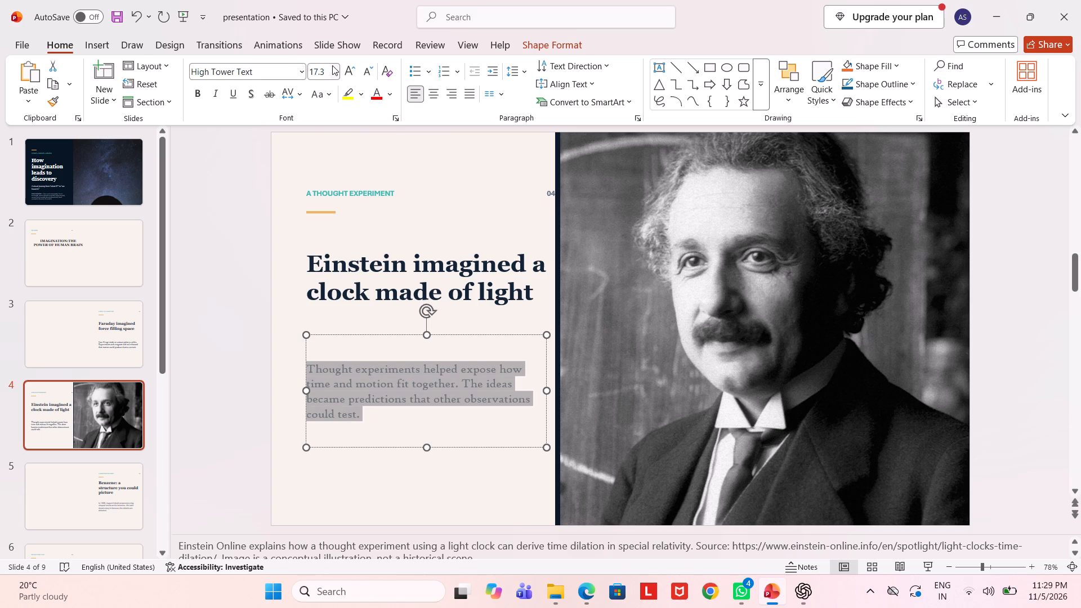
Enlarge slide 4's body text in High Tower Text to font size 20.
left_click(350, 71)
left_click(350, 71)
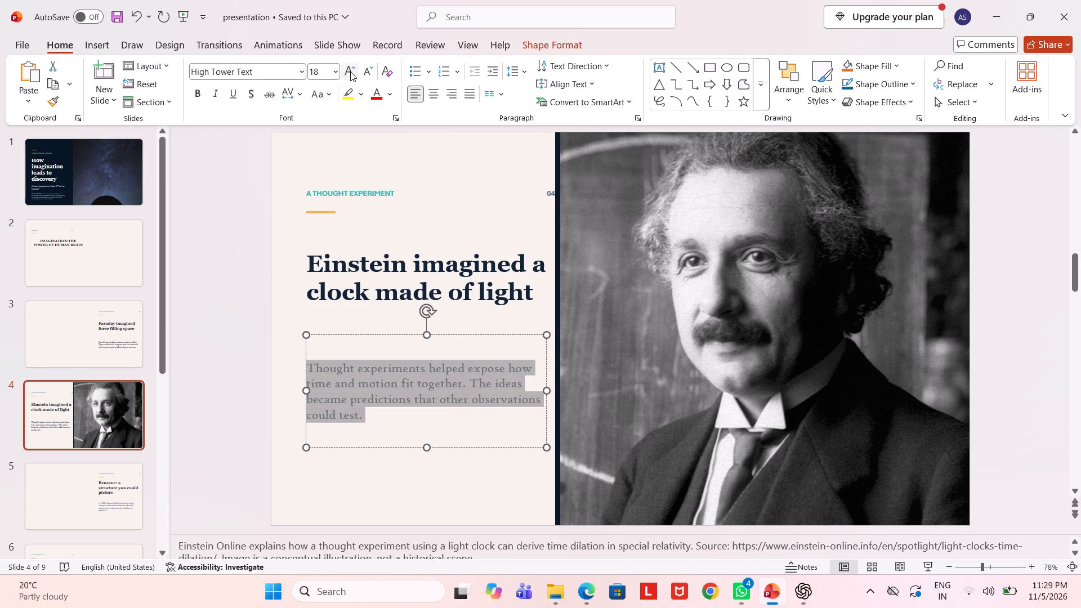
left_click(290, 171)
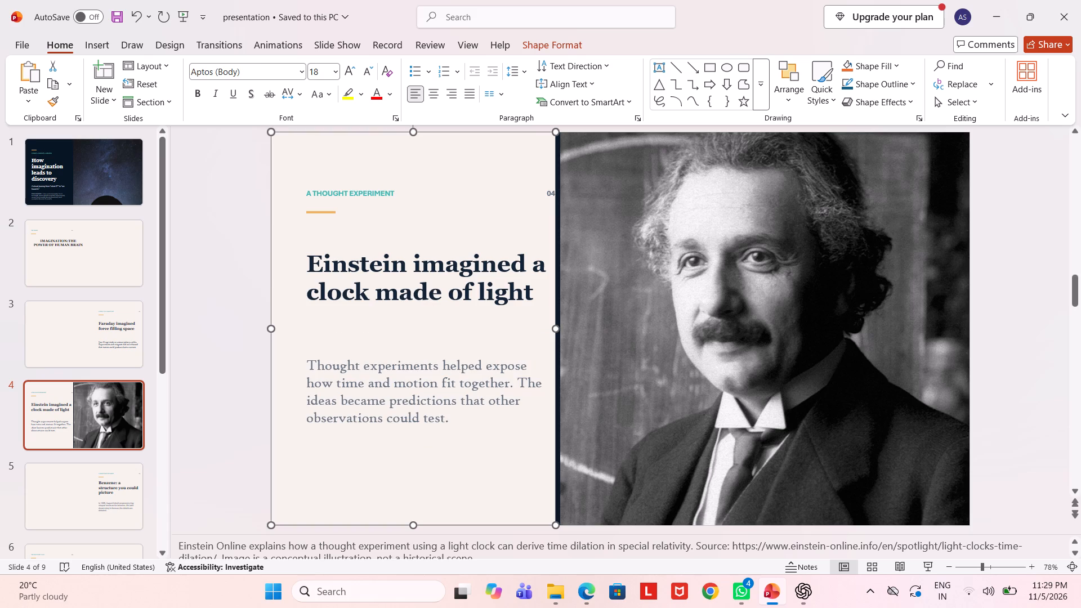
Change the font of slide 5's body text beginning "In 1865" to High Tower Text.
left_click(105, 502)
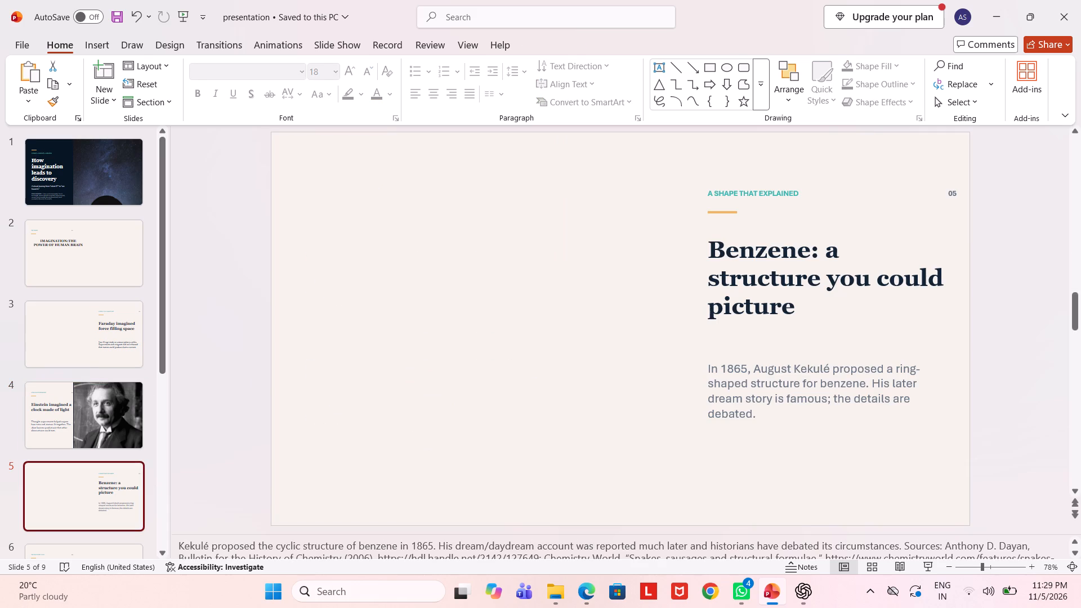
left_click(749, 389)
key("ctrl+a")
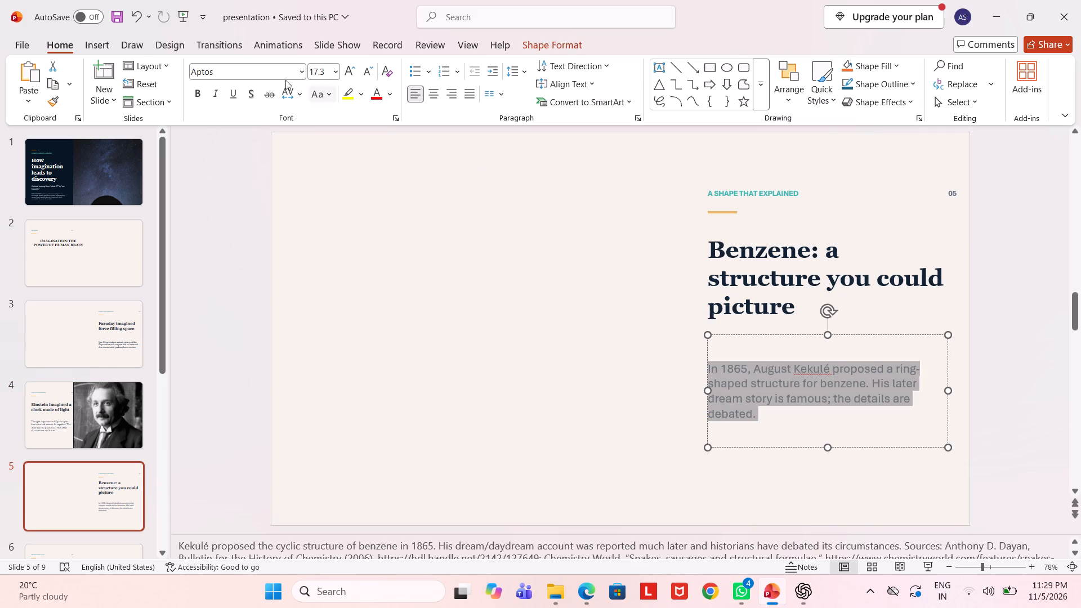
left_click(271, 75)
key("BackSpace")
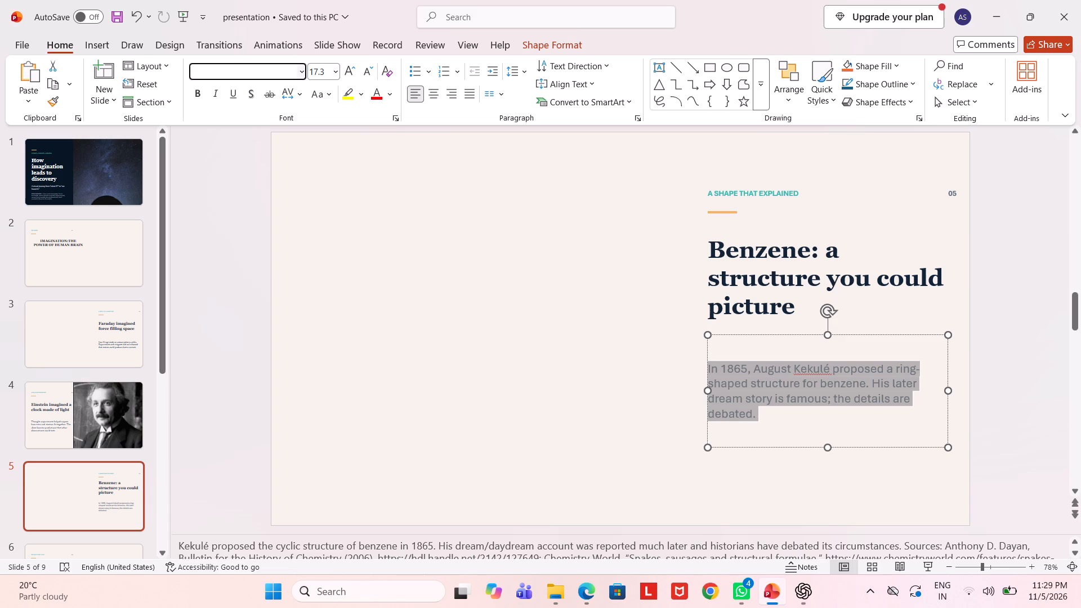
type("HINGH")
key("BackSpace")
key("BackSpace")
key("BackSpace")
type("GH")
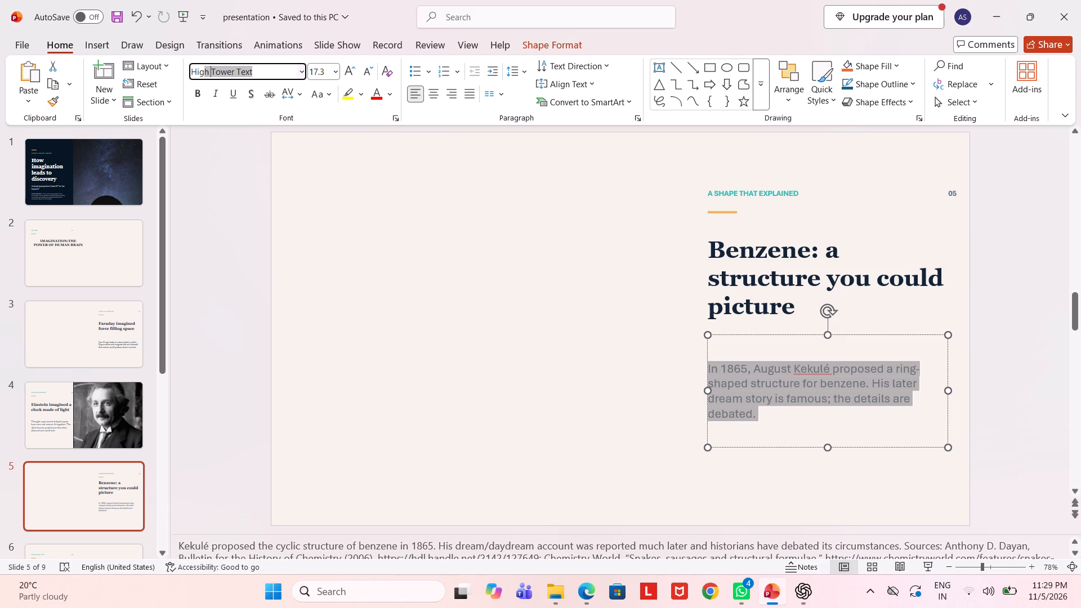
left_click(280, 73)
key("Return")
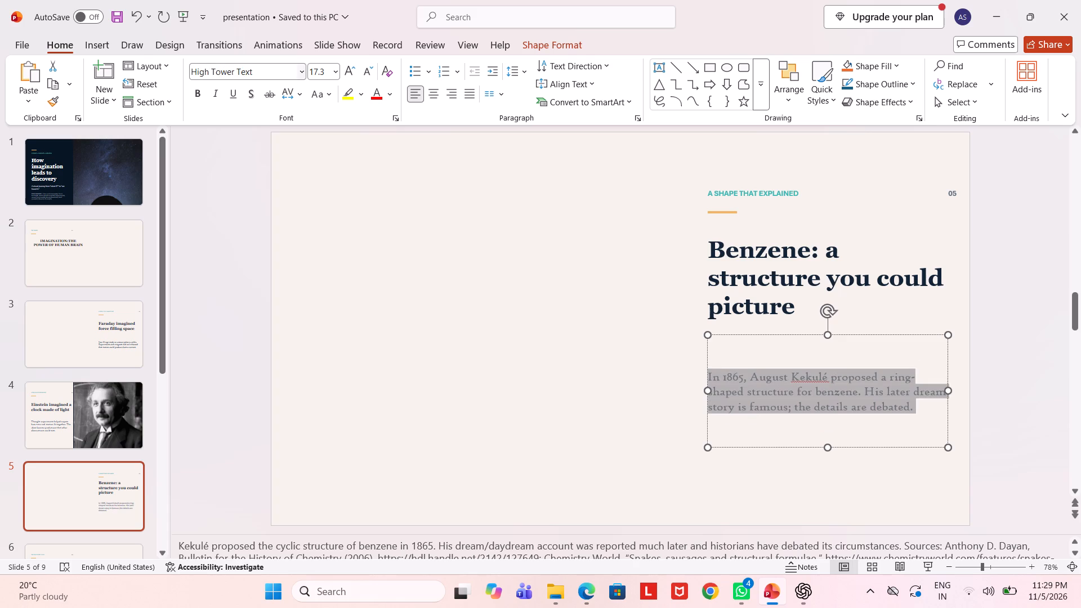
Enlarge slide 5's body text about the ring-shaped benzene structure to font size 20 and centre it.
left_click(357, 69)
left_click(357, 69)
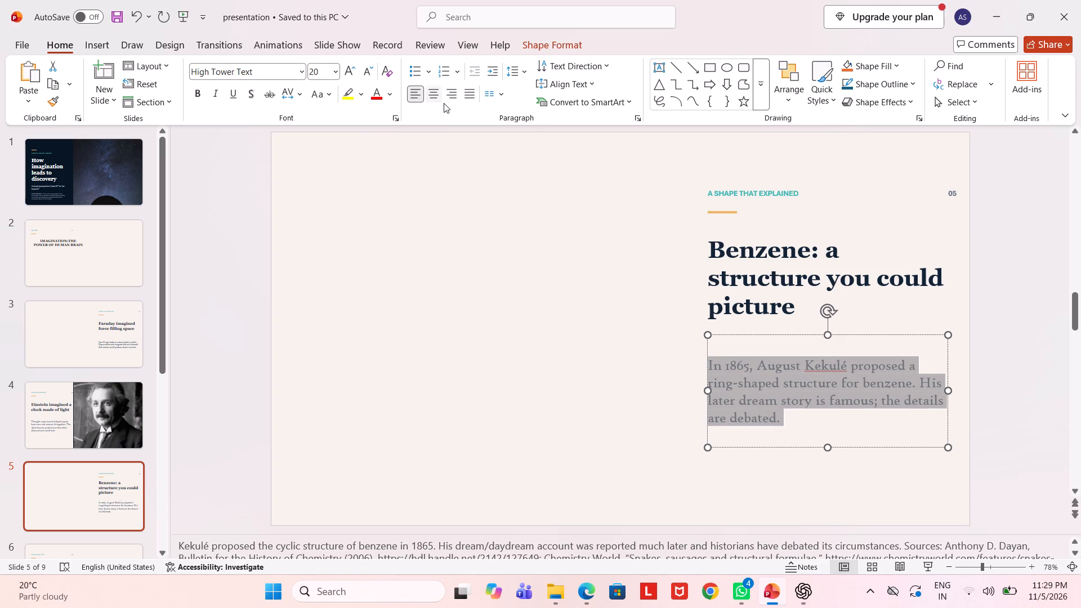
left_click(436, 98)
Change the font of slide 6's body text beginning "Picture a possibility" to High Tower Text.
left_click(95, 427)
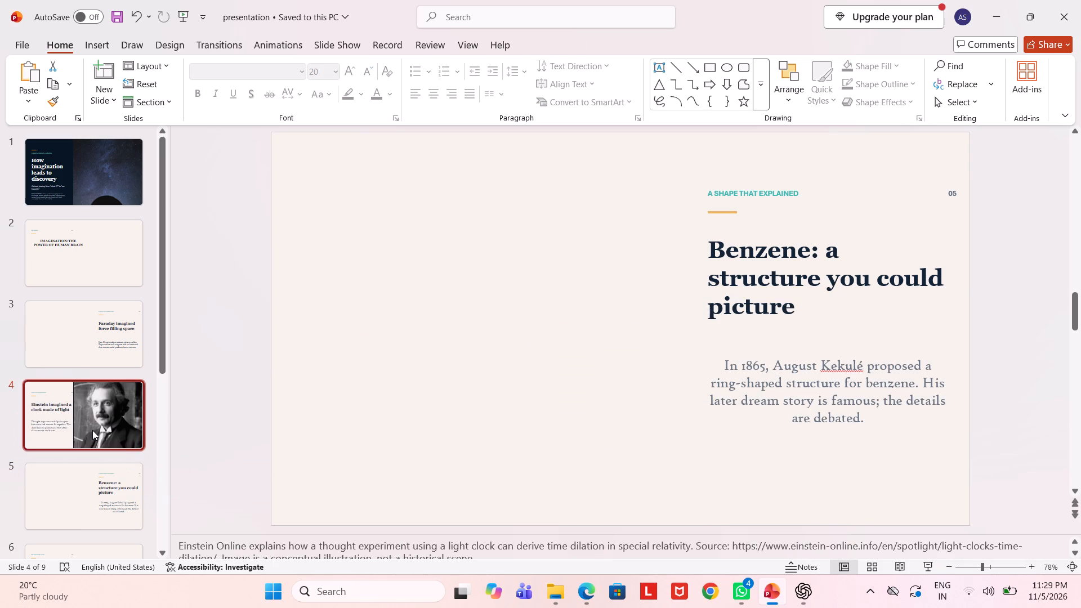
scroll(92, 430, "up", 1)
scroll(92, 430, "down", 2)
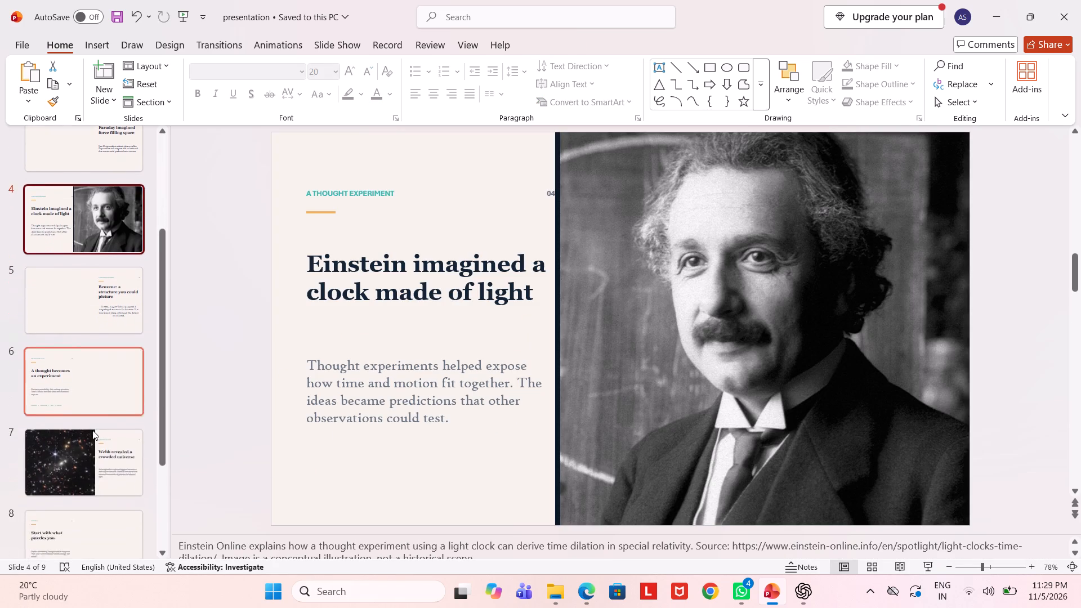
scroll(92, 430, "down", 1)
left_click(103, 299)
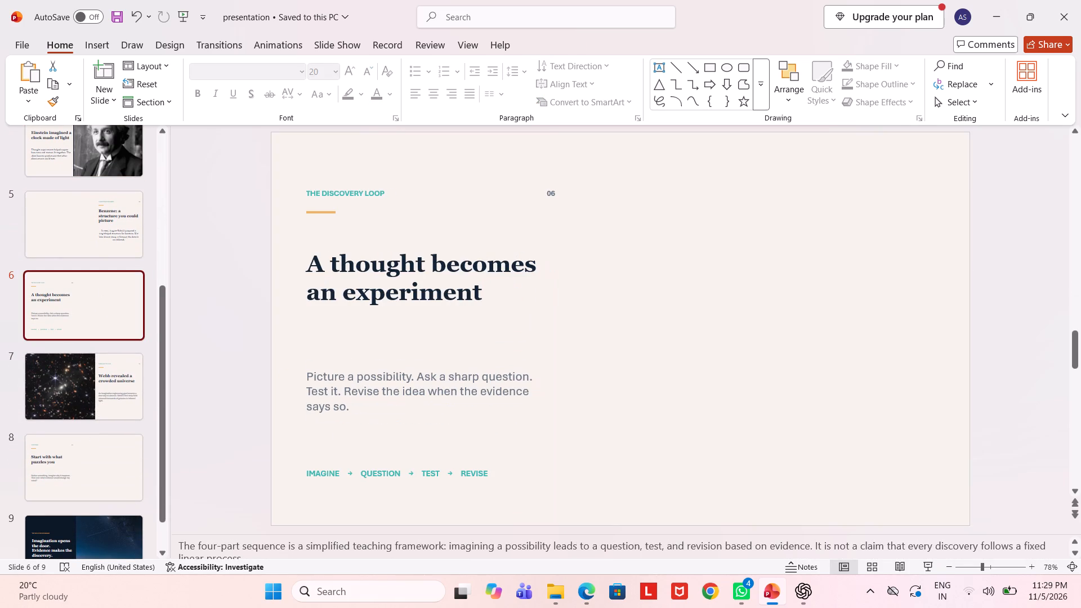
left_click(385, 397)
key("ctrl+a")
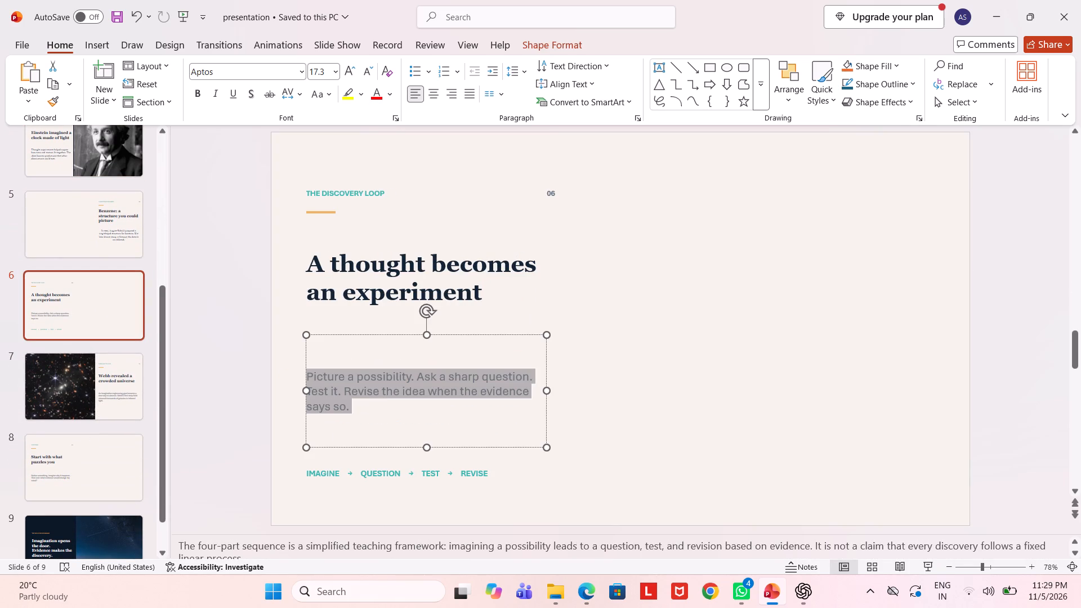
left_click(236, 75)
key("BackSpace")
type("HI")
type("GH")
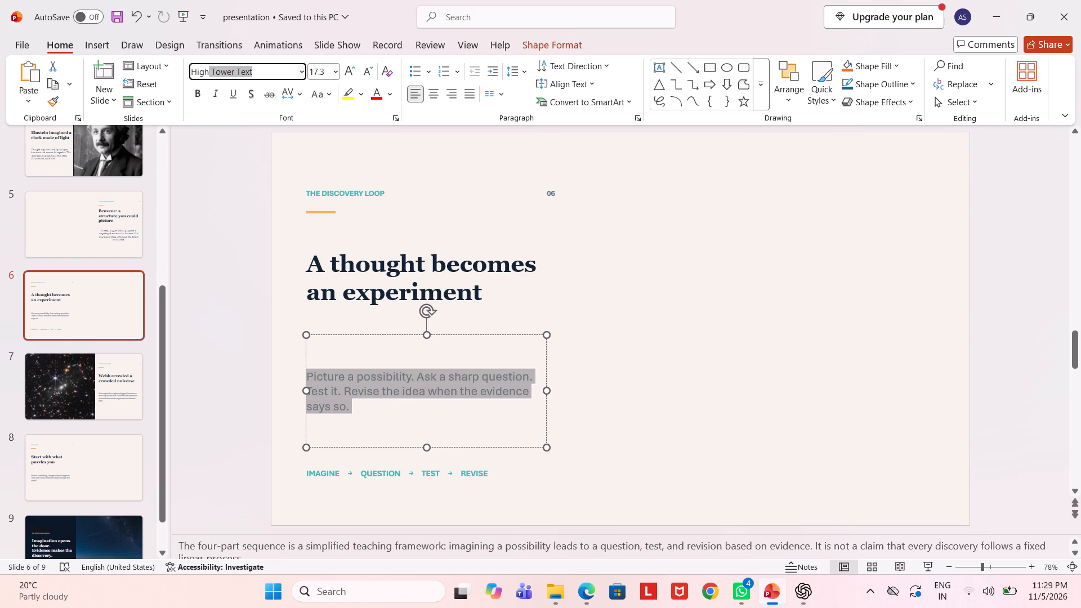
left_click(272, 70)
key("Return")
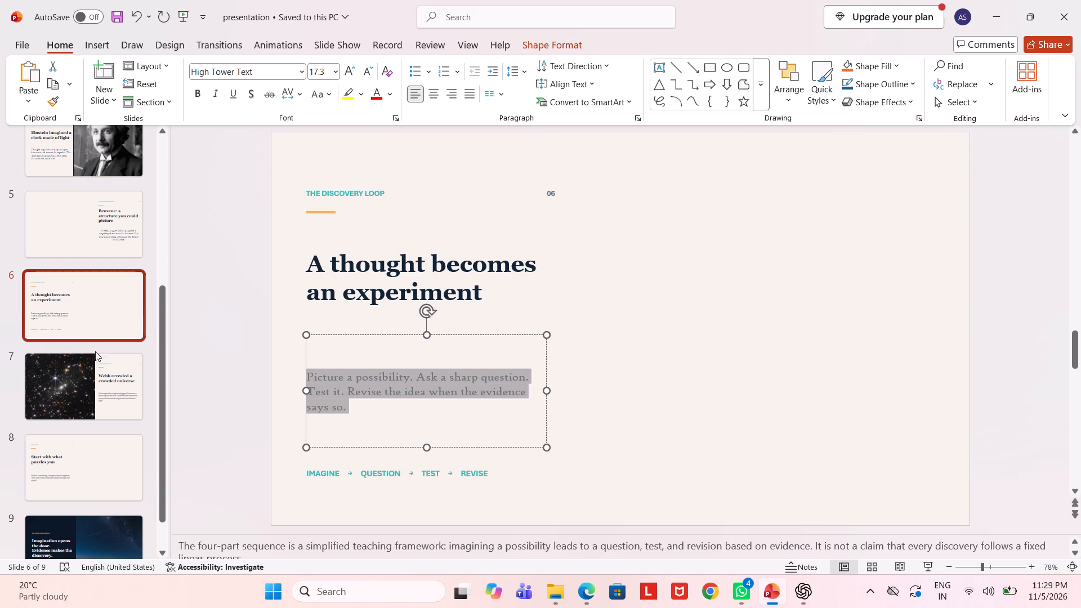
Enlarge slide 6's body text below "A thought becomes an experiment" to font size 24.
double_click(353, 77)
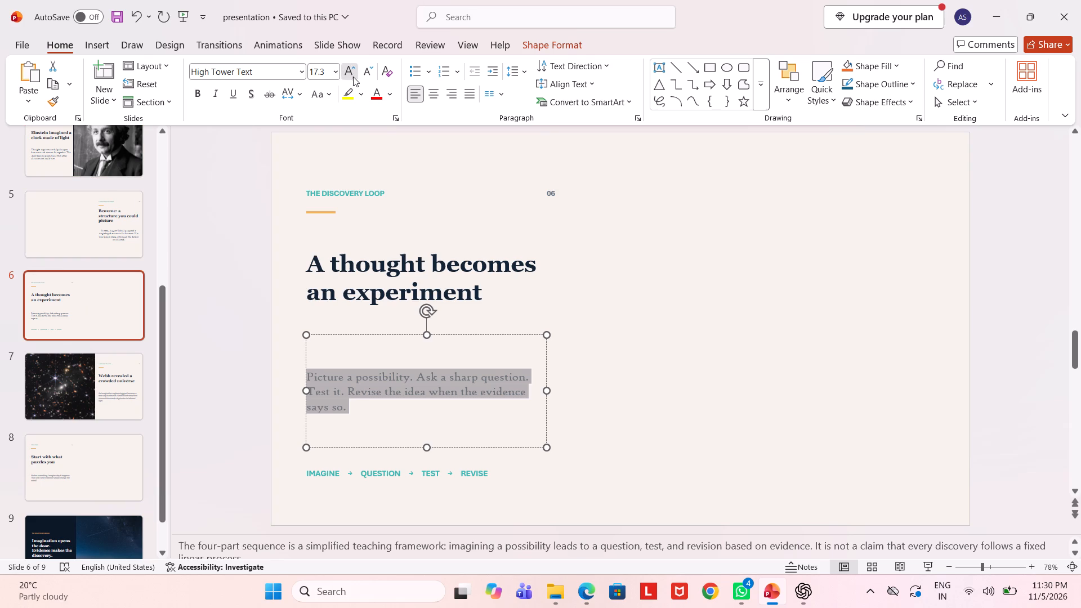
left_click(353, 77)
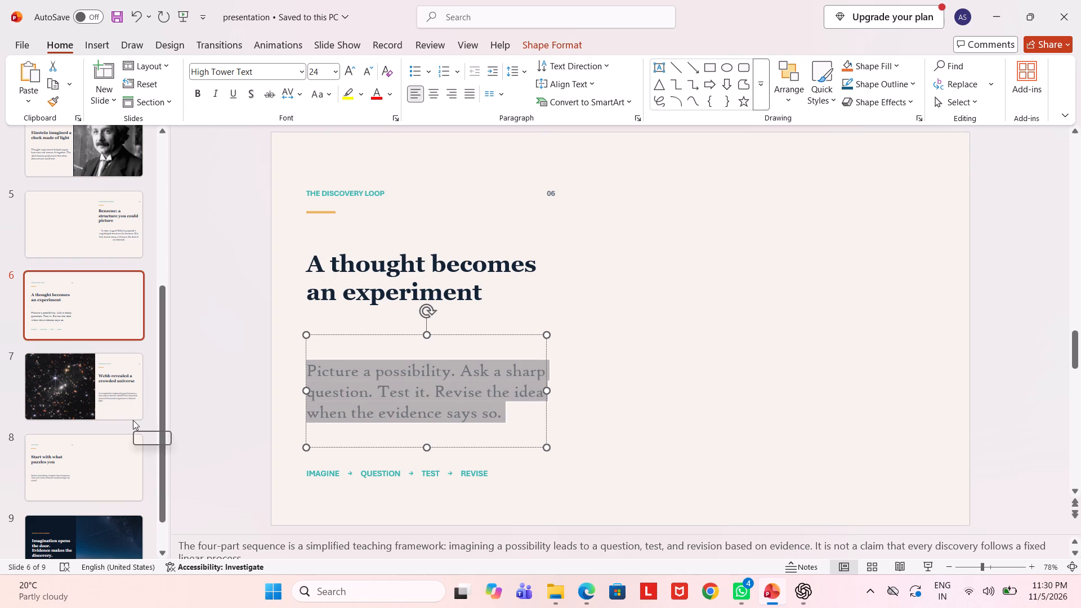
Change the font of slide 7's body text beginning "An imaginative engineering goal" to High Tower Text.
left_click(133, 420)
left_click(111, 396)
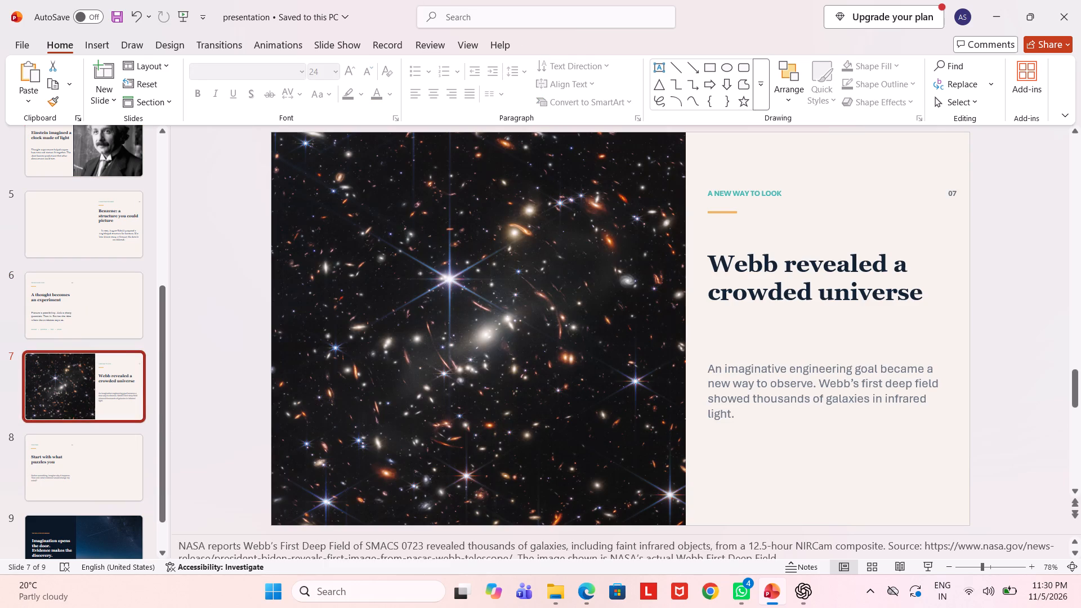
left_click(716, 380)
key("ctrl+a")
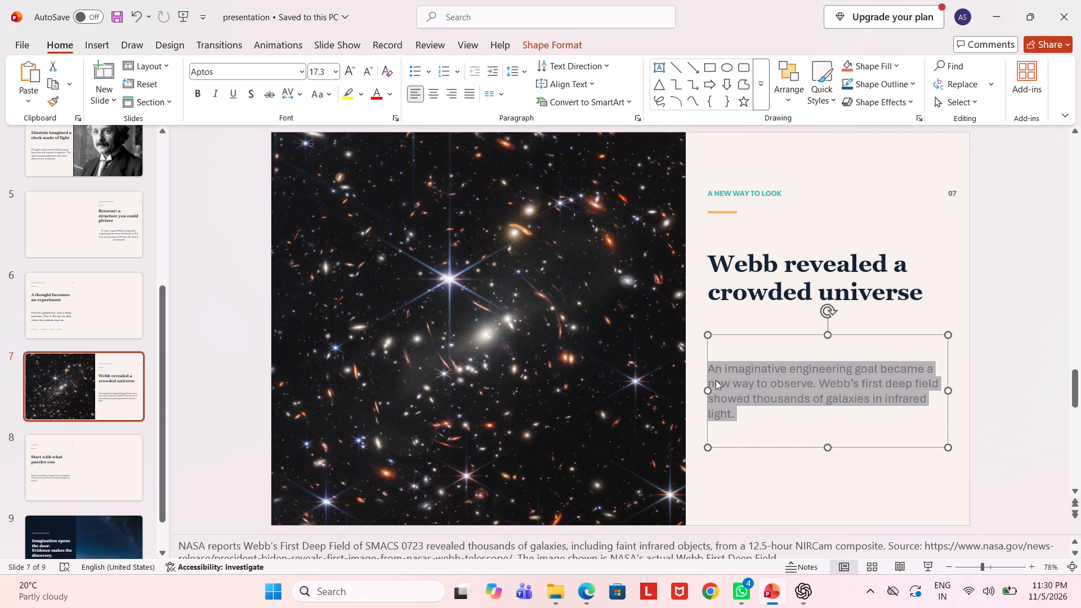
left_click(230, 74)
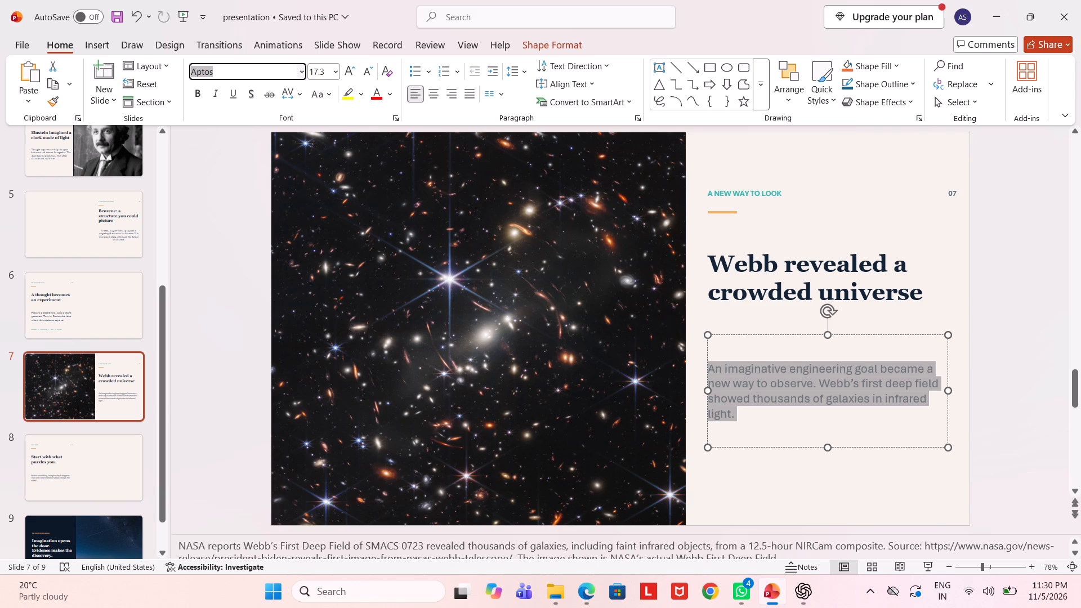
key("BackSpace")
type("HIGH")
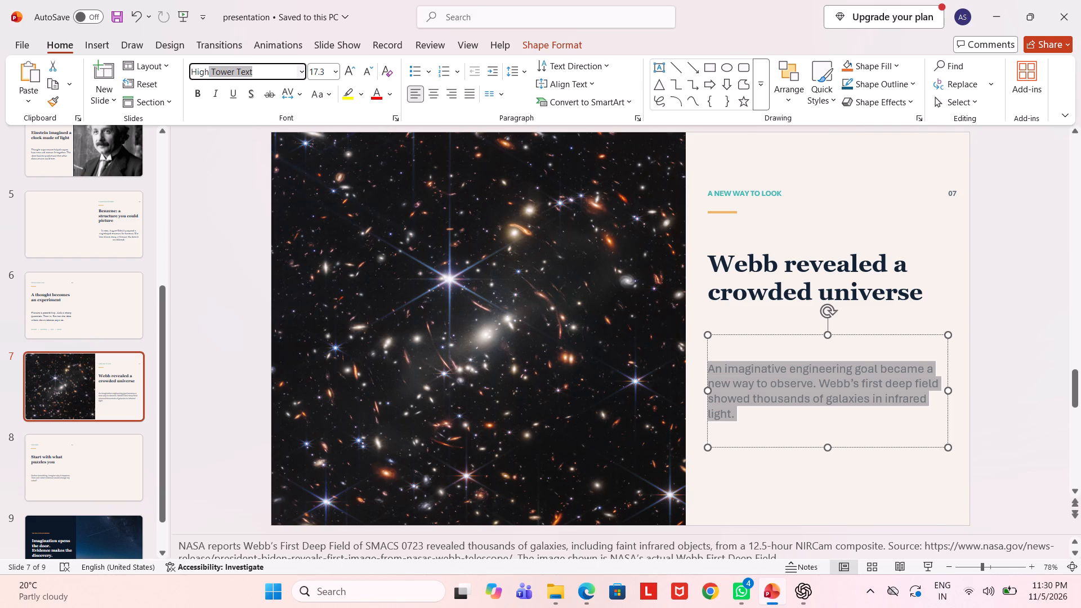
left_click(273, 77)
key("Return")
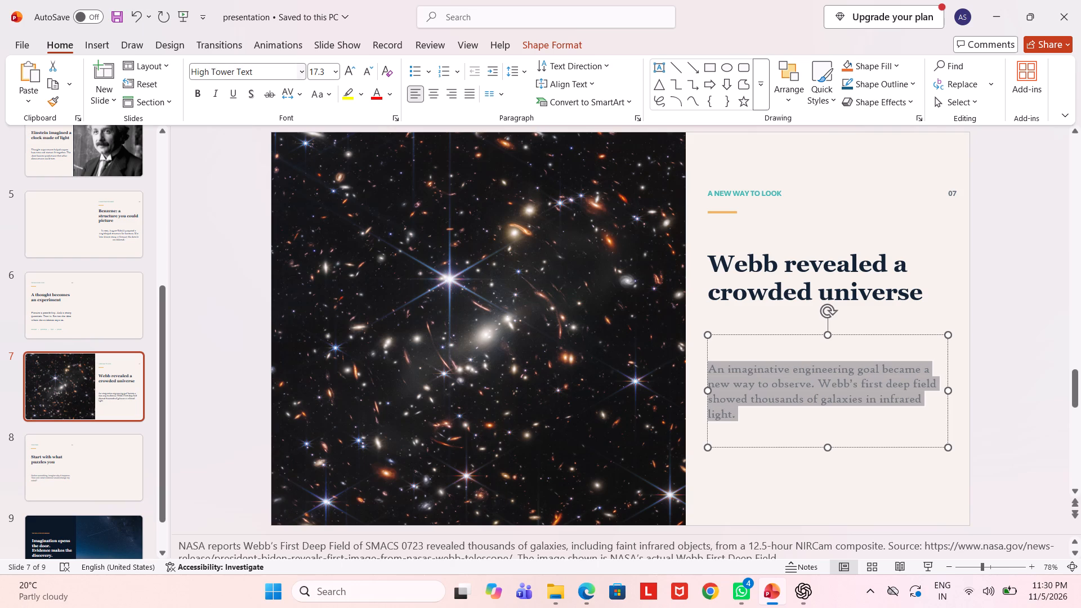
Enlarge slide 7's body text below "Webb revealed a crowded universe" to font size 24.
left_click(351, 73)
left_click(351, 73)
left_click(351, 73)
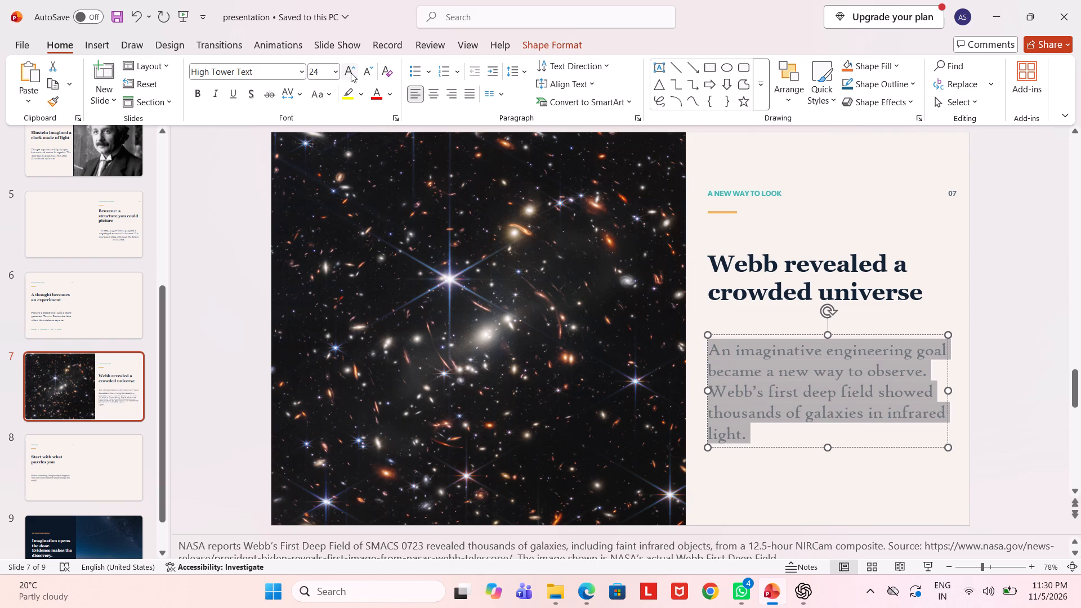
left_click(185, 196)
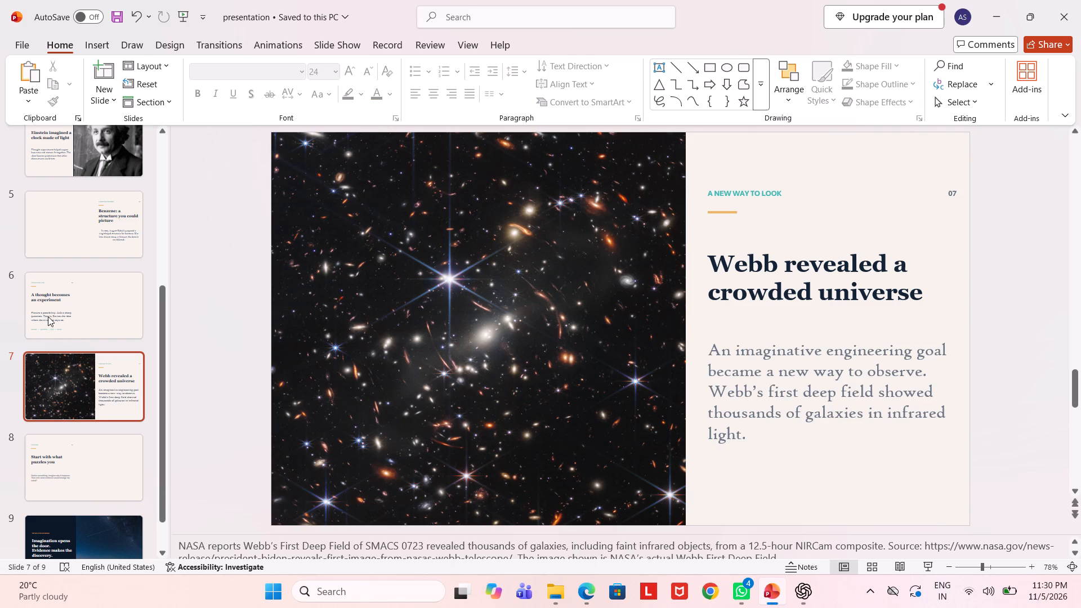
Change the font of slide 8's body text beginning "Notice something" to High Tower Text.
left_click(127, 444)
left_click(464, 376)
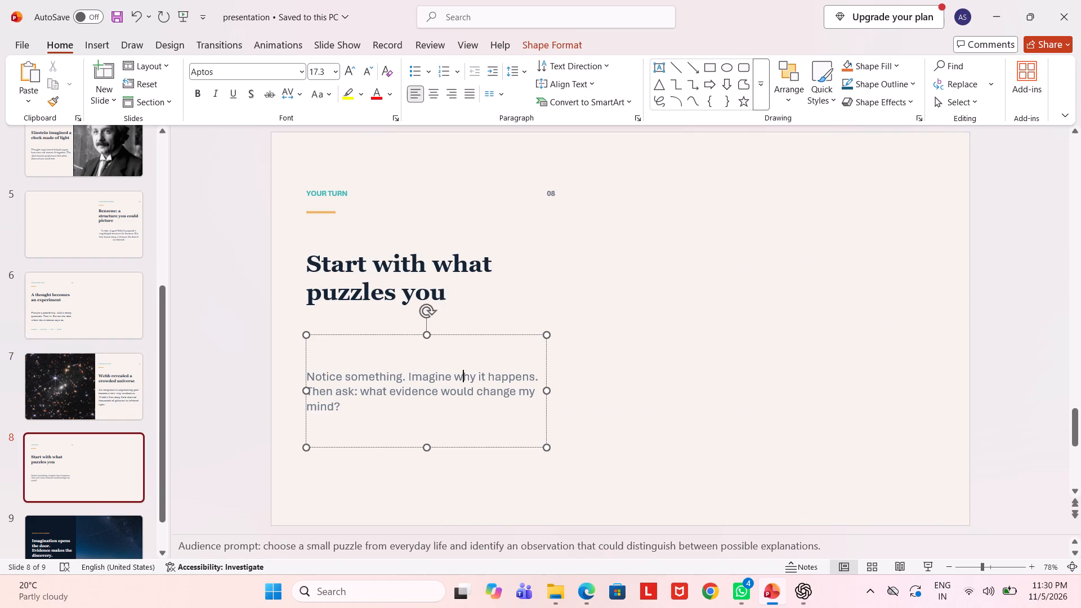
key("ctrl+a")
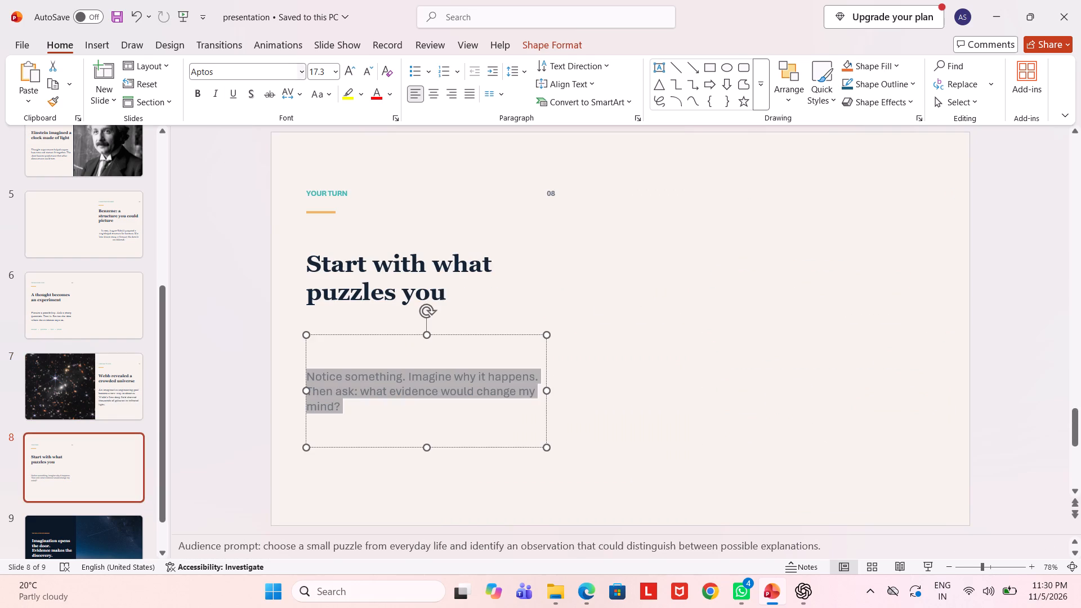
left_click(256, 69)
key("BackSpace")
type("HI")
type("GH")
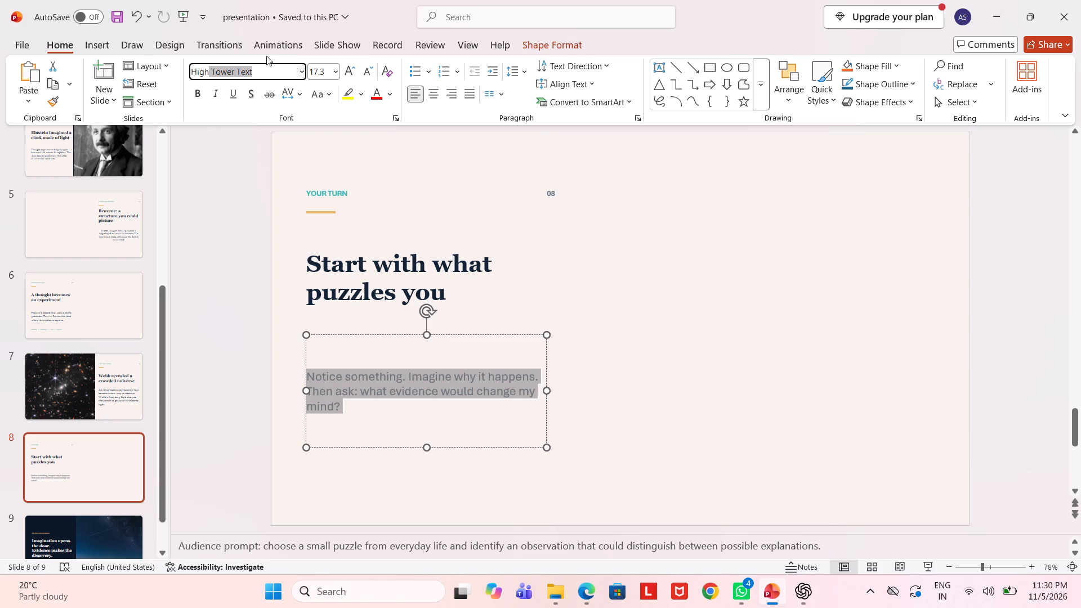
left_click(284, 77)
key("Return")
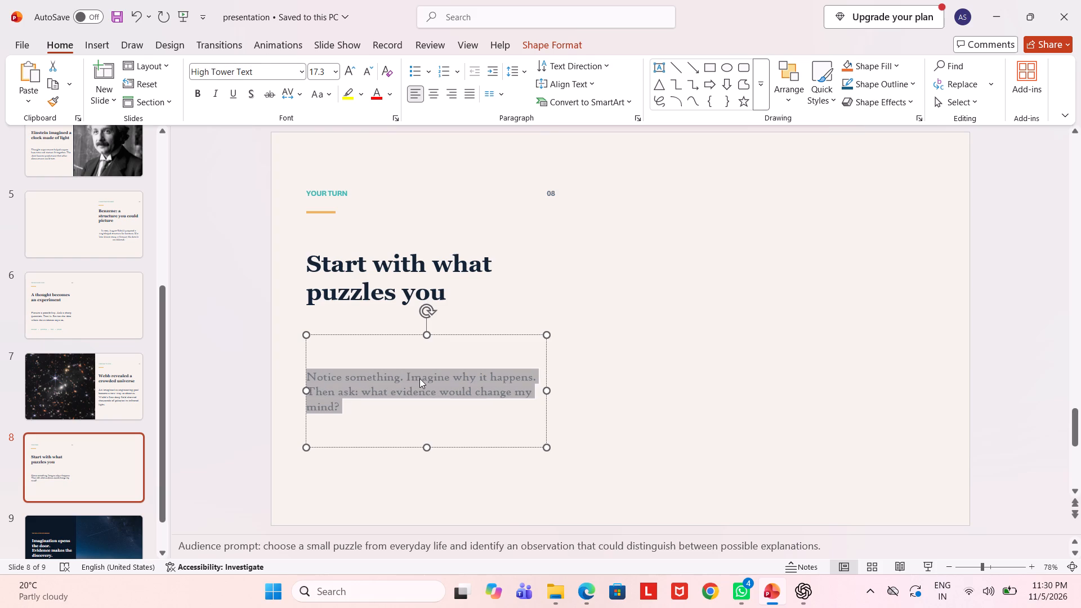
Enlarge slide 8's body text below "Start with what puzzles you" to font size 24.
triple_click(351, 69)
Change the font of the closing line "Keep asking 'what if?'" on slide 9 to High Tower Text.
scroll(112, 391, "down", 1)
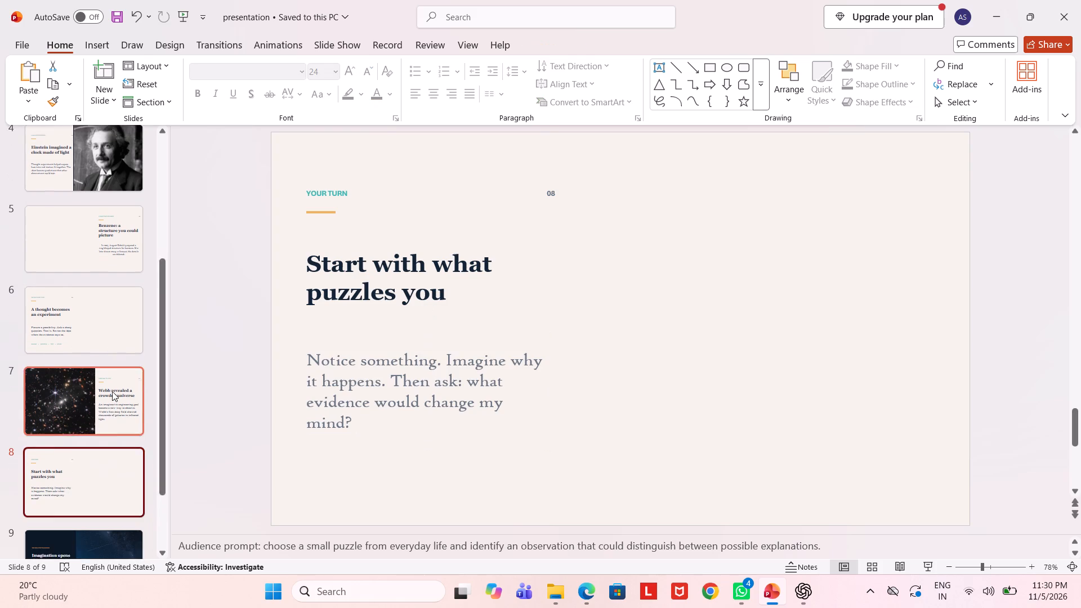
scroll(112, 391, "down", 1)
left_click(96, 500)
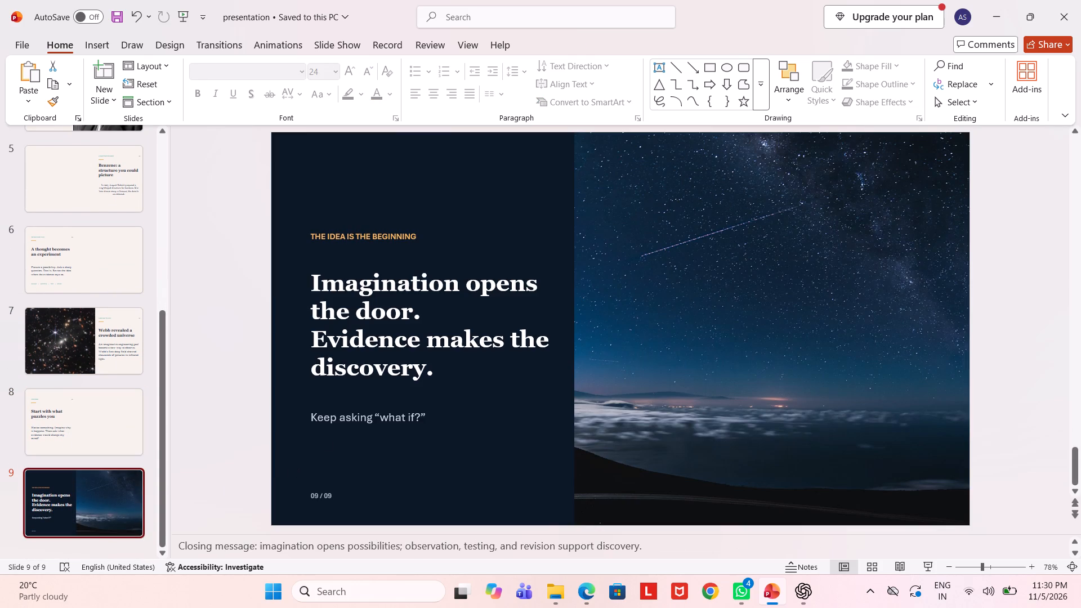
left_click(323, 422)
key("ctrl+a")
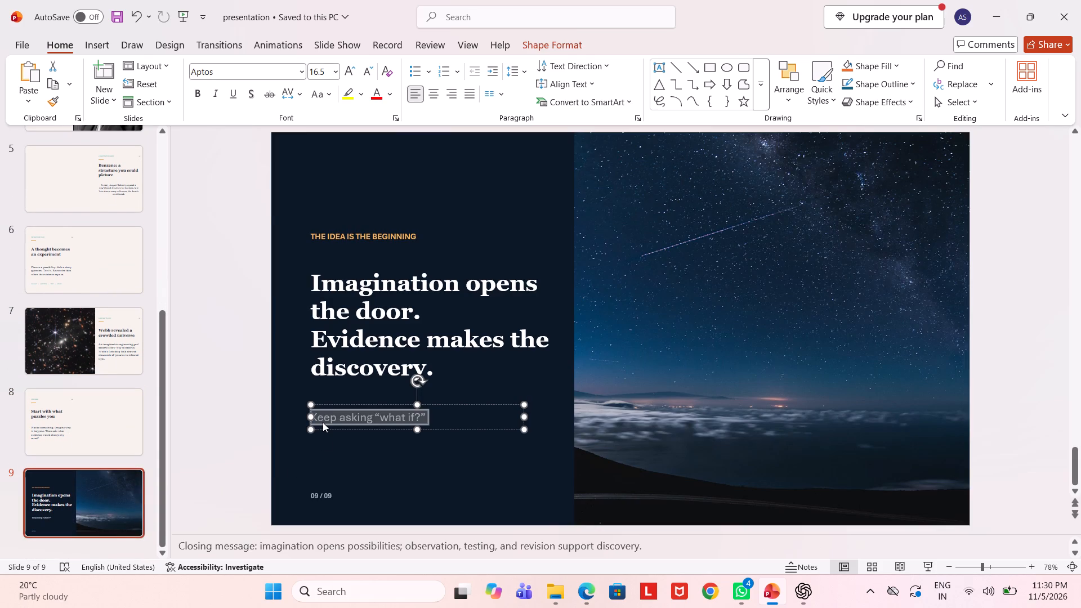
left_click(244, 74)
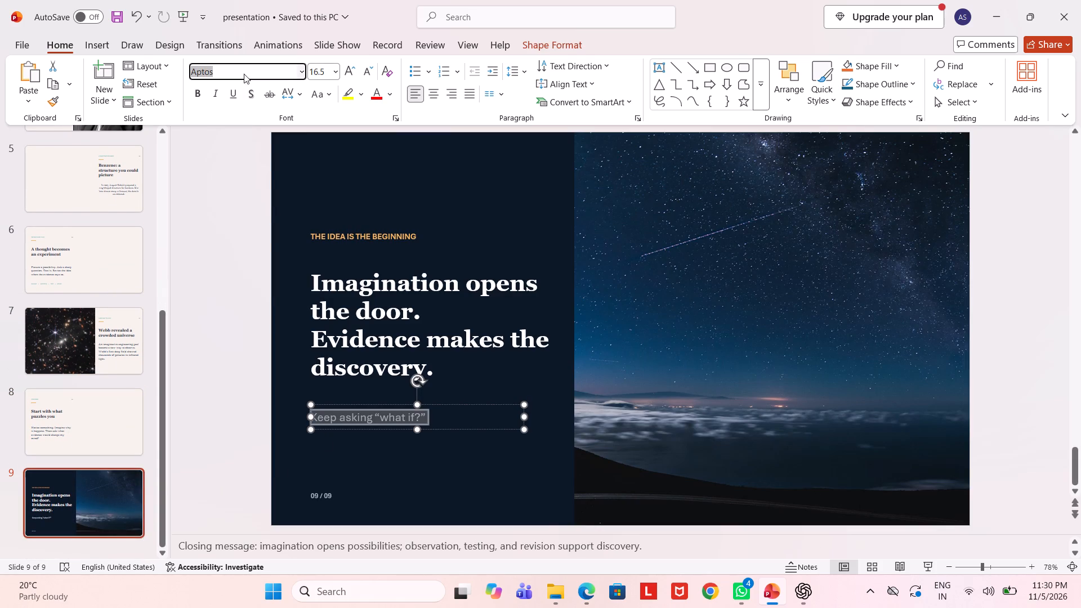
key("BackSpace")
key("g")
key("BackSpace")
type("HIGH")
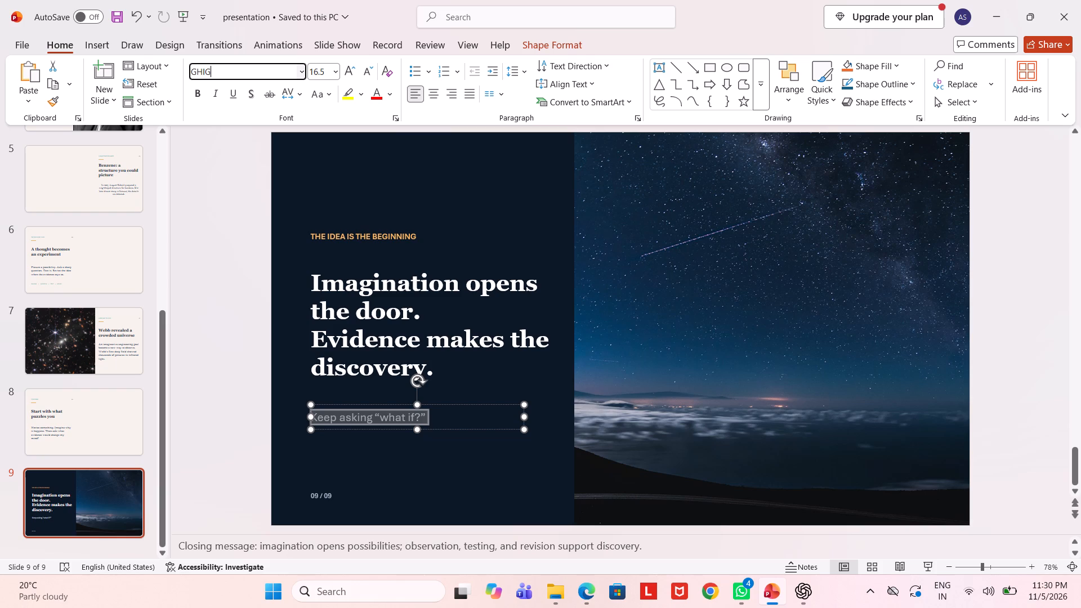
key("BackSpace")
key("BackSpace")
key("BackSpace")
key("BackSpace")
key("BackSpace")
key("BackSpace")
key("BackSpace")
key("BackSpace")
key("BackSpace")
key("BackSpace")
type("HIGH")
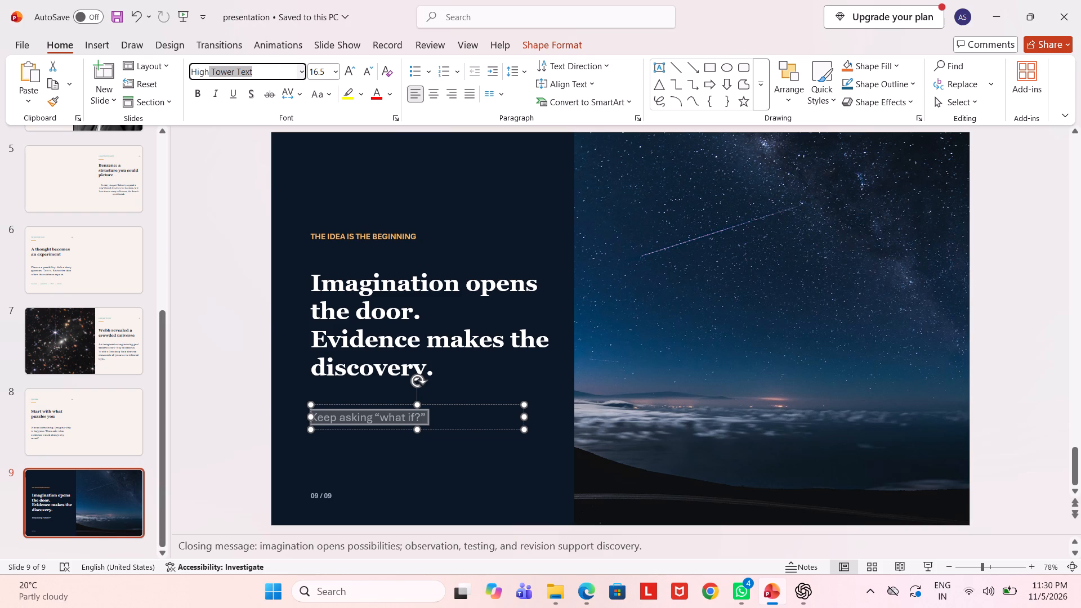
left_click(271, 70)
key("Return")
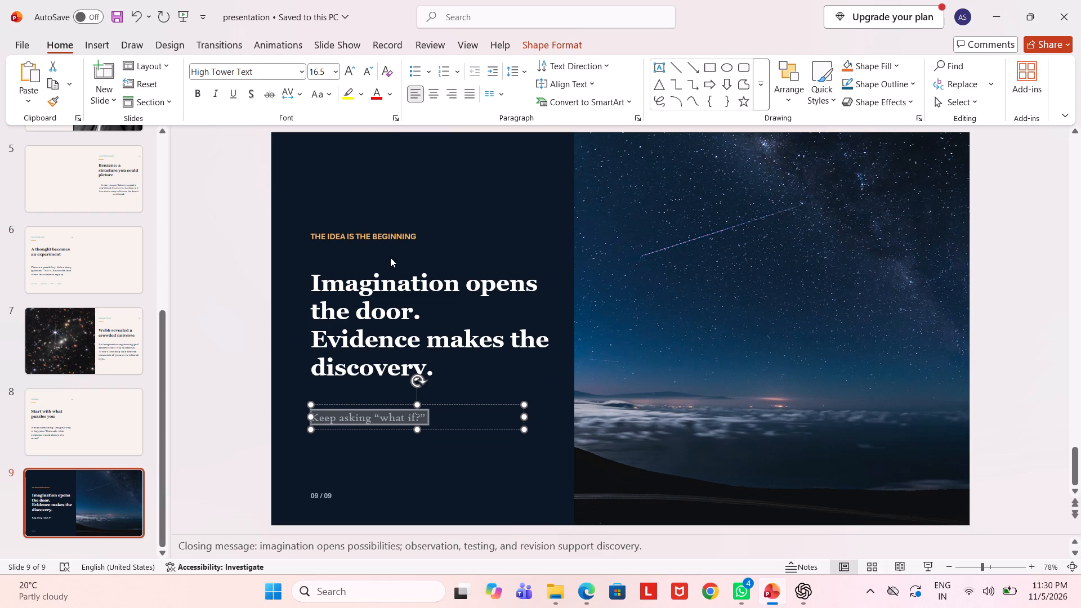
left_click(471, 164)
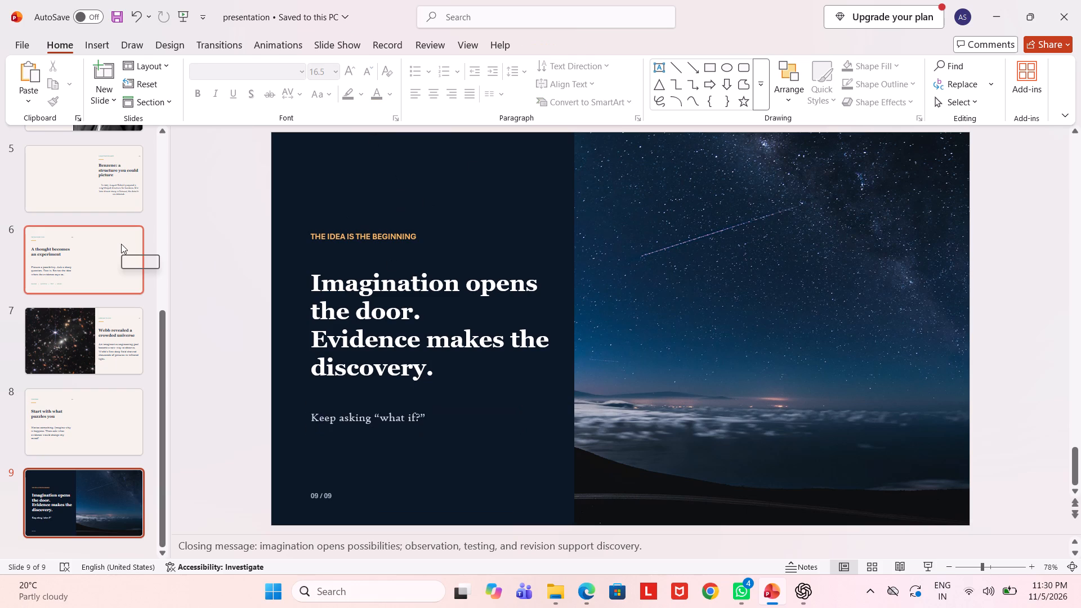
Look through the whole deck, from the title slide to closing slide 9, to check the restyled text.
scroll(121, 244, "down", 5)
scroll(121, 244, "up", 13)
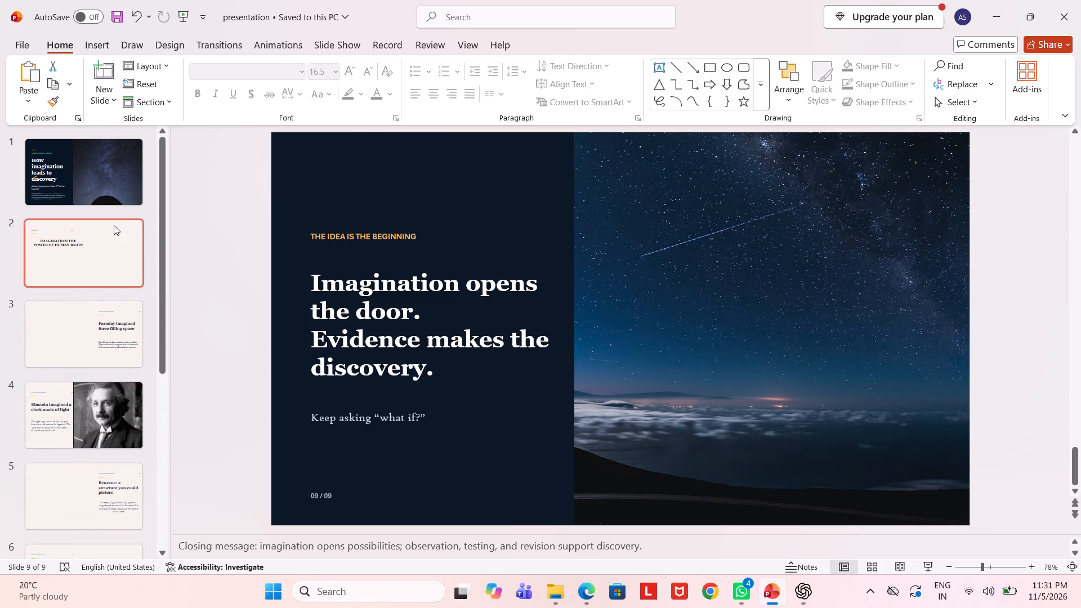
left_click(100, 192)
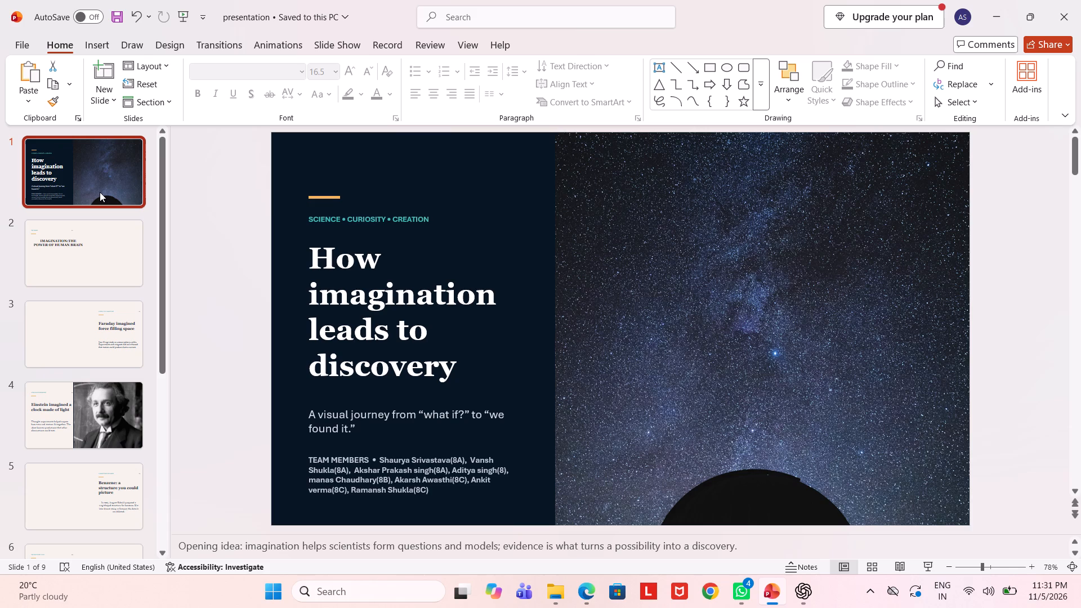
scroll(96, 264, "up", 2)
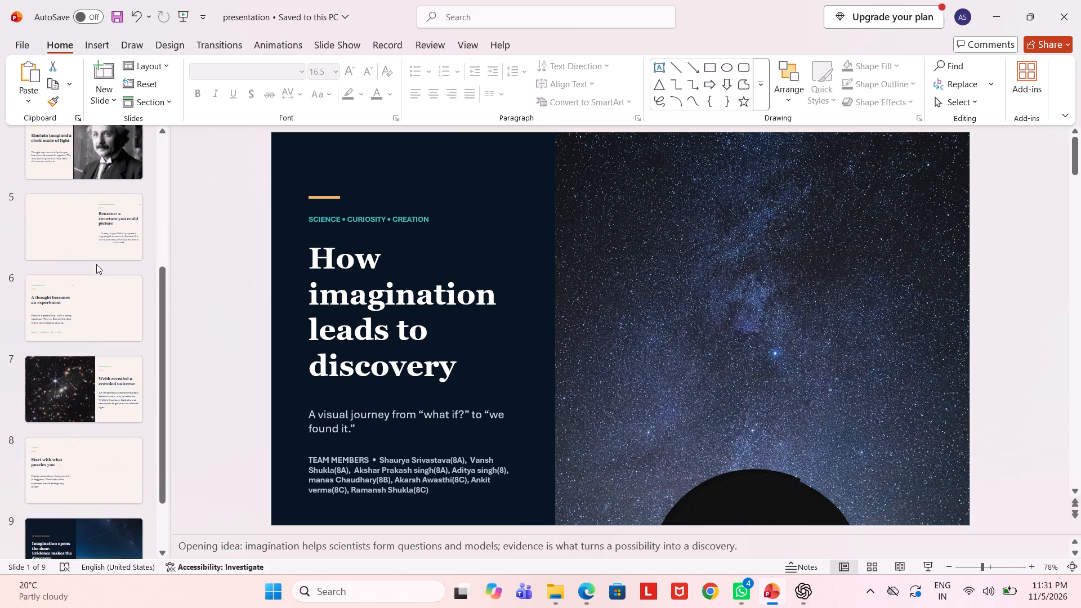
scroll(96, 264, "up", 7)
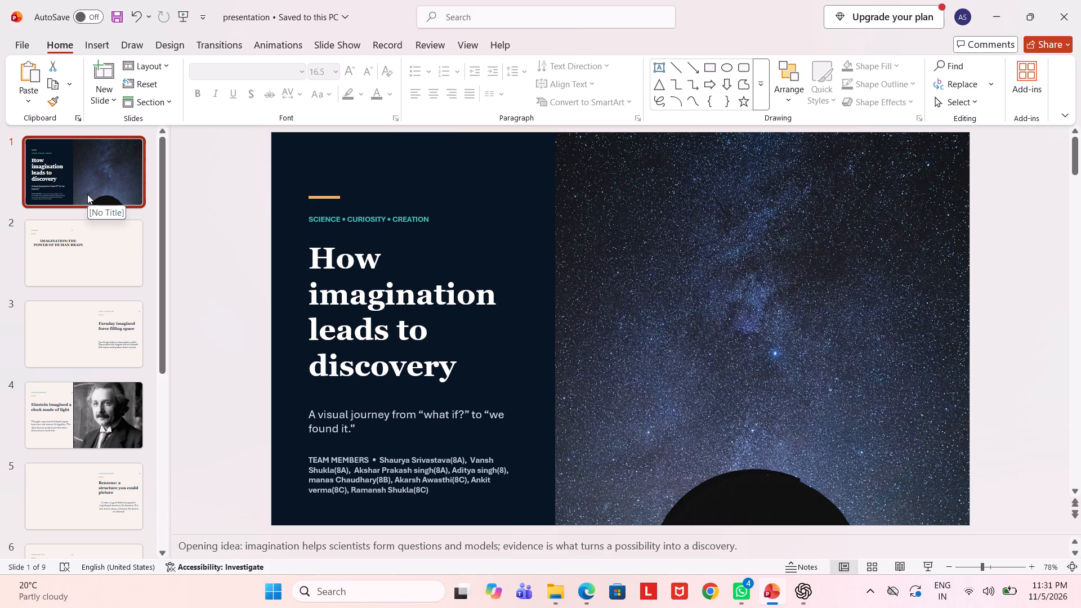
left_click(74, 248)
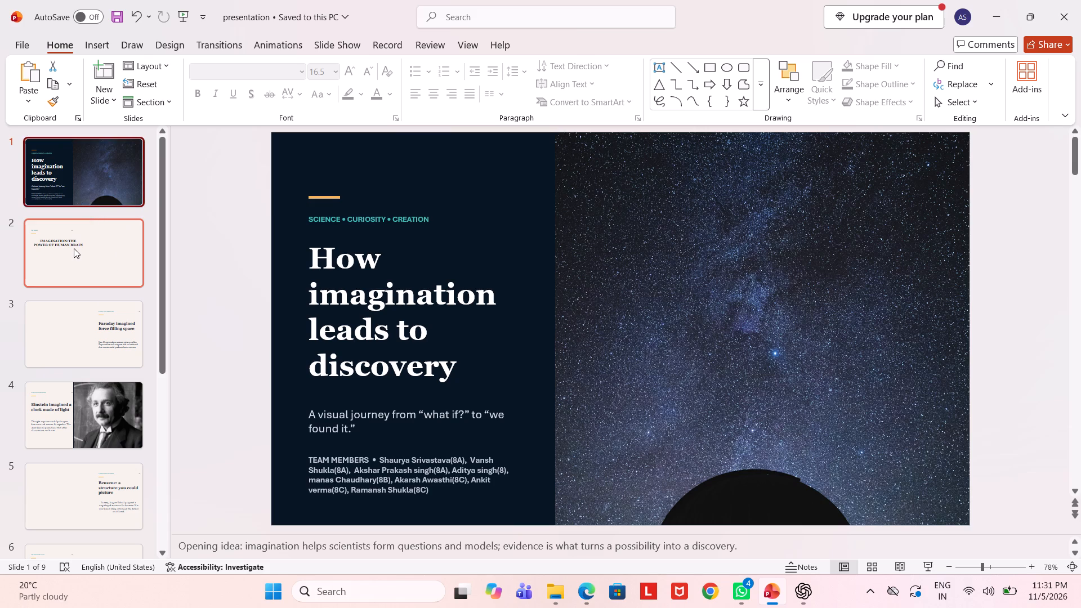
left_click(68, 165)
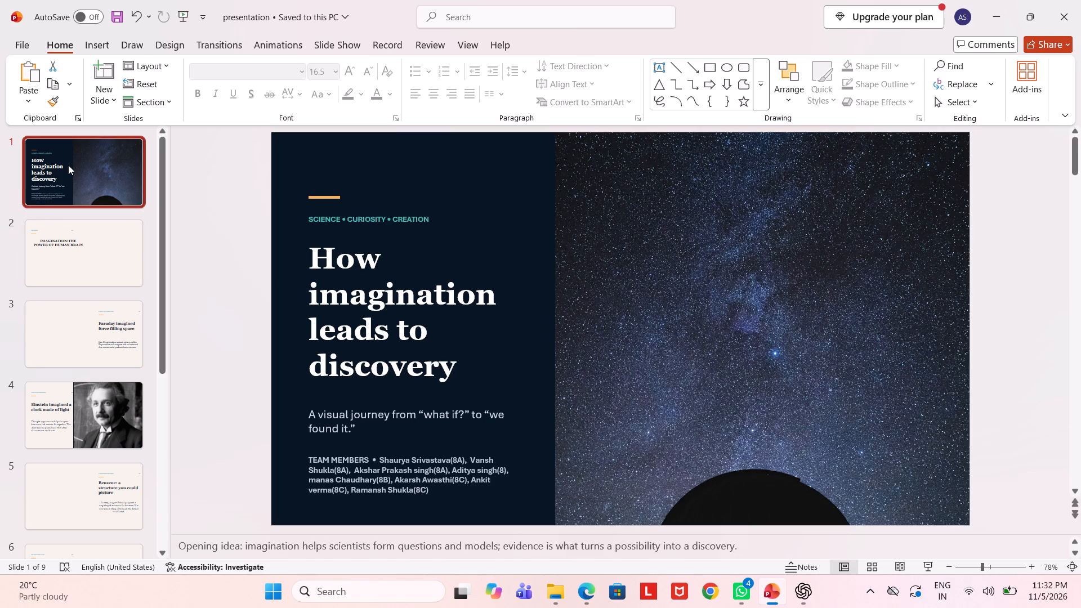
key("ctrl+a")
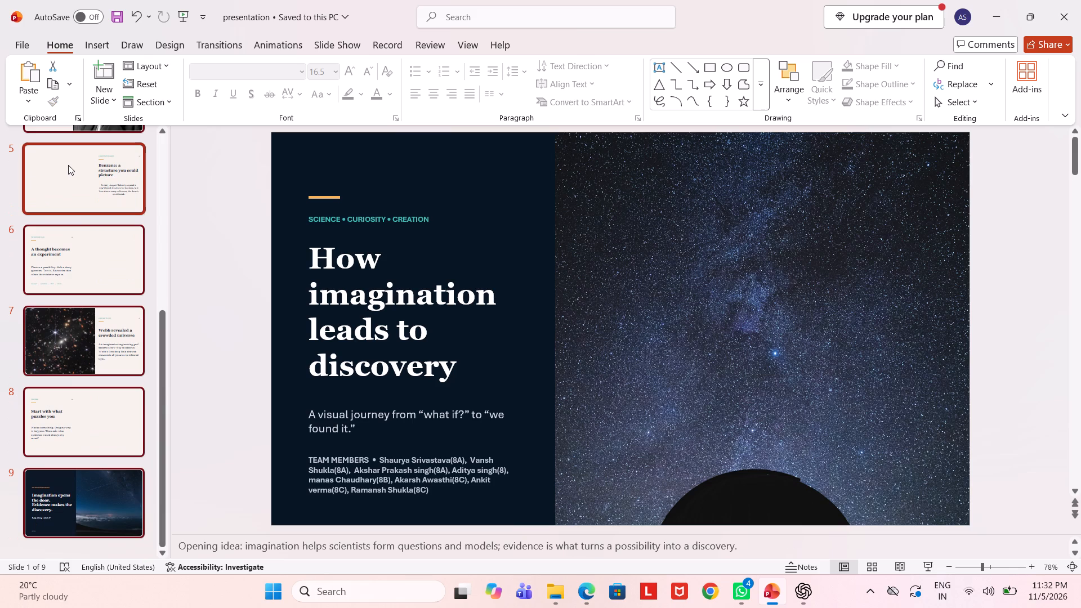
scroll(68, 165, "down", 10)
scroll(68, 165, "up", 7)
left_click(68, 165)
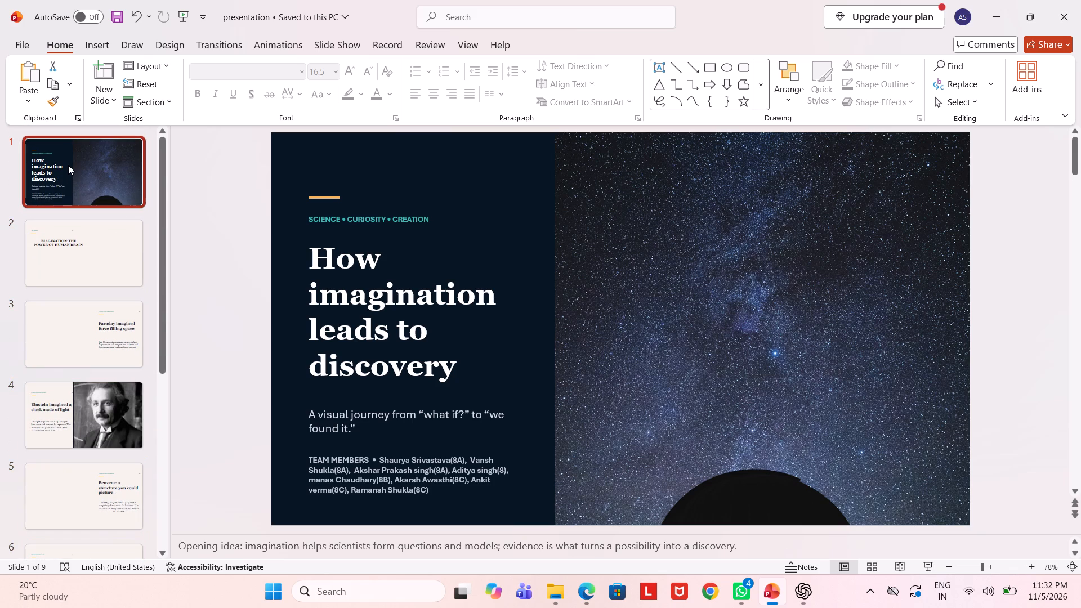
key("ctrl+a")
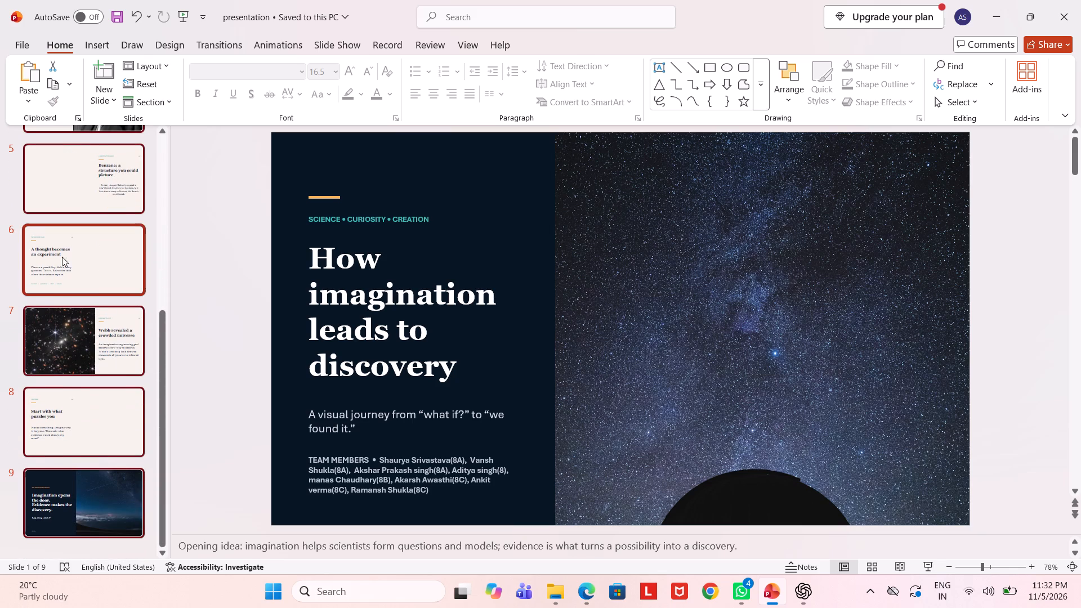
scroll(61, 275, "down", 5)
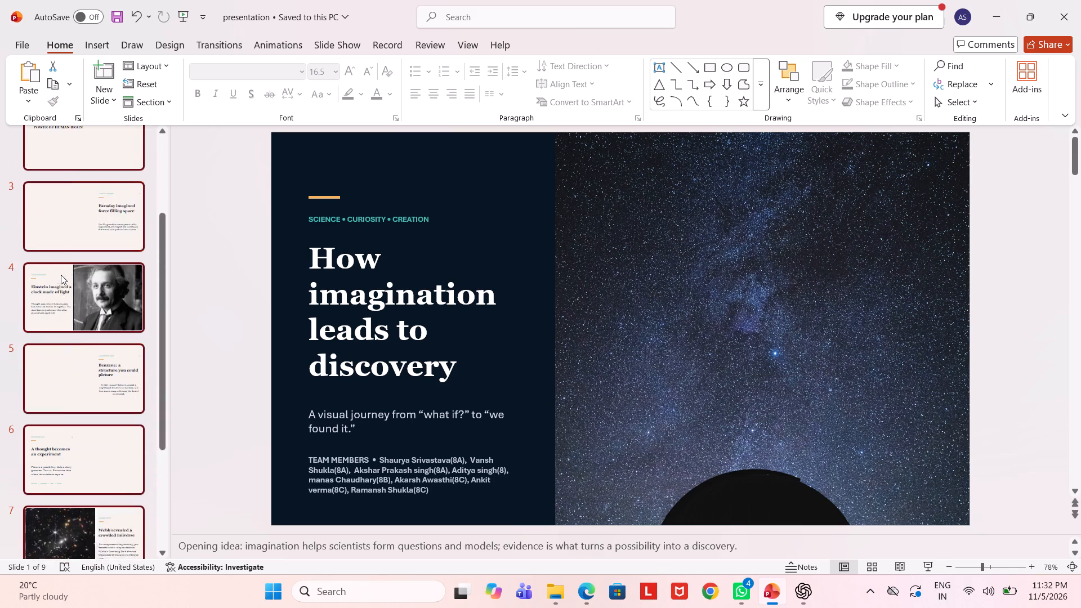
scroll(61, 275, "down", 1)
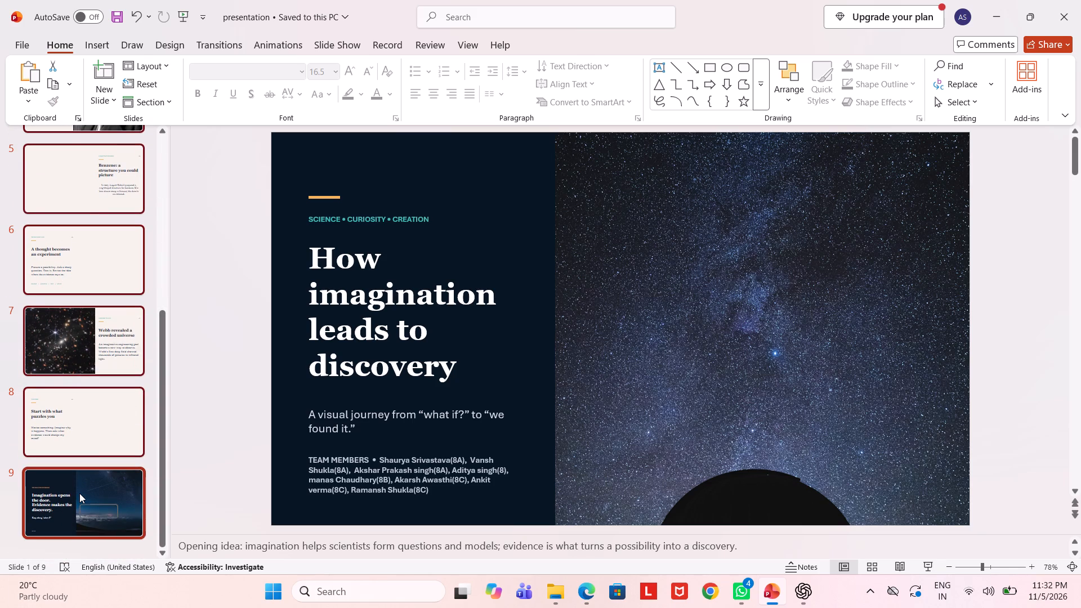
left_click(79, 493)
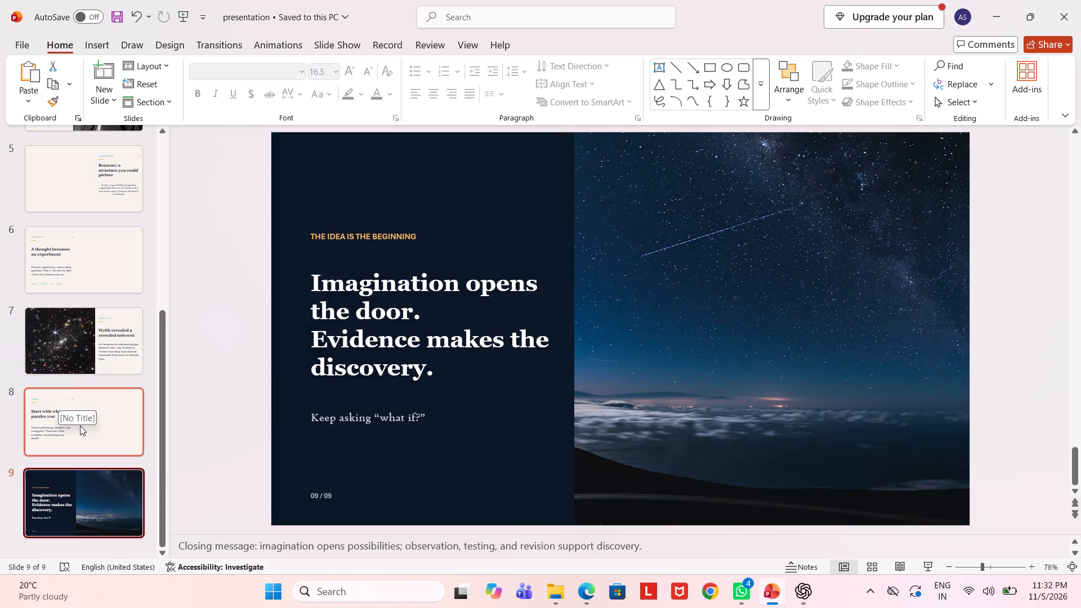
Left-align slide 5's body text about August Kekulé's ring-shaped benzene structure.
scroll(78, 414, "down", 2)
scroll(78, 414, "up", 1)
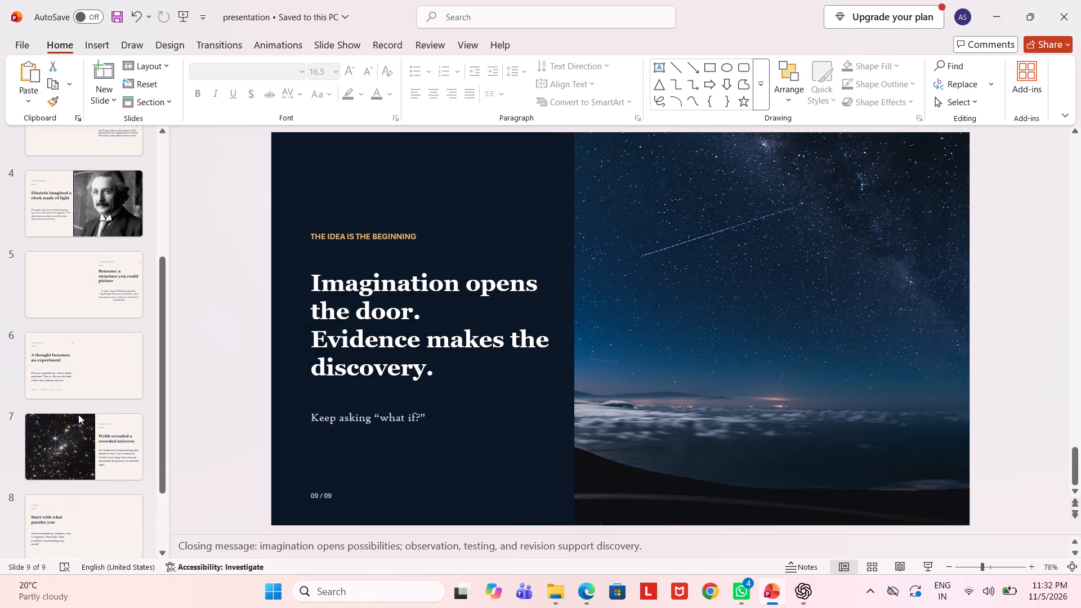
scroll(78, 414, "up", 1)
left_click(67, 305)
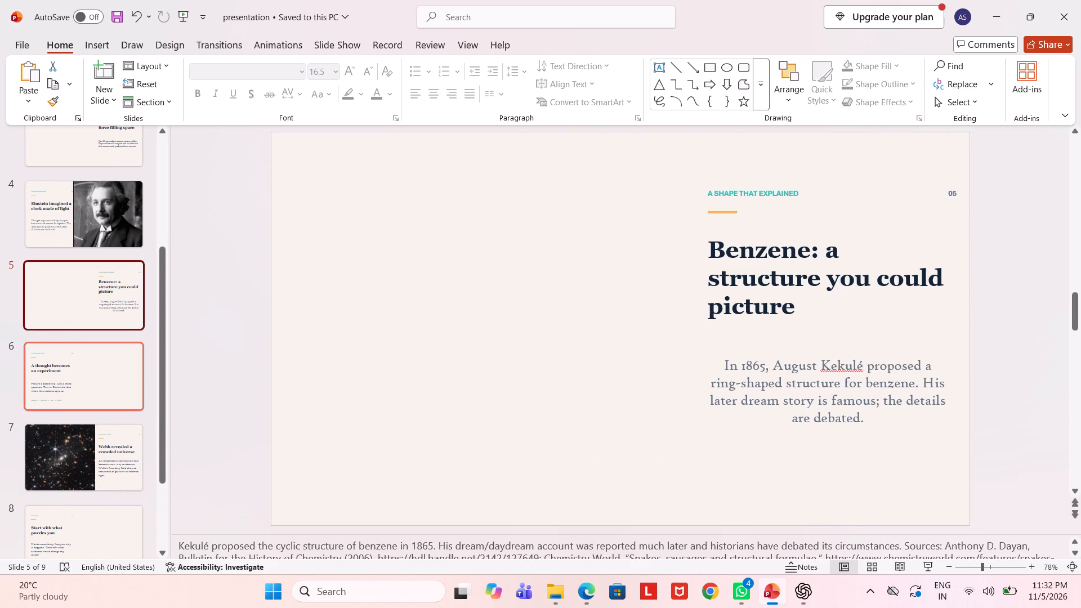
left_click(751, 374)
key("ctrl+a")
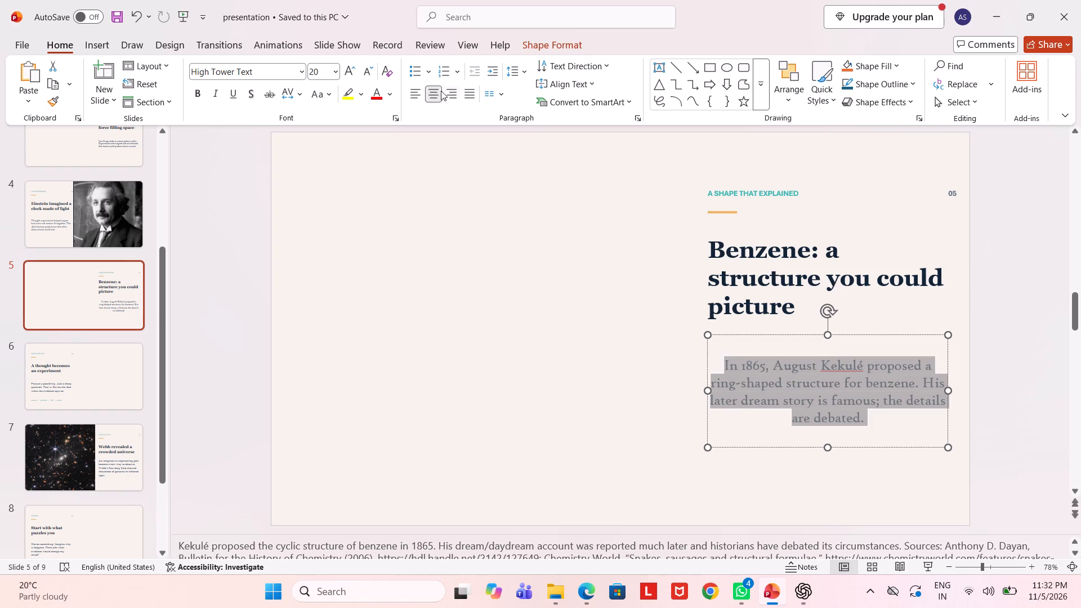
left_click(417, 99)
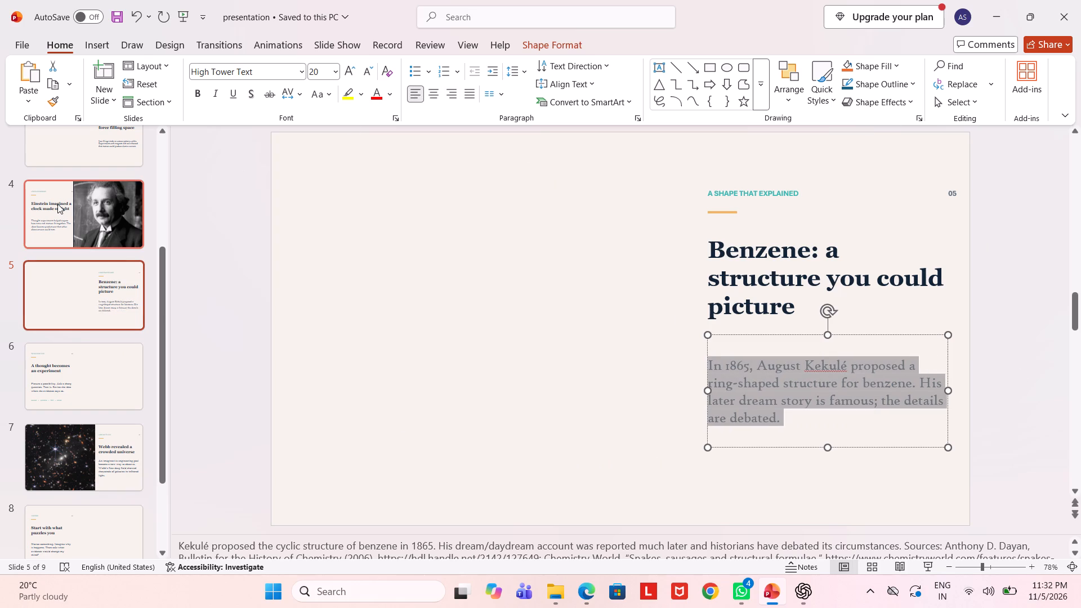
Enlarge slide 3's body text about iron filings, below "Faraday imagined force filling space", to font size 20.
left_click(57, 204)
left_click(75, 387)
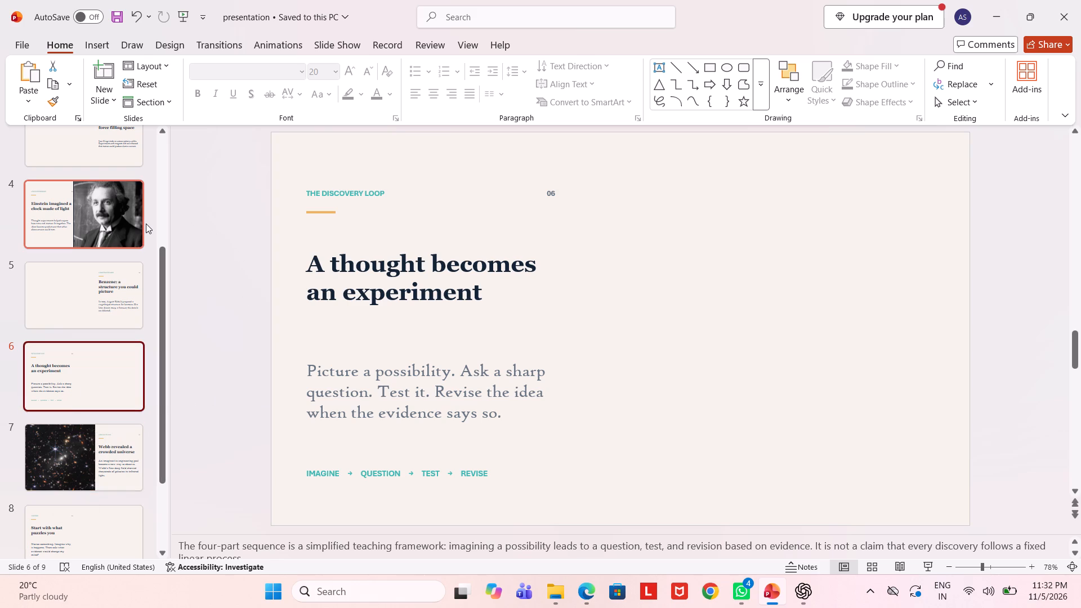
scroll(49, 197, "down", 1)
scroll(49, 197, "up", 1)
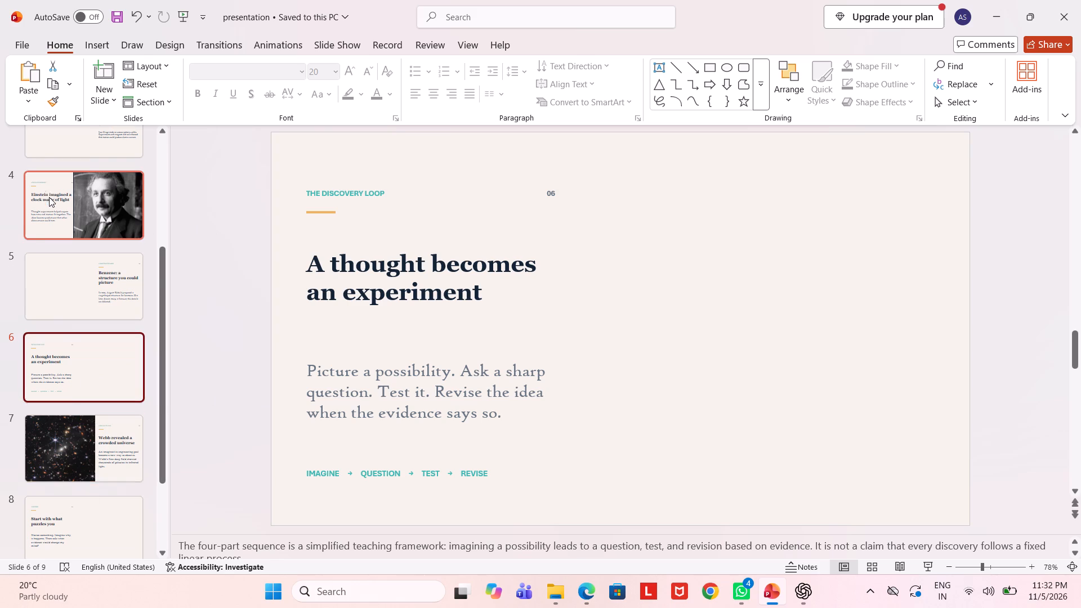
scroll(49, 197, "up", 1)
left_click(47, 352)
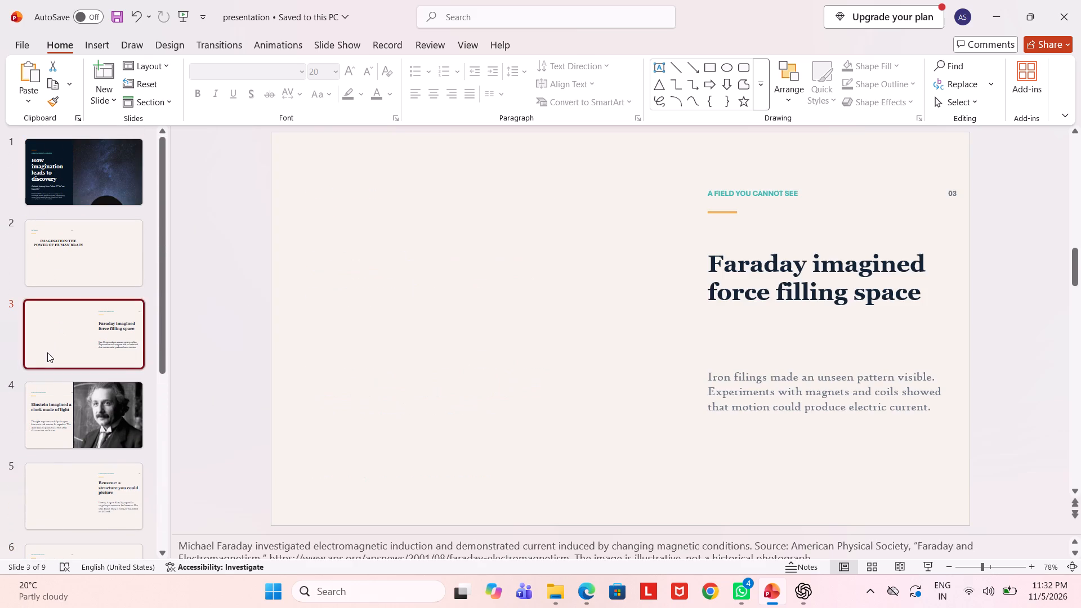
left_click(787, 415)
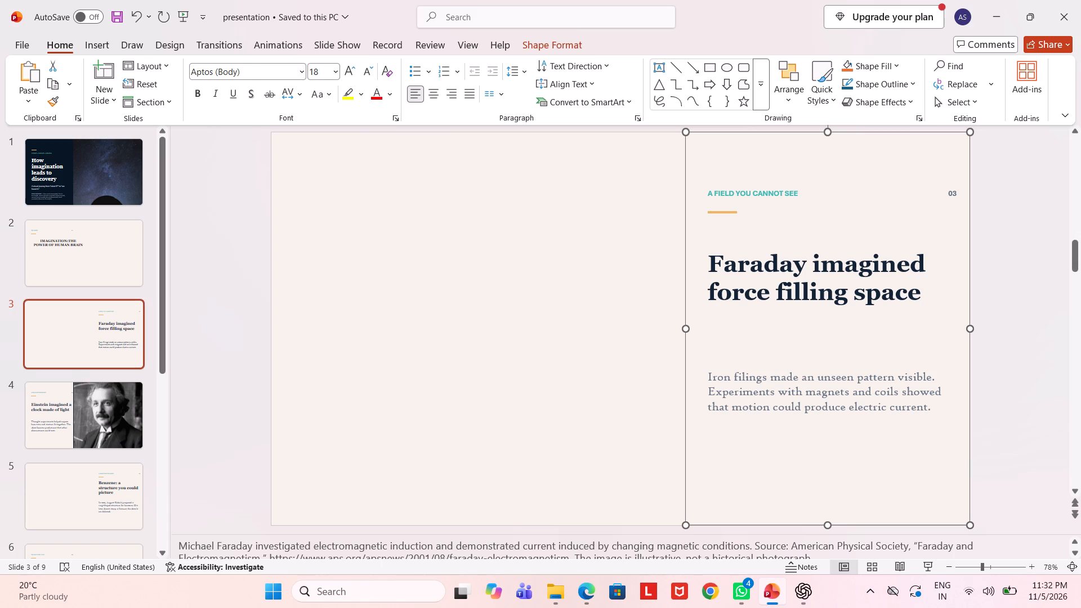
left_click(780, 392)
key("ctrl+a")
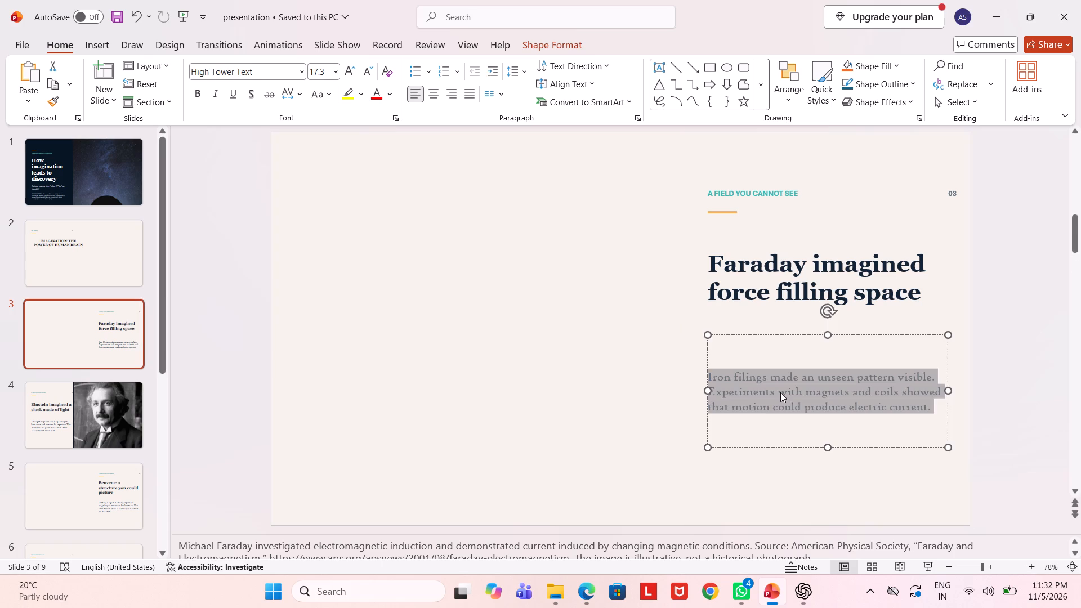
left_click(345, 69)
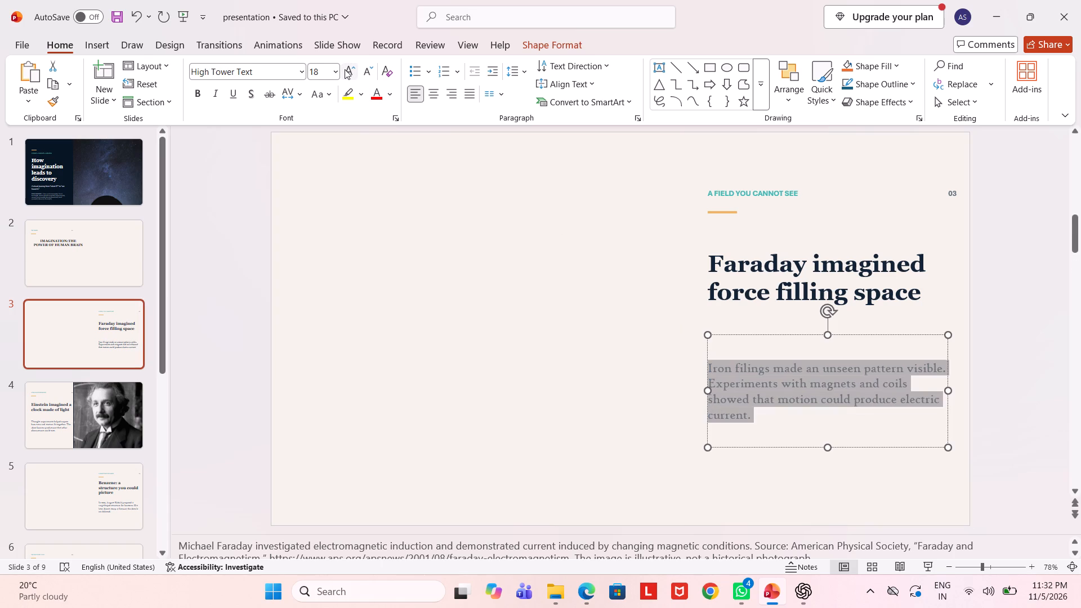
left_click(345, 69)
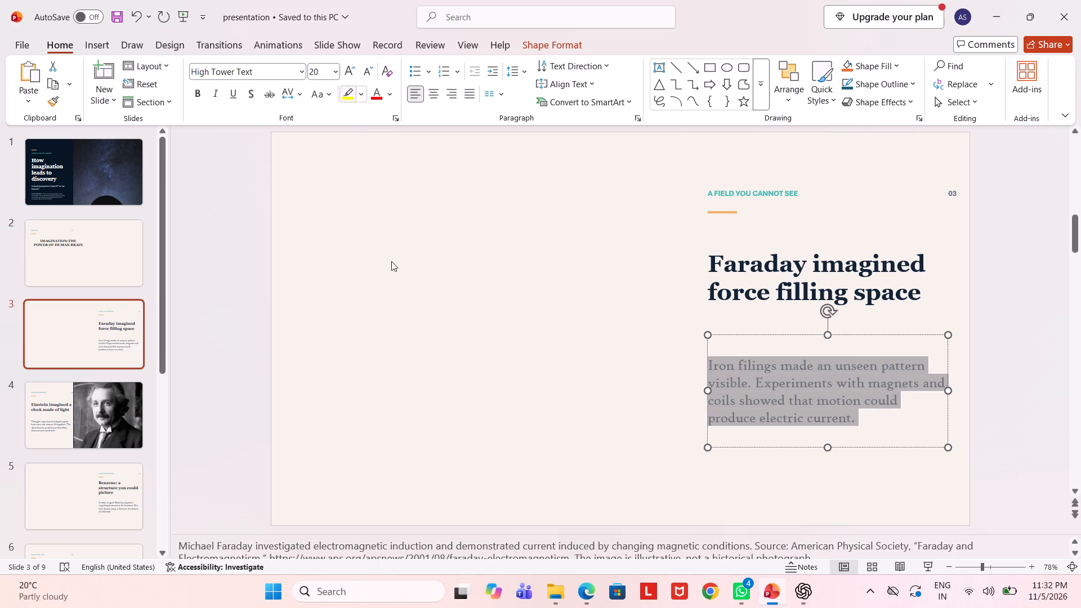
left_click(391, 264)
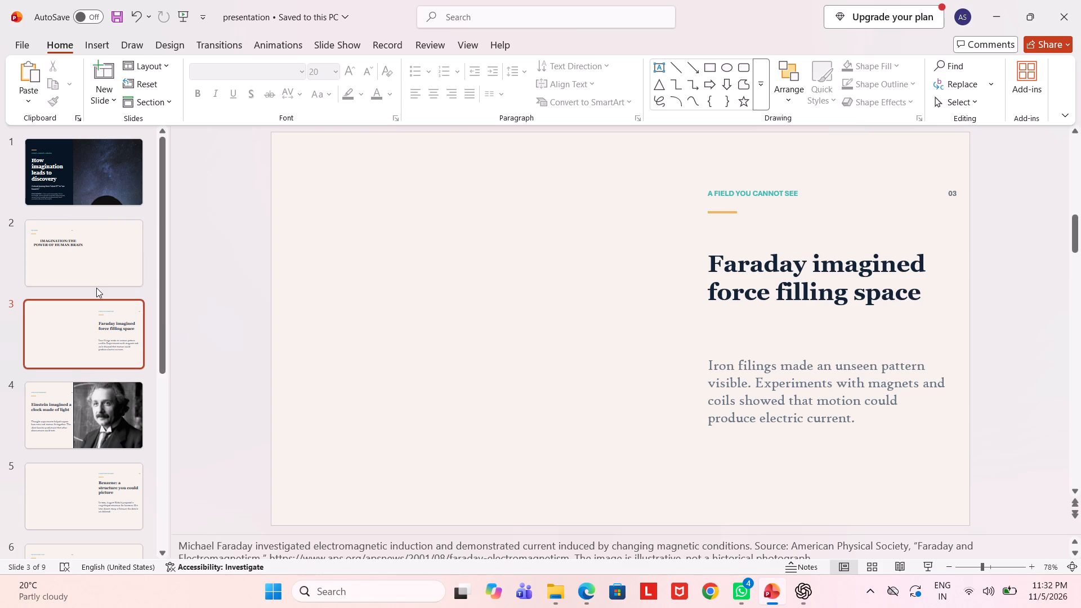
Open slide 2, titled "IMAGINATION:THE POWER OF HUMAN BRAIN".
left_click(96, 288)
left_click(96, 286)
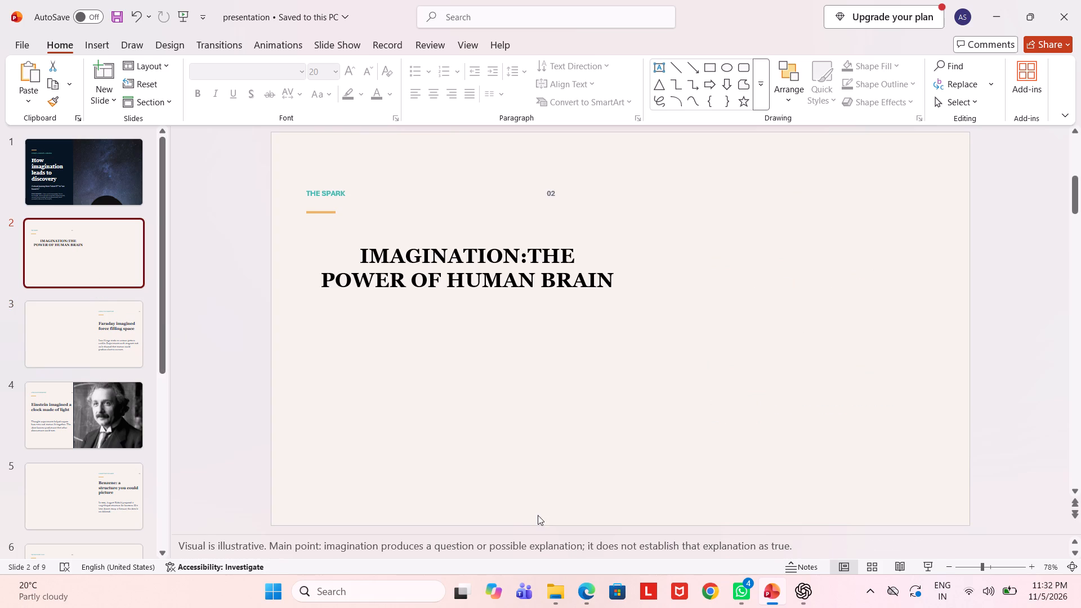
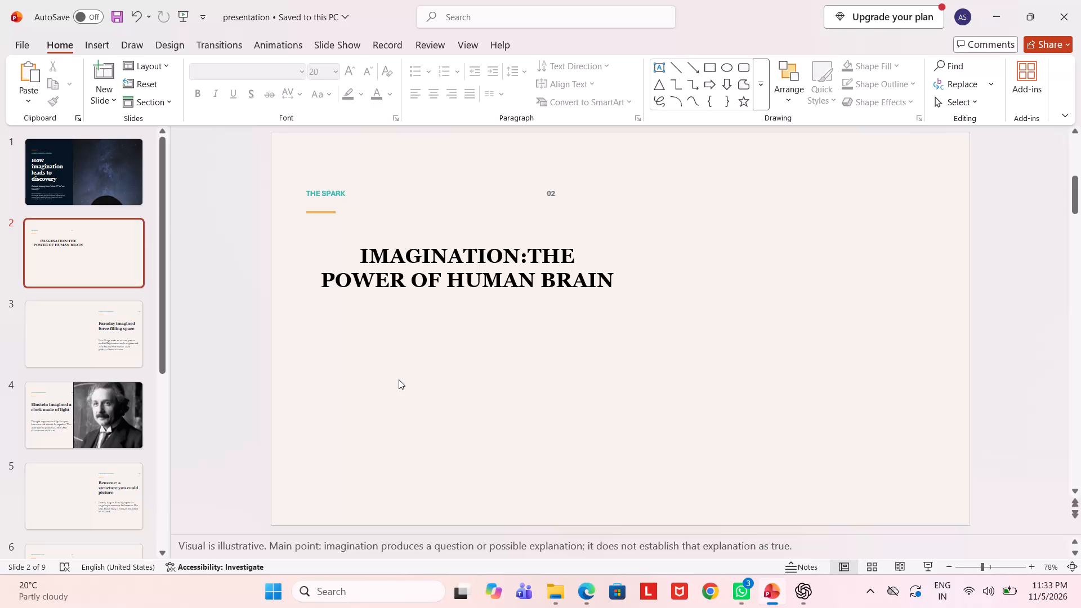
Move the empty Georgia text box on slide 2 down into the blank area below the heading "IMAGINATION:THE POWER OF HUMAN BRAIN".
double_click(438, 328)
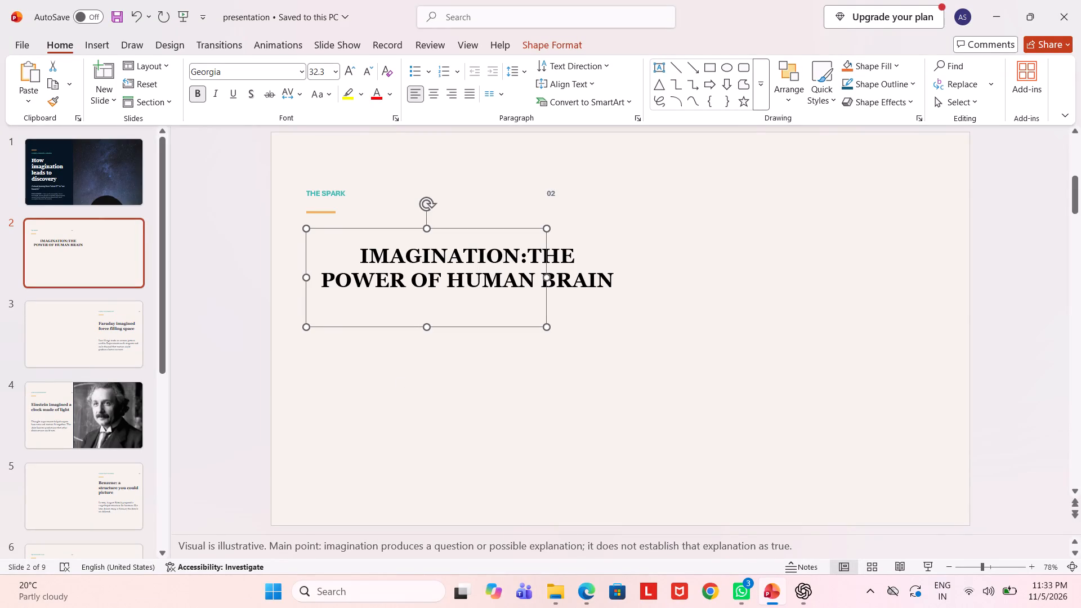
left_click_drag(448, 327, 520, 403)
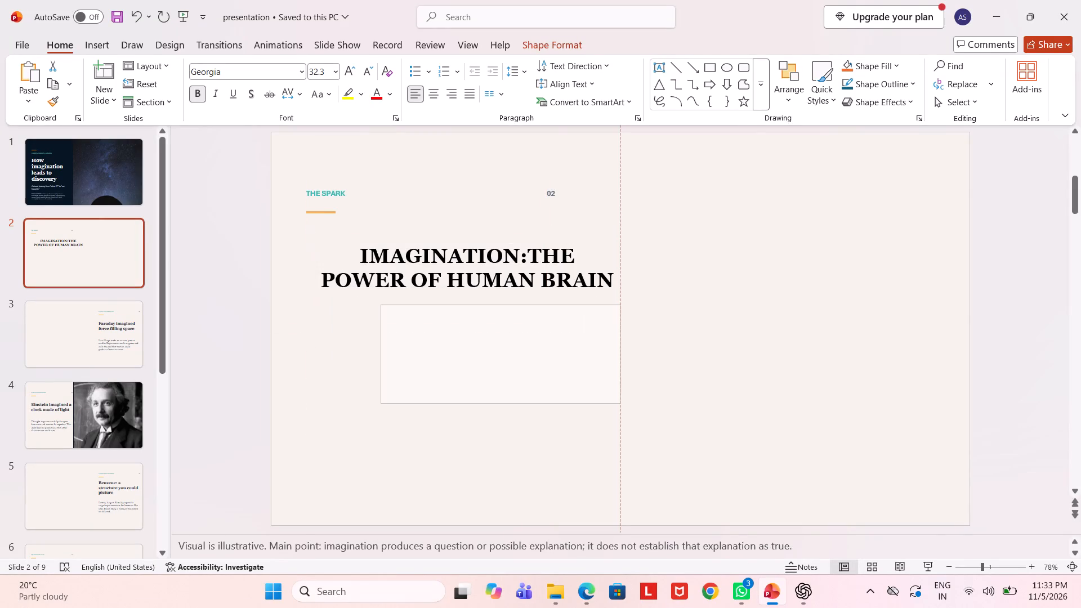
left_click_drag(520, 403, 481, 437)
Select the small empty text box in the blank area below slide 2's heading.
left_click(450, 389)
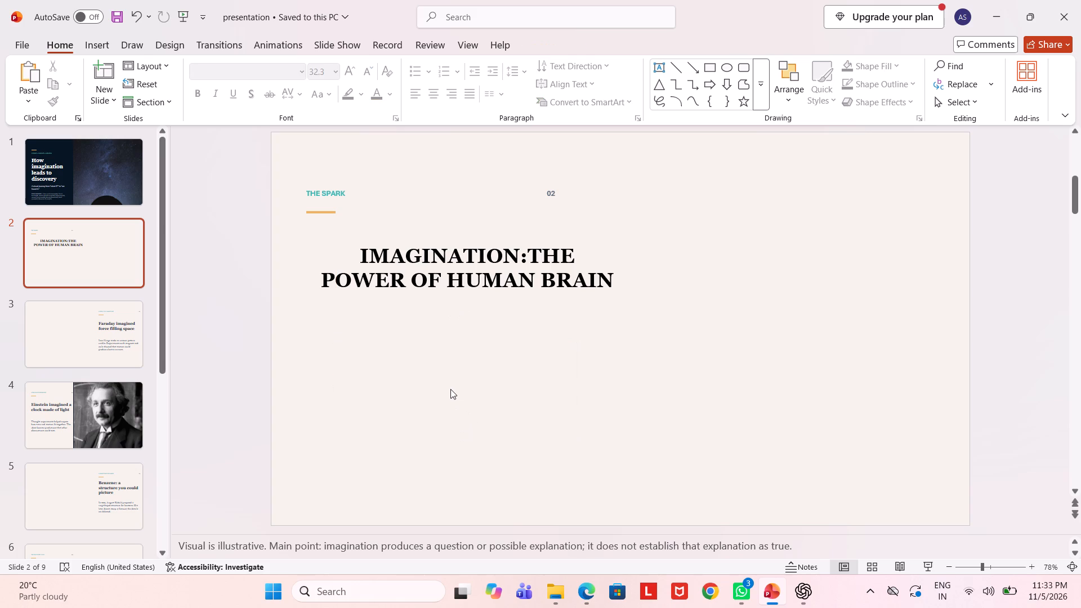
triple_click(450, 389)
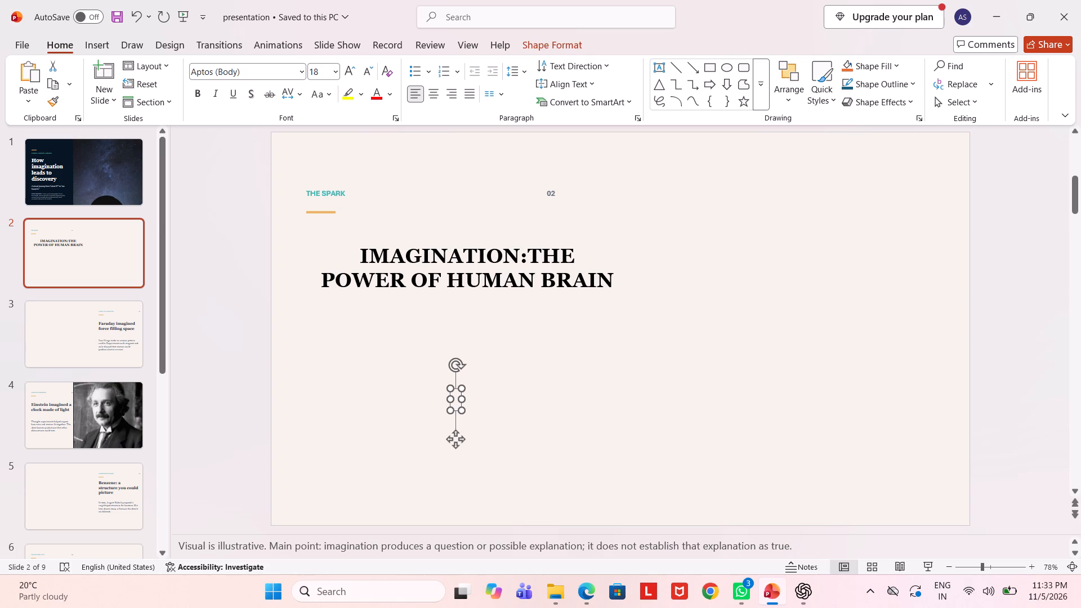
Paste the copied paragraph beginning "Imagination is one of the most powerful abilities" into slide 2's empty text box.
left_click(457, 404)
key("ctrl+v")
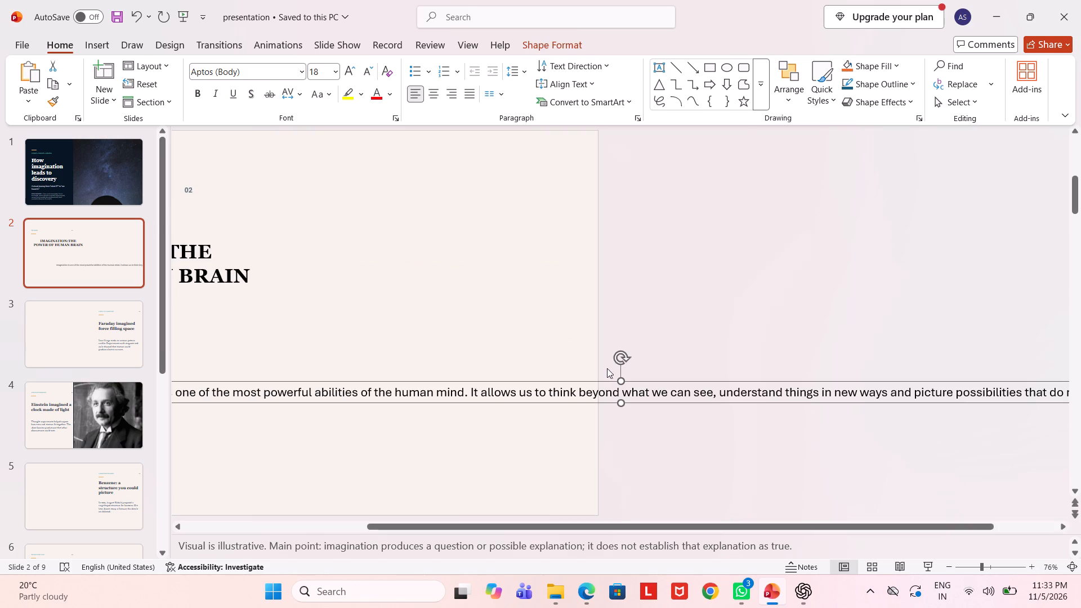
Narrow slide 2's paragraph text box to about 5.1 inches wide and place it below the heading "IMAGINATION:THE POWER OF HUMAN BRAIN".
left_click_drag(620, 404, 620, 511)
left_click_drag(992, 382, 691, 264)
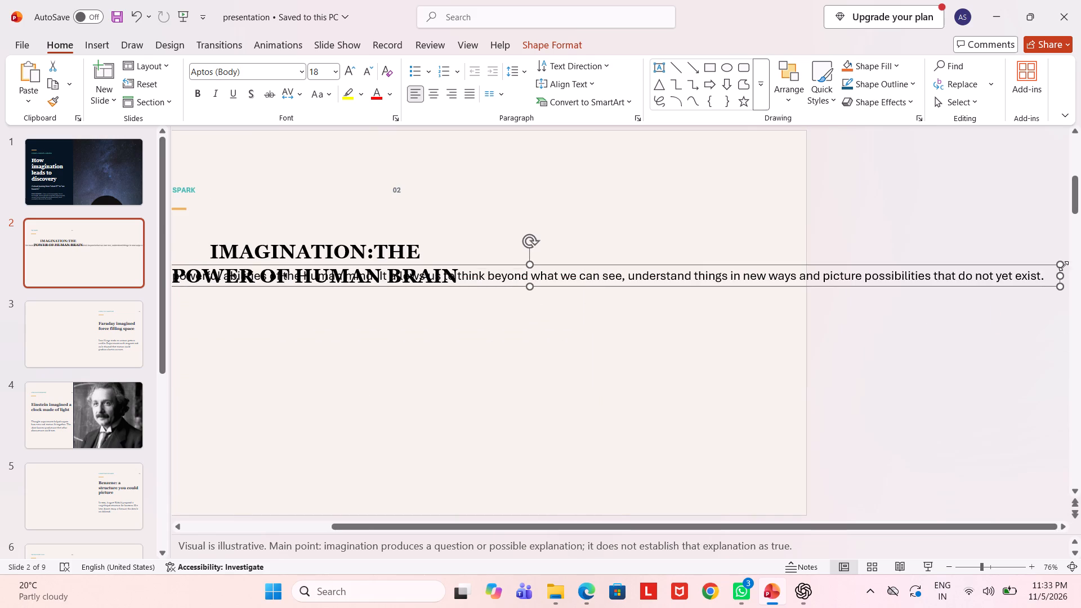
left_click_drag(1061, 274, 516, 269)
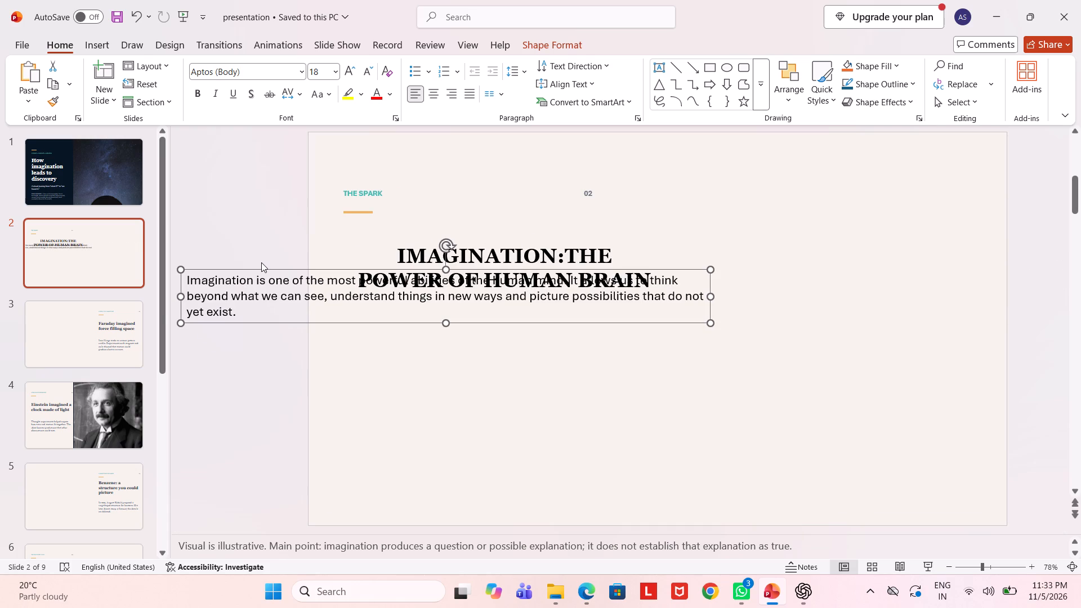
left_click_drag(264, 268, 345, 322)
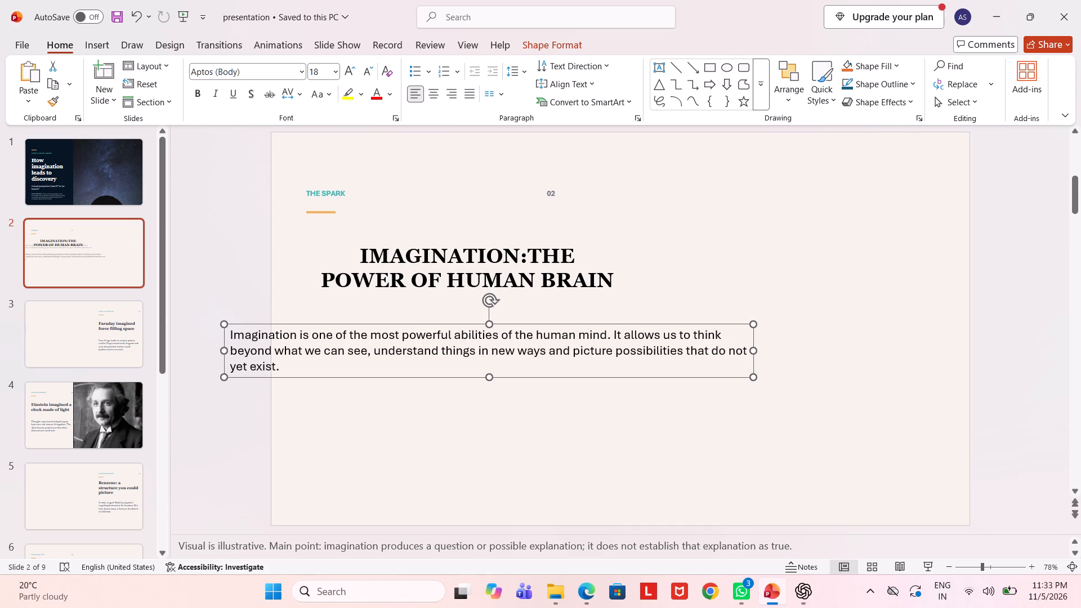
left_click_drag(753, 350, 492, 370)
left_click_drag(290, 325, 419, 347)
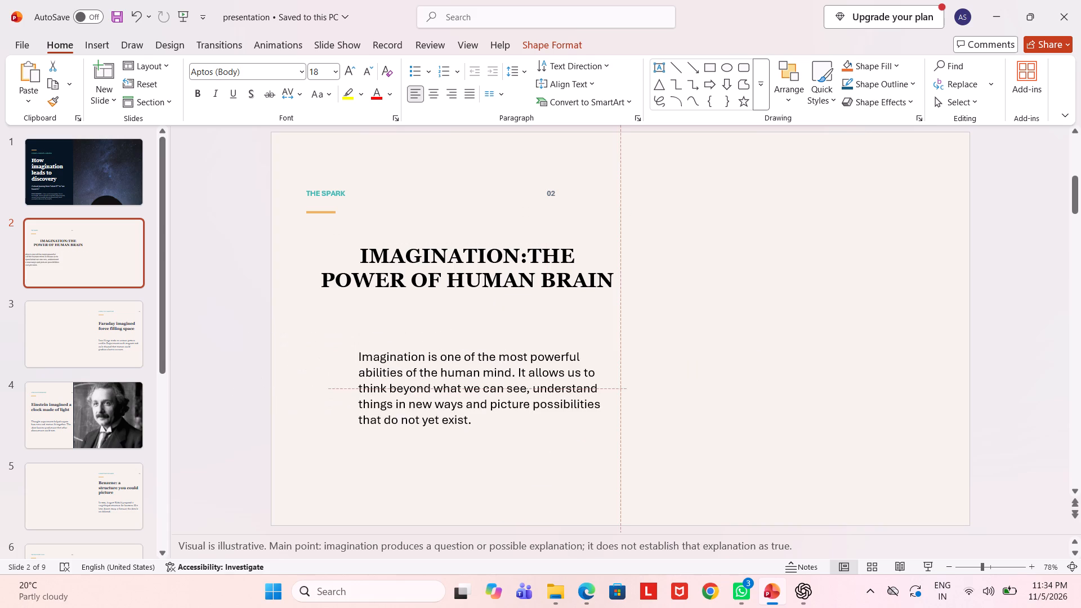
left_click_drag(419, 347, 387, 338)
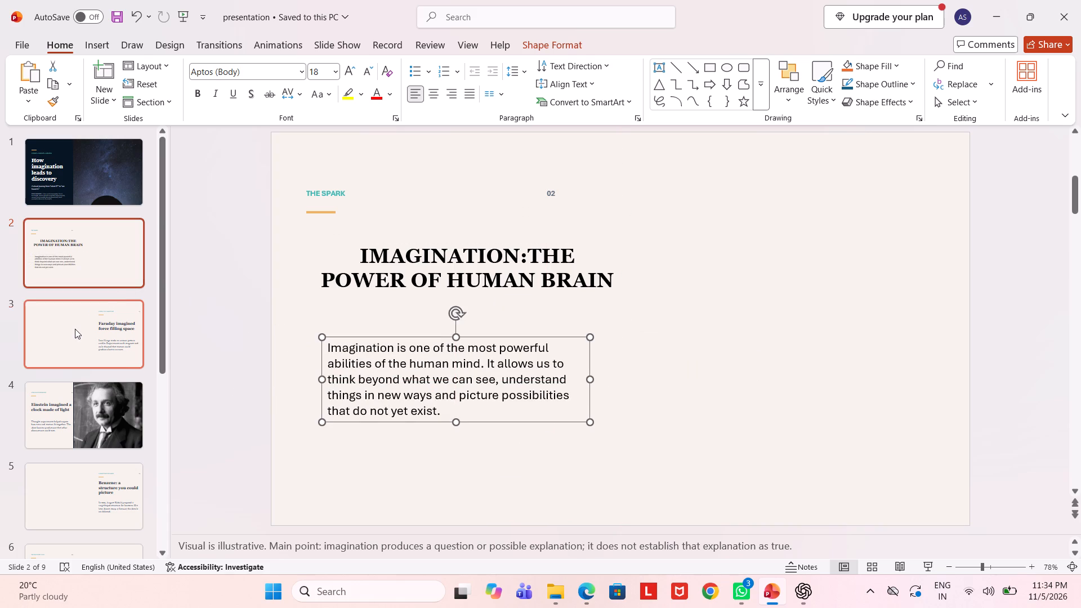
Check the font and size of slide 3's Faraday body text, then return to slide 2.
left_click(75, 329)
left_click(789, 376)
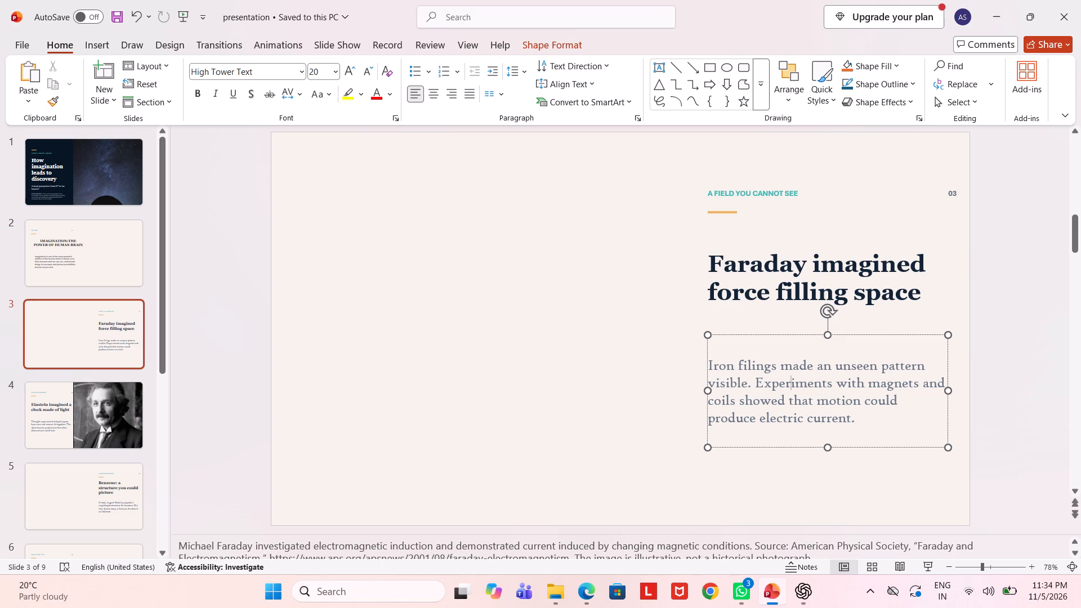
left_click(73, 256)
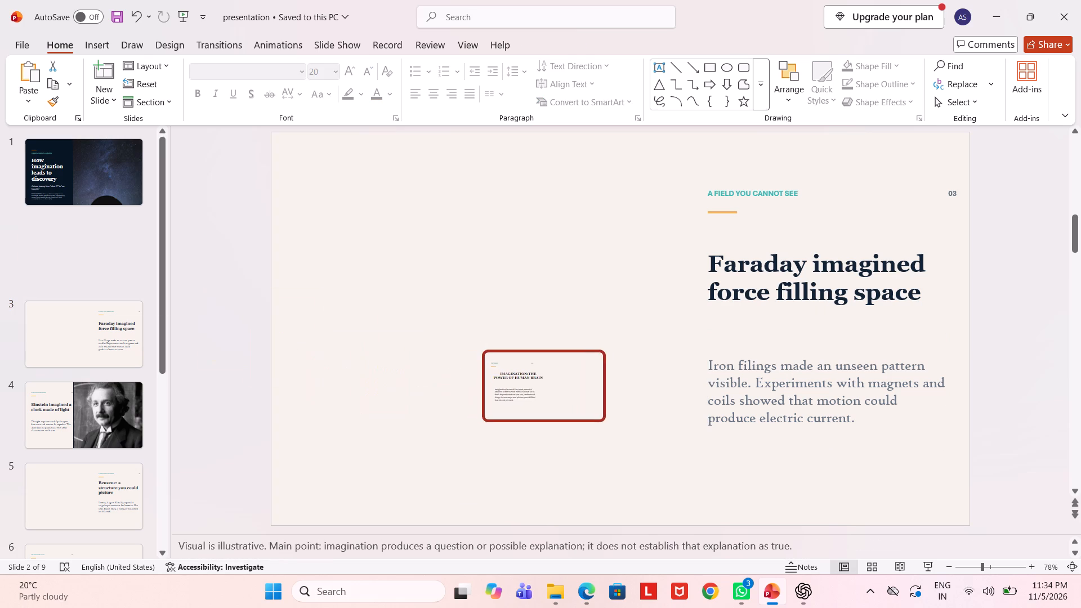
left_click(74, 258)
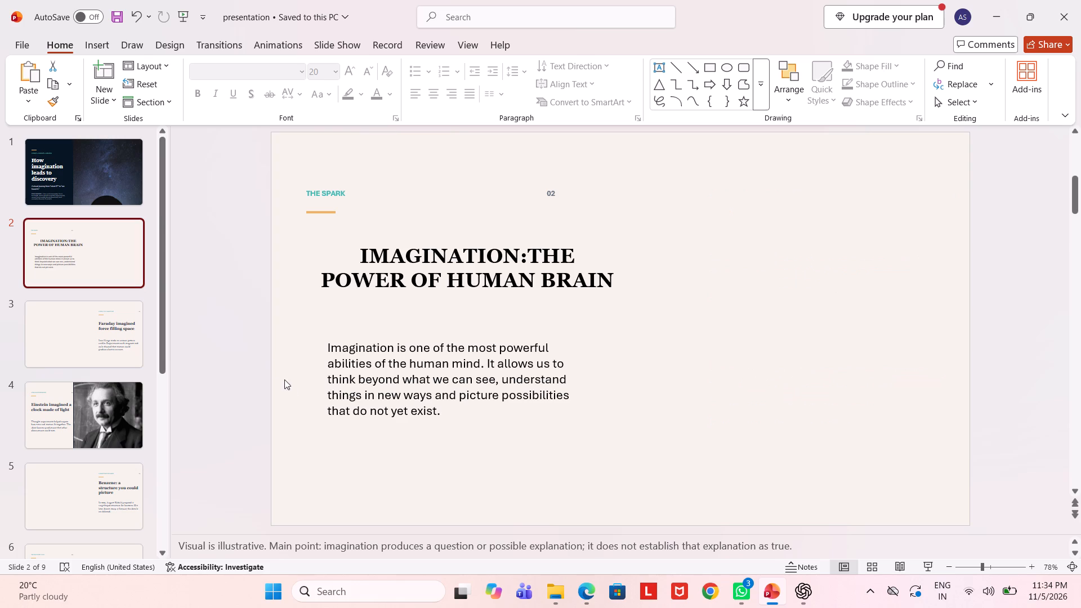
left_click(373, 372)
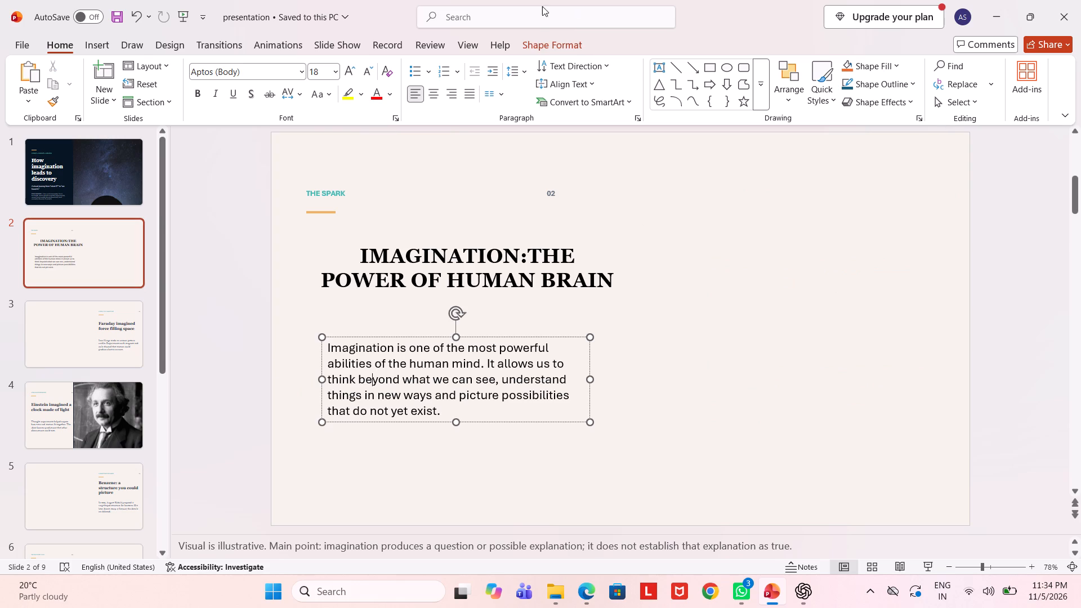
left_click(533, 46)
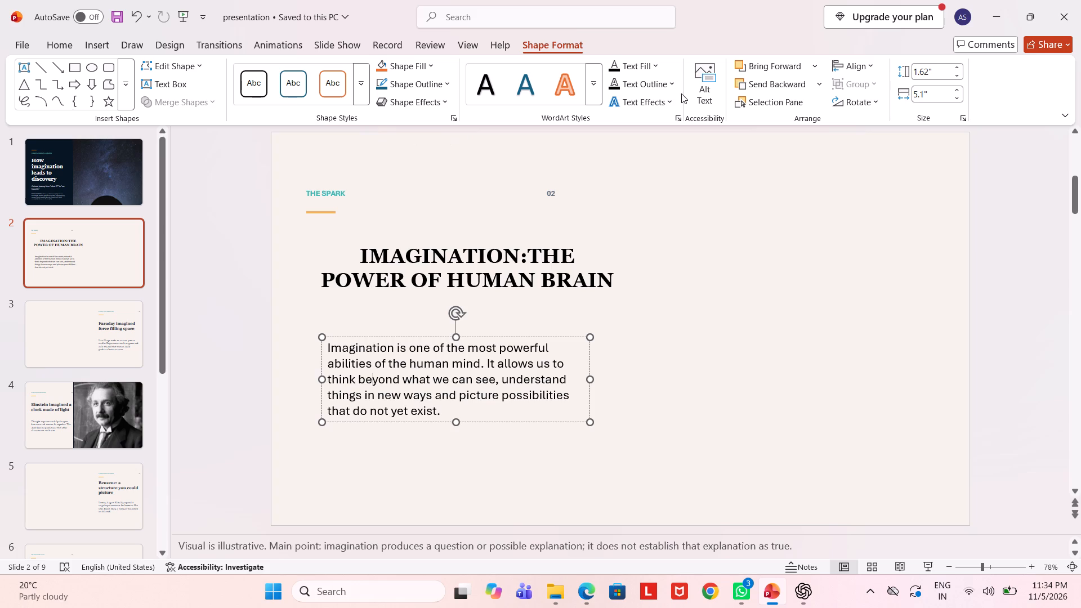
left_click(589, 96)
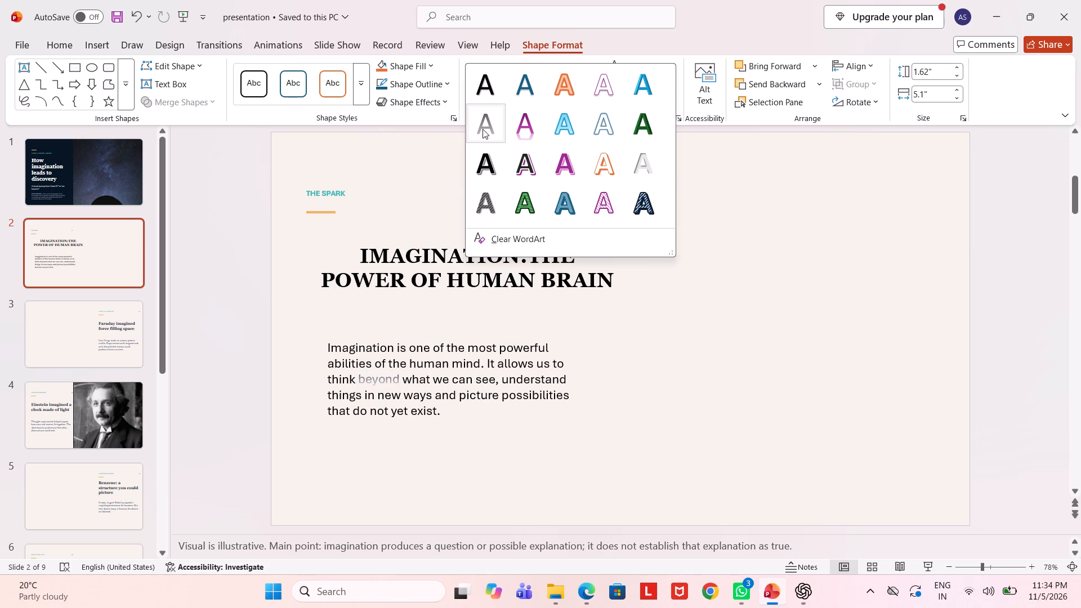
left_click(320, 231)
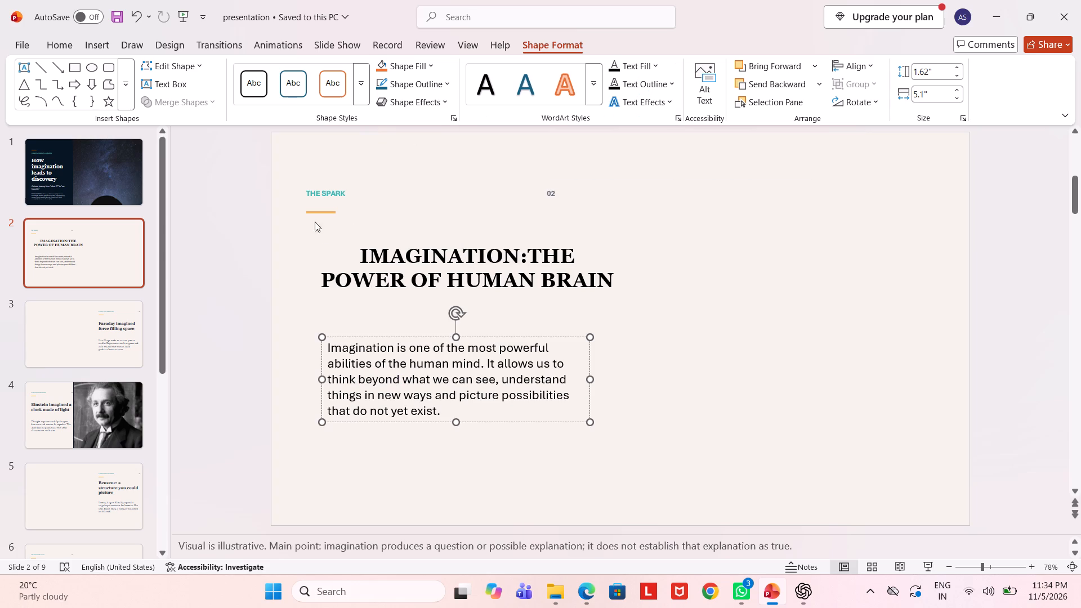
Restyle slide 2's whole imagination paragraph in High Tower Text at font size 20.
key("ctrl+a")
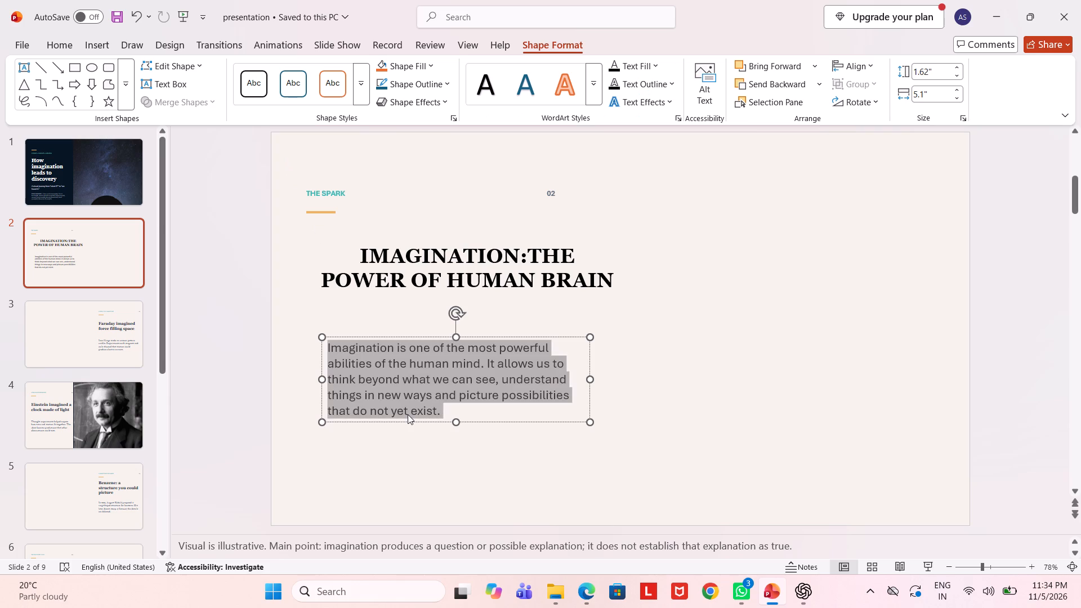
left_click(79, 37)
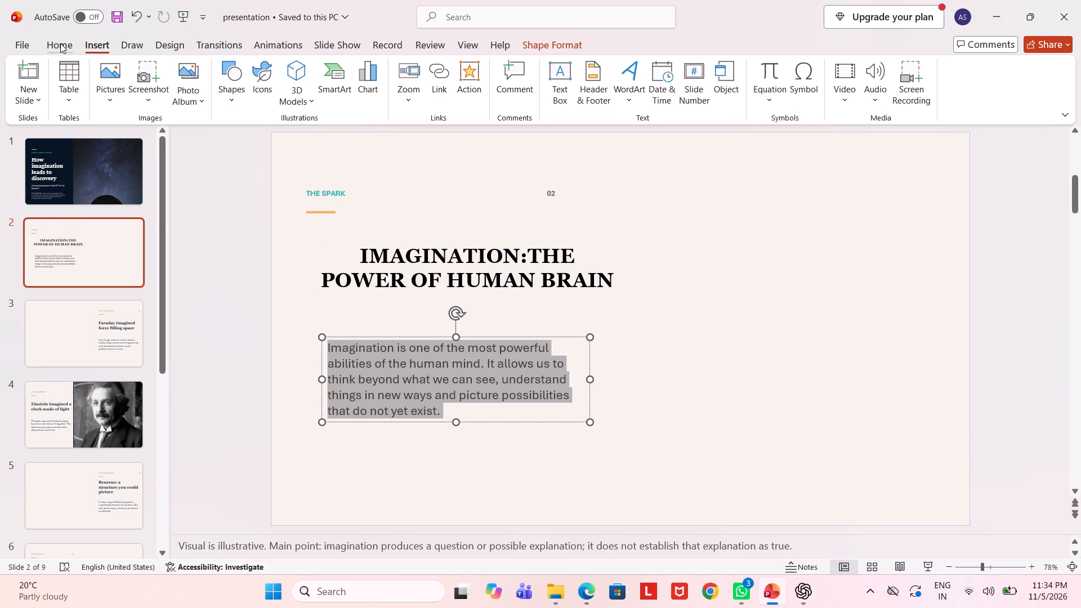
left_click(60, 43)
left_click(256, 66)
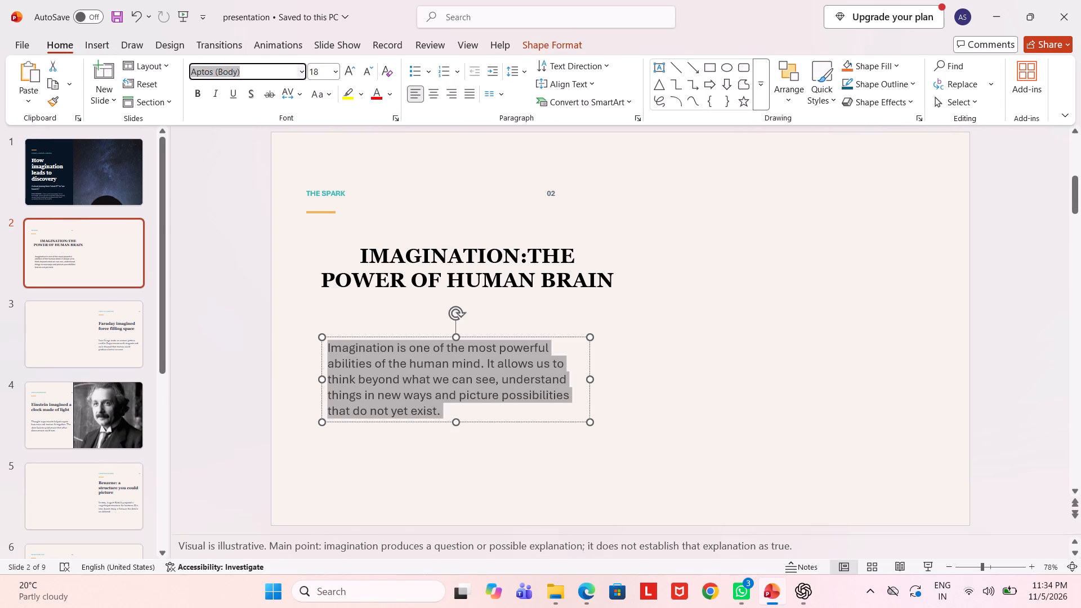
key("BackSpace")
key("BackSpace")
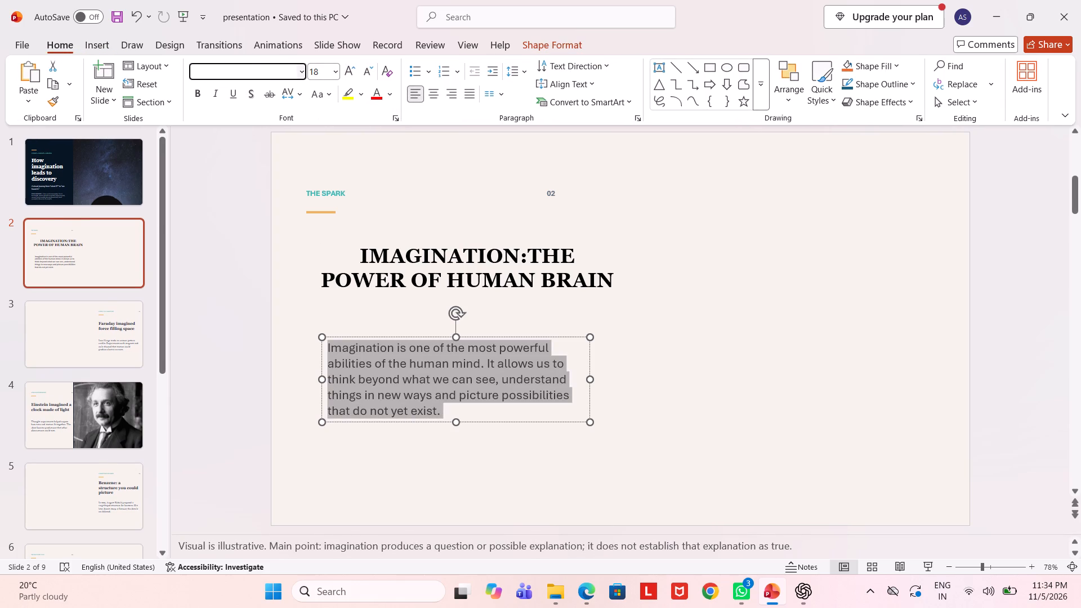
type("HIGH")
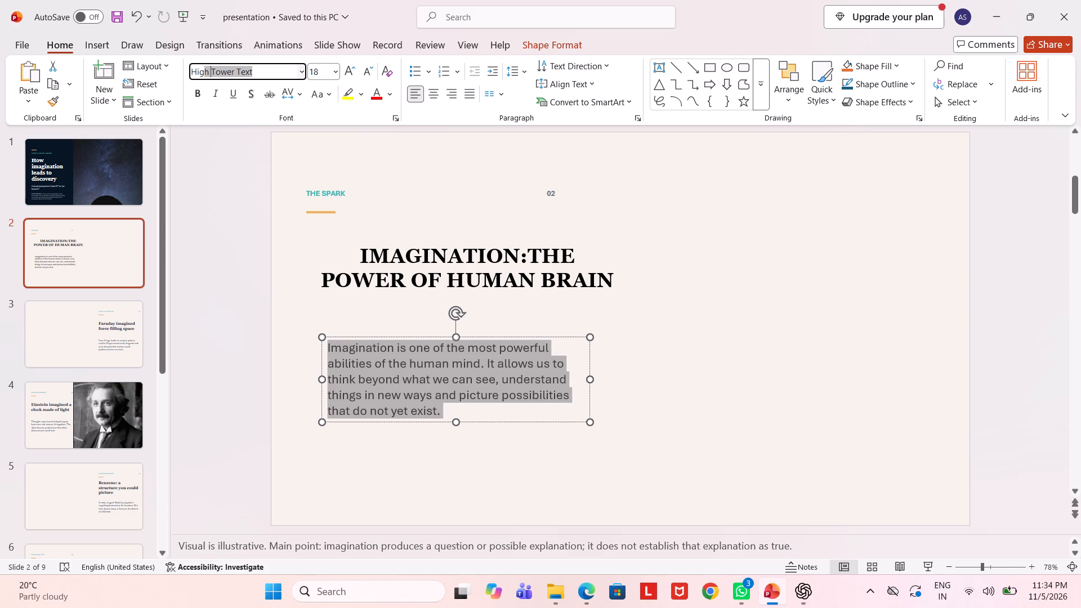
left_click(276, 66)
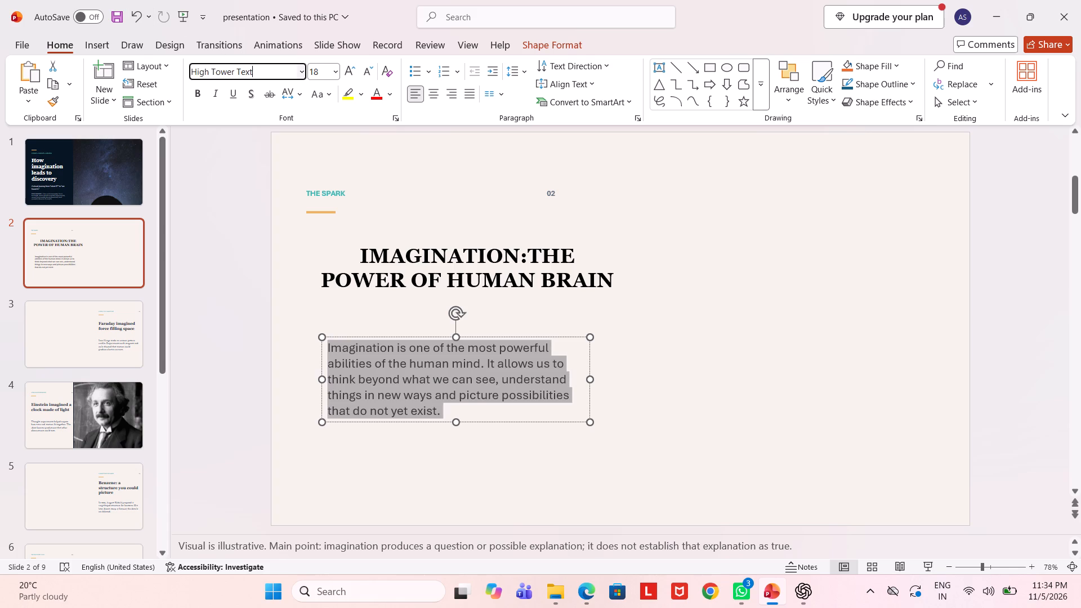
key("Return")
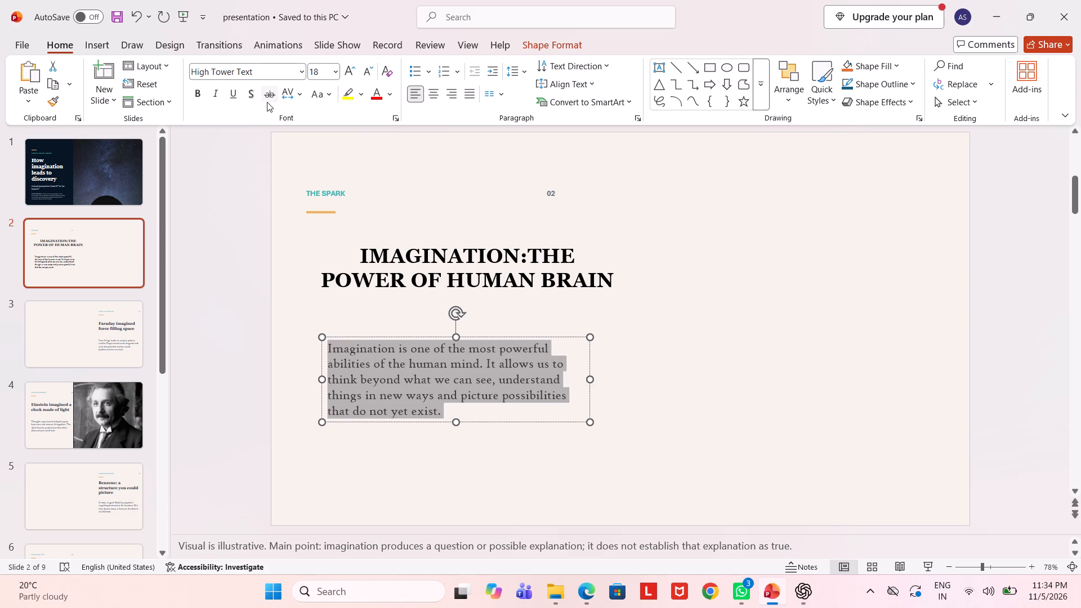
left_click(355, 75)
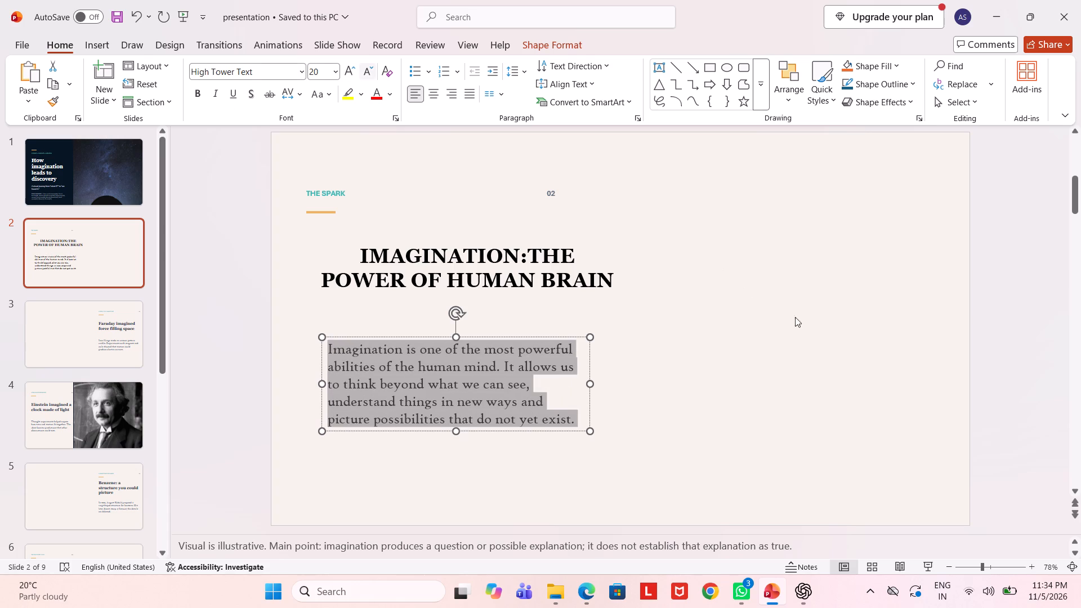
left_click(775, 259)
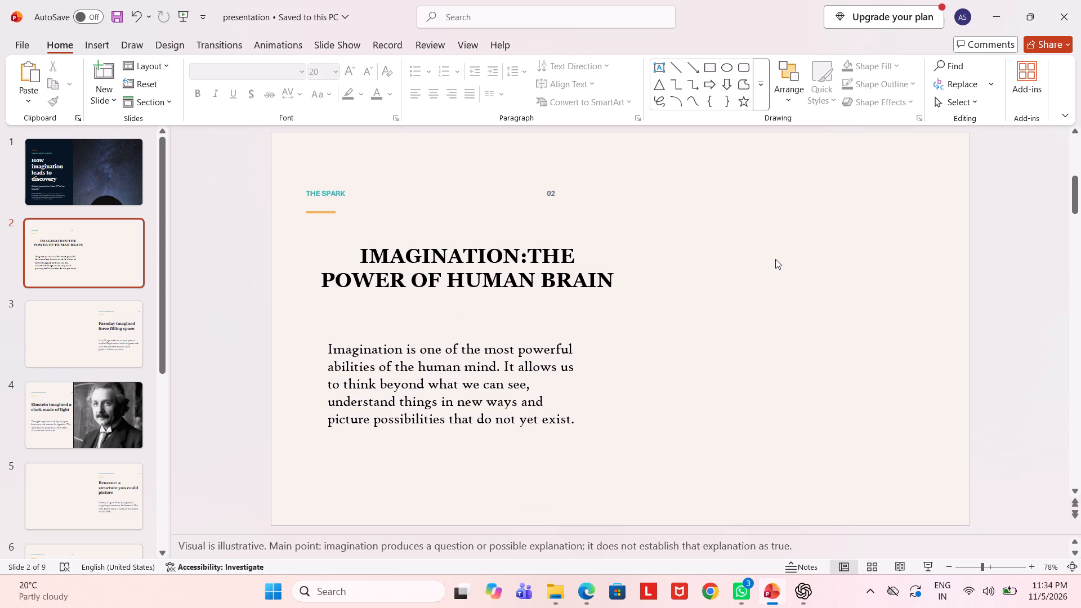
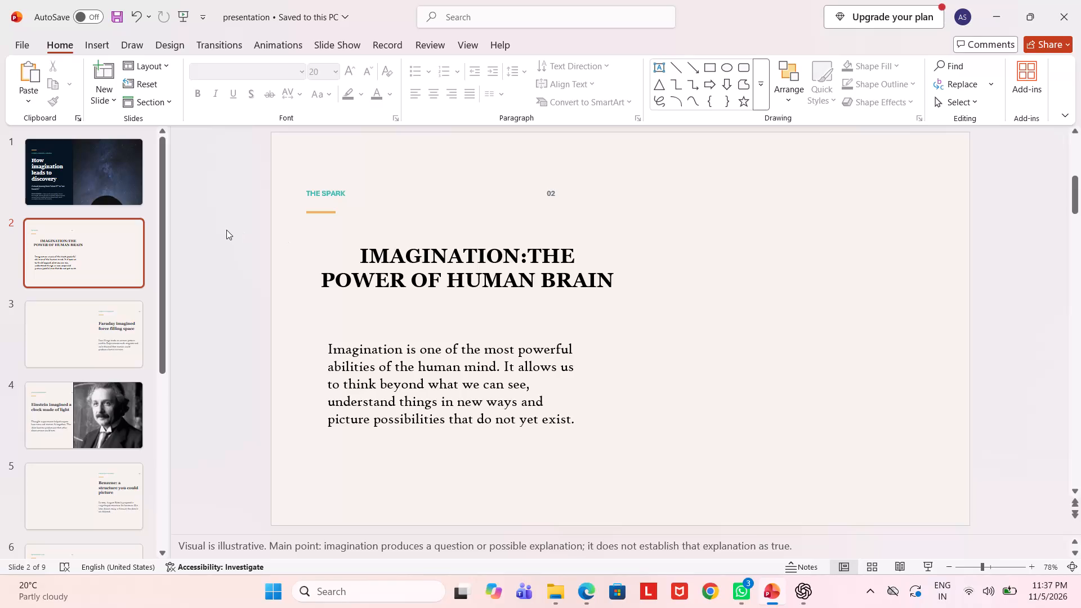
Inspect the font and shape formatting of slide 3's Faraday body text box.
left_click(101, 346)
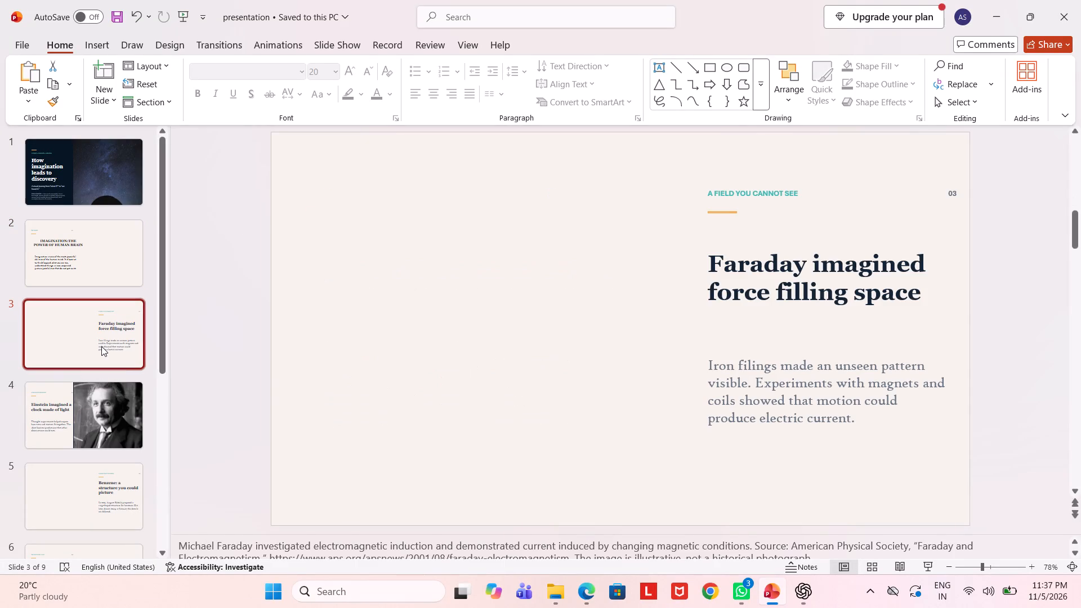
left_click(760, 396)
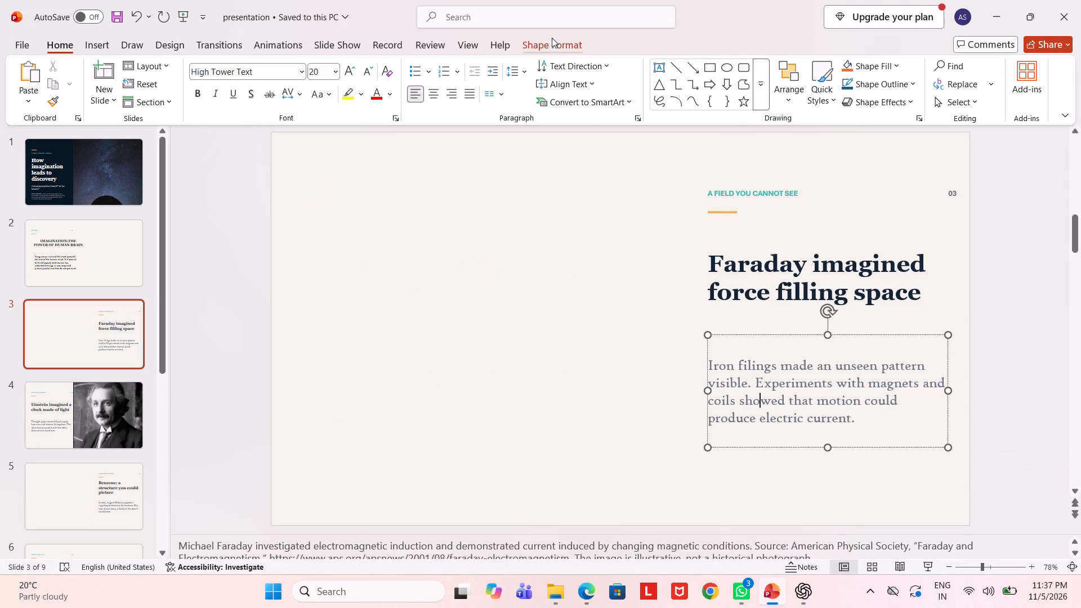
left_click(552, 44)
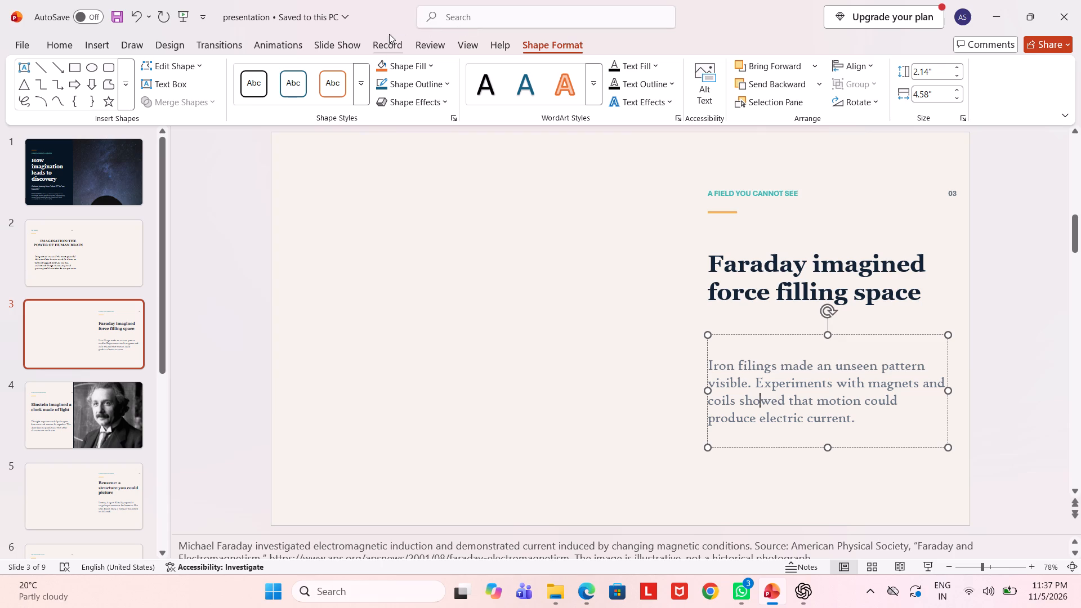
left_click(59, 46)
left_click(595, 303)
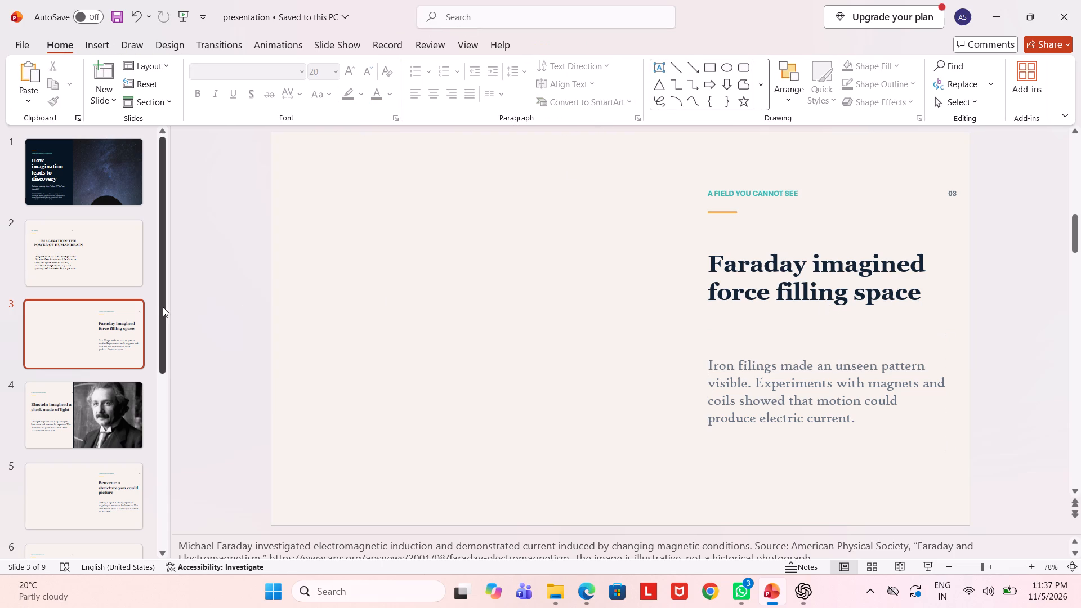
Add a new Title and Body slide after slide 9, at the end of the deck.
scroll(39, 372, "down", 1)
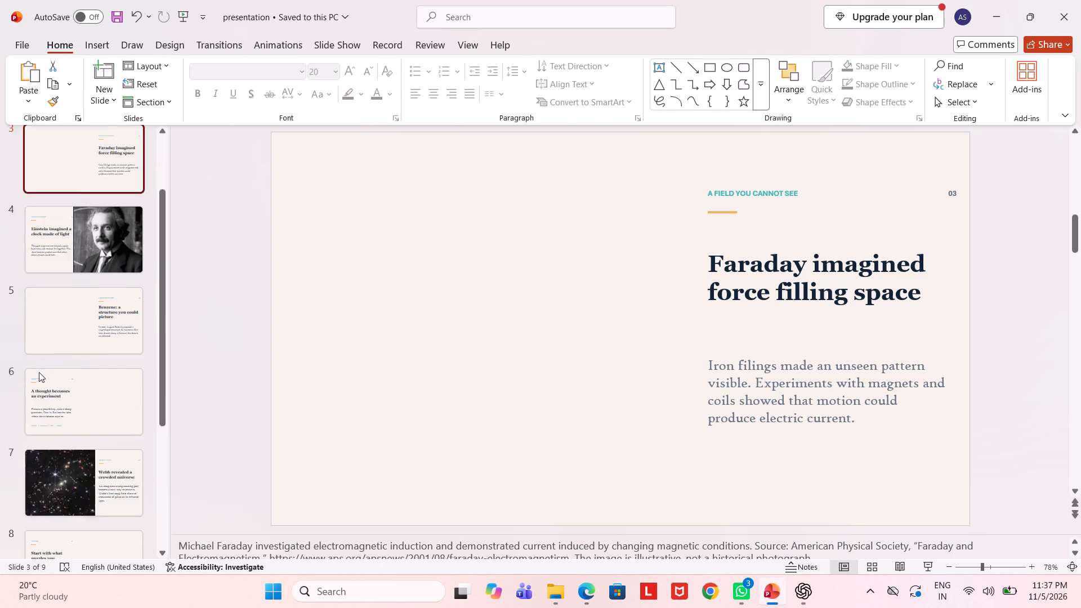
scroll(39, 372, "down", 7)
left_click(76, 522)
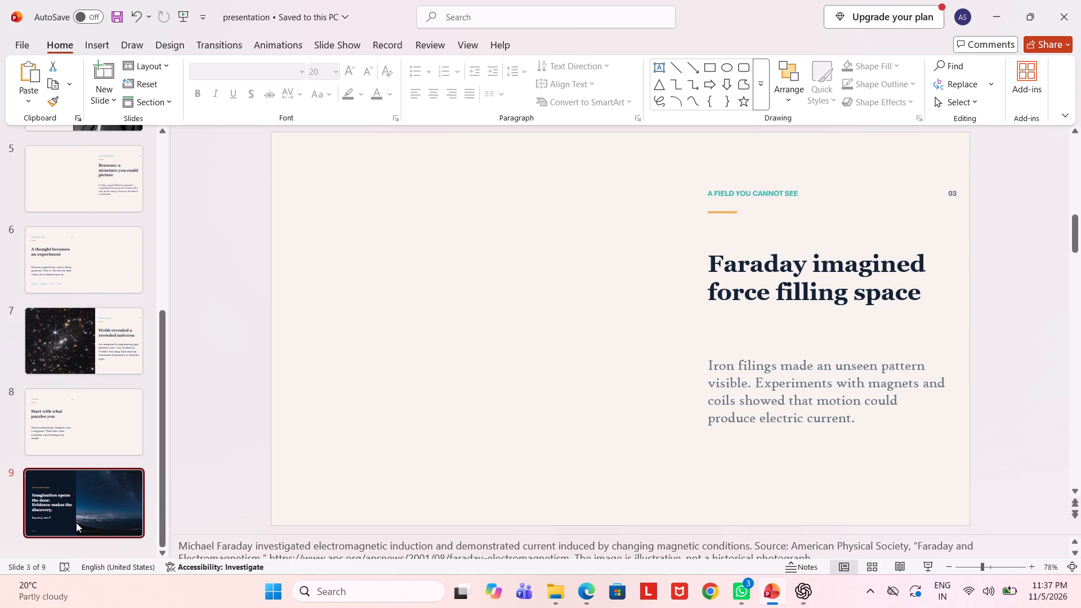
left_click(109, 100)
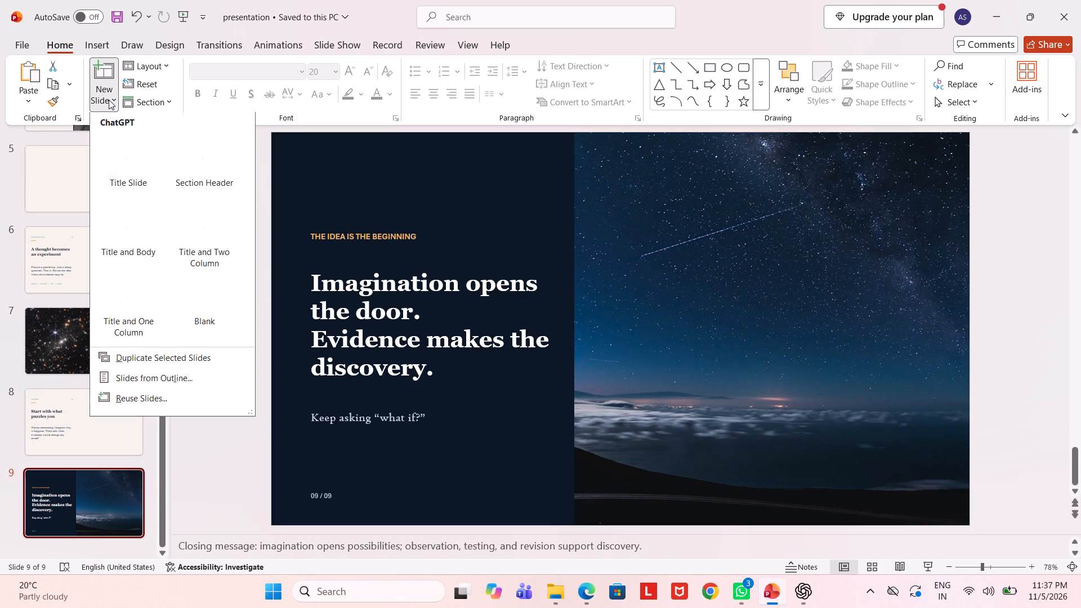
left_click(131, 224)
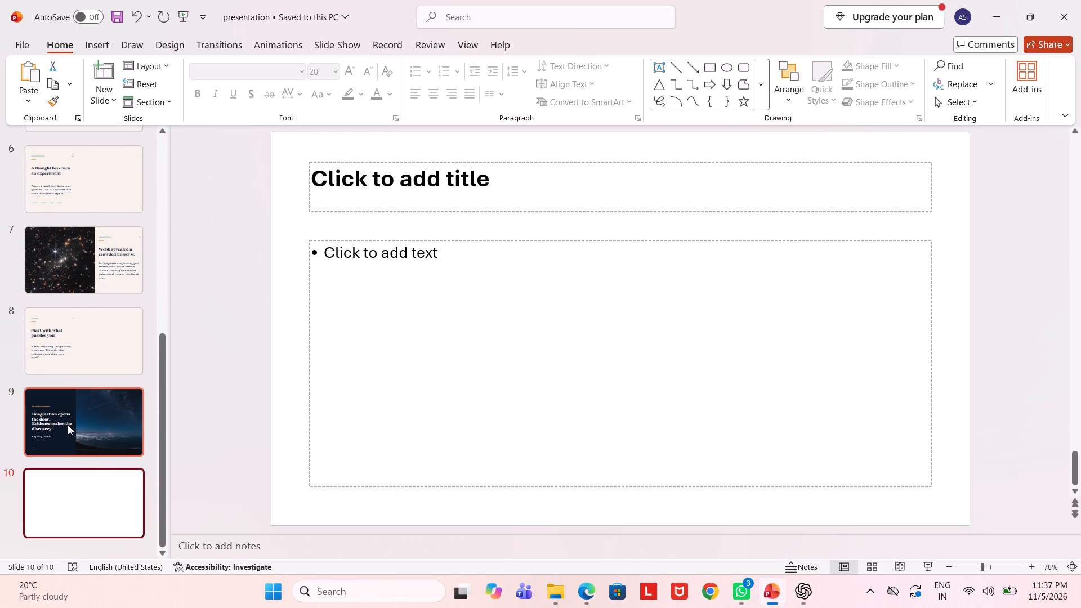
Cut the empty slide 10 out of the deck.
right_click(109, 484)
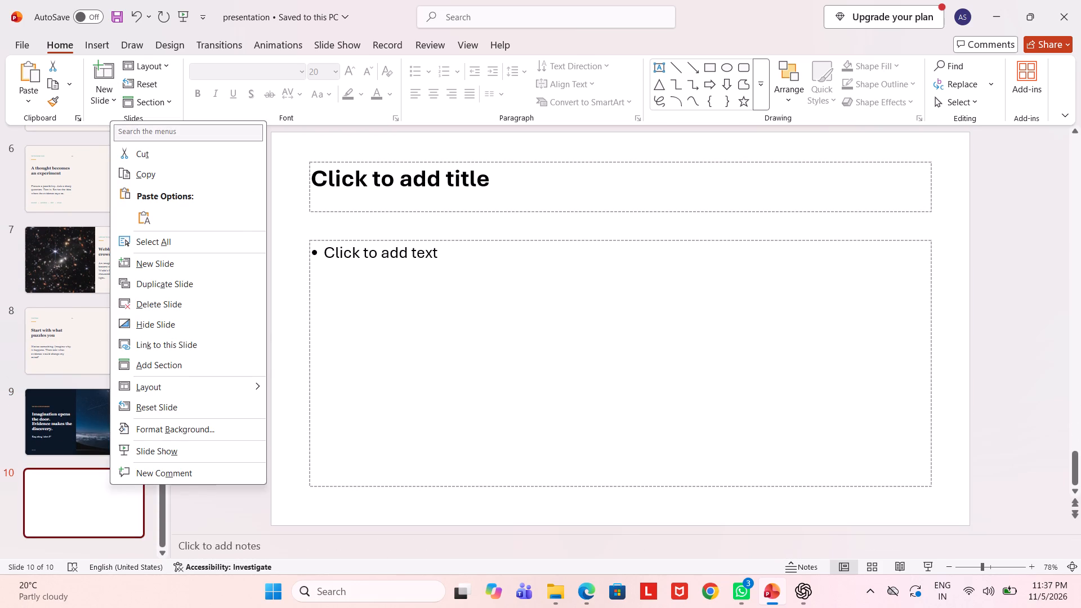
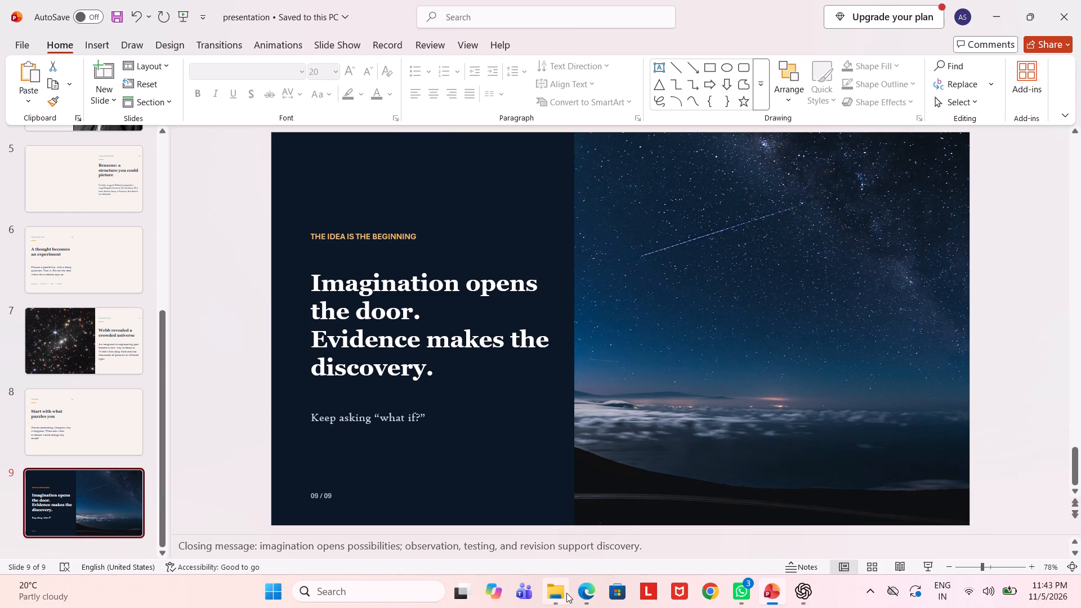
Close the ChatGPT window running in Microsoft Edge.
left_click(615, 475)
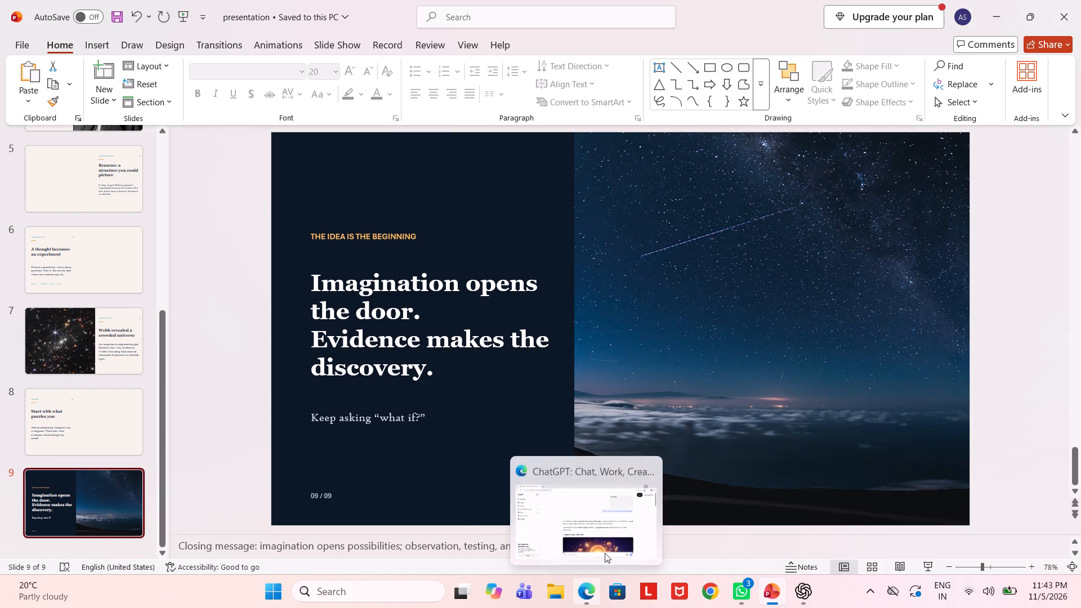
left_click(645, 466)
left_click(645, 466)
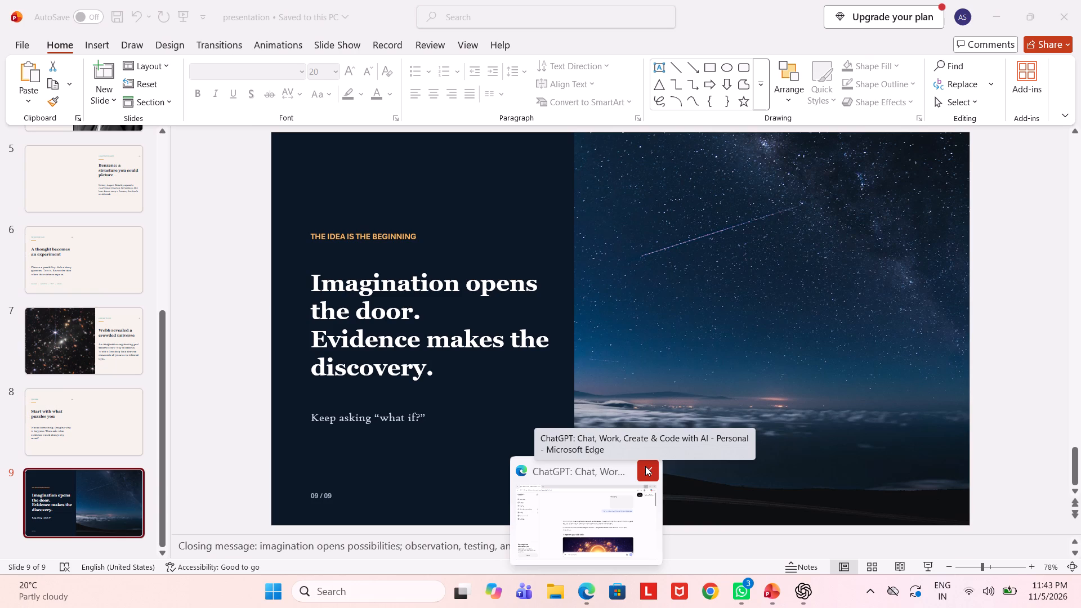
left_click(647, 471)
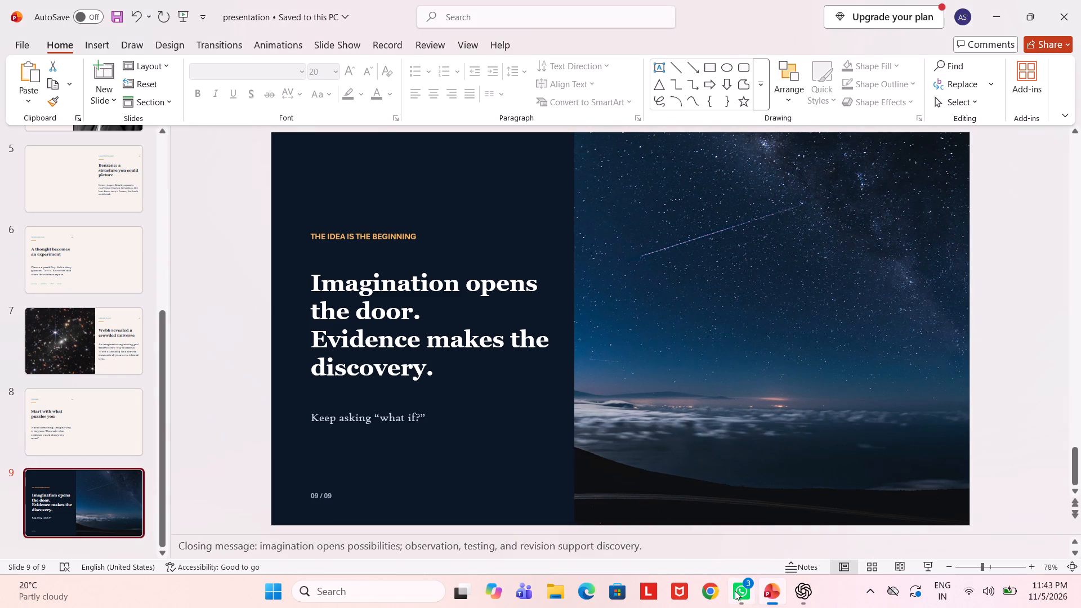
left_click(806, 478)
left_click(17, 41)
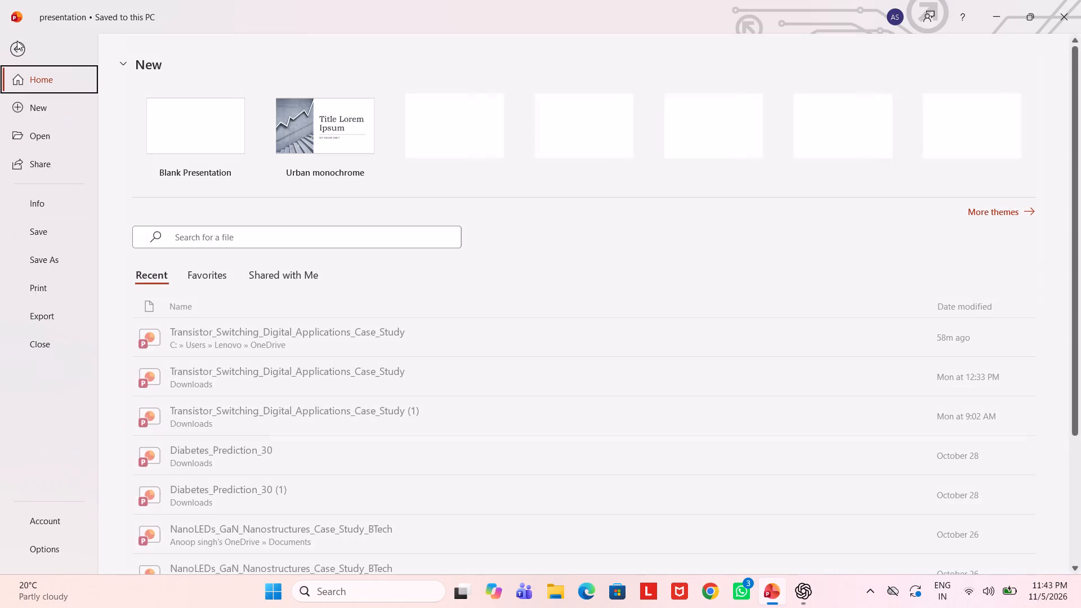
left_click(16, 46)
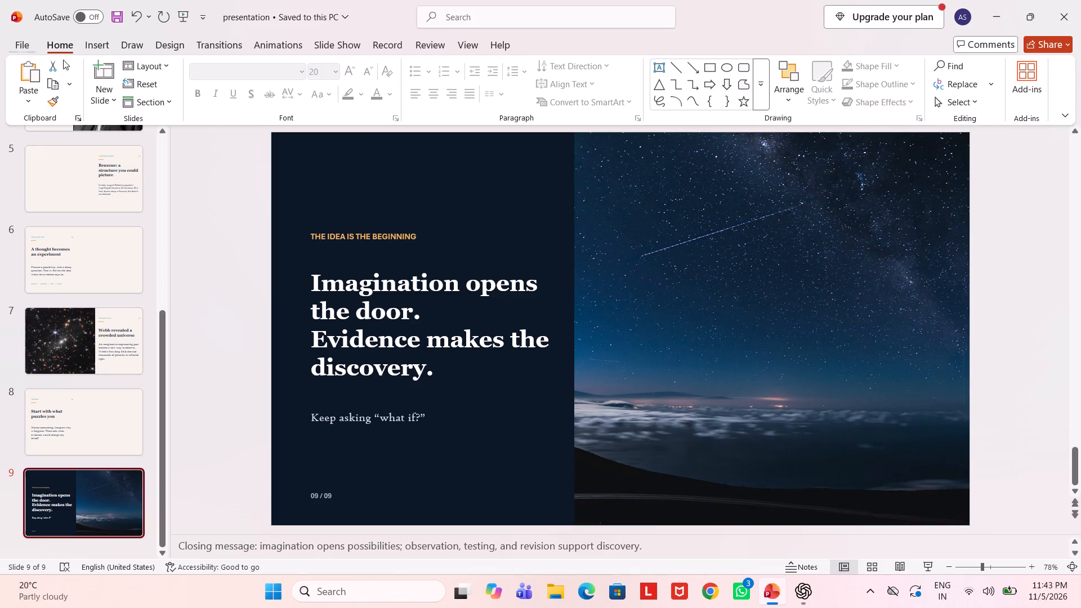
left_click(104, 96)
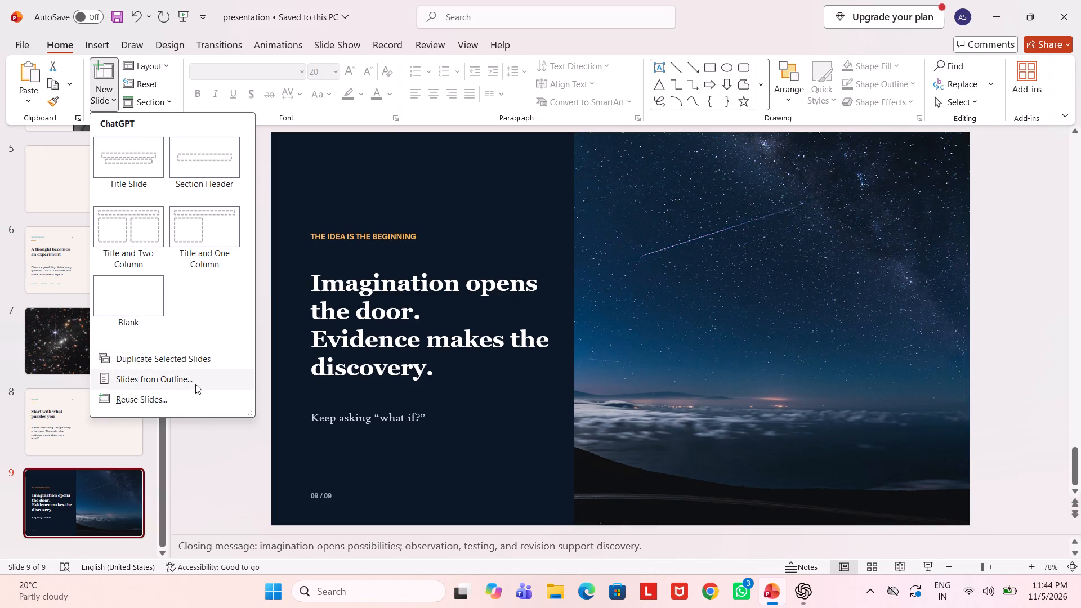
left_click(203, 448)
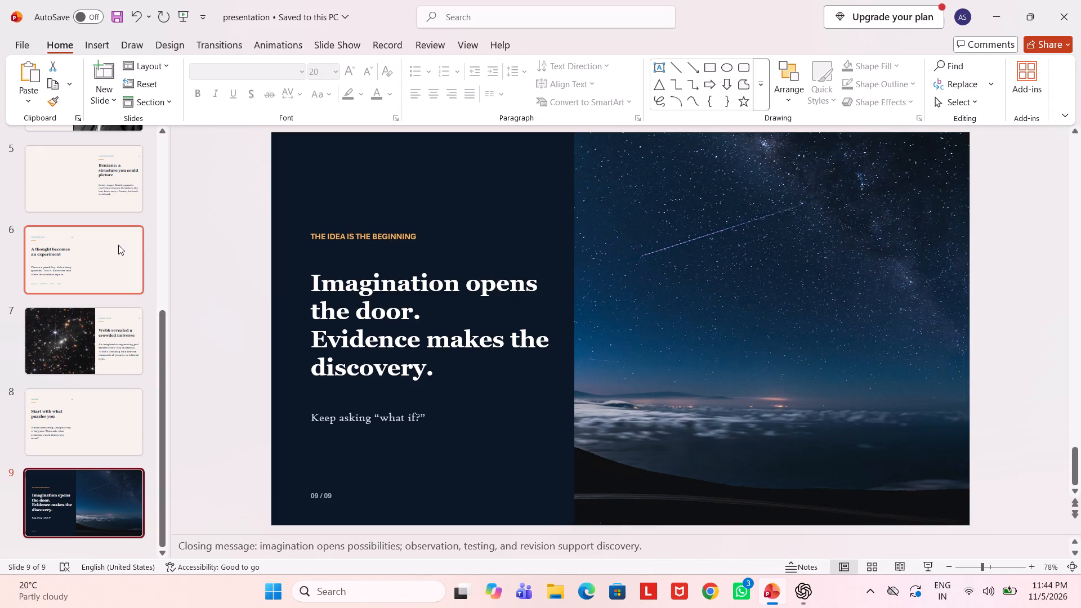
Look through the whole list of recent presentations available to open for the updated imagination deck.
left_click(23, 41)
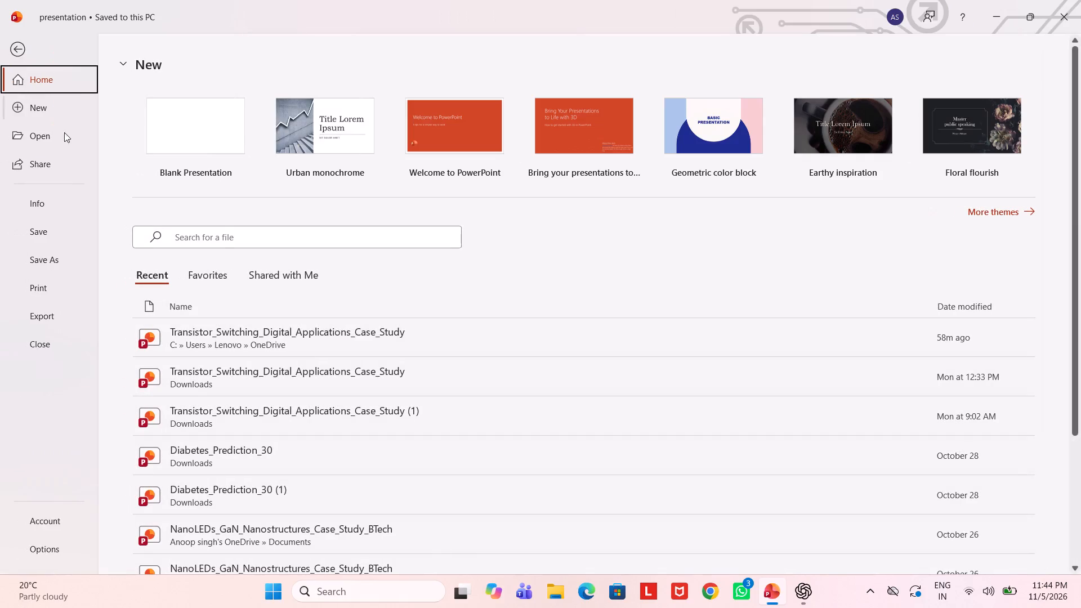
left_click(44, 132)
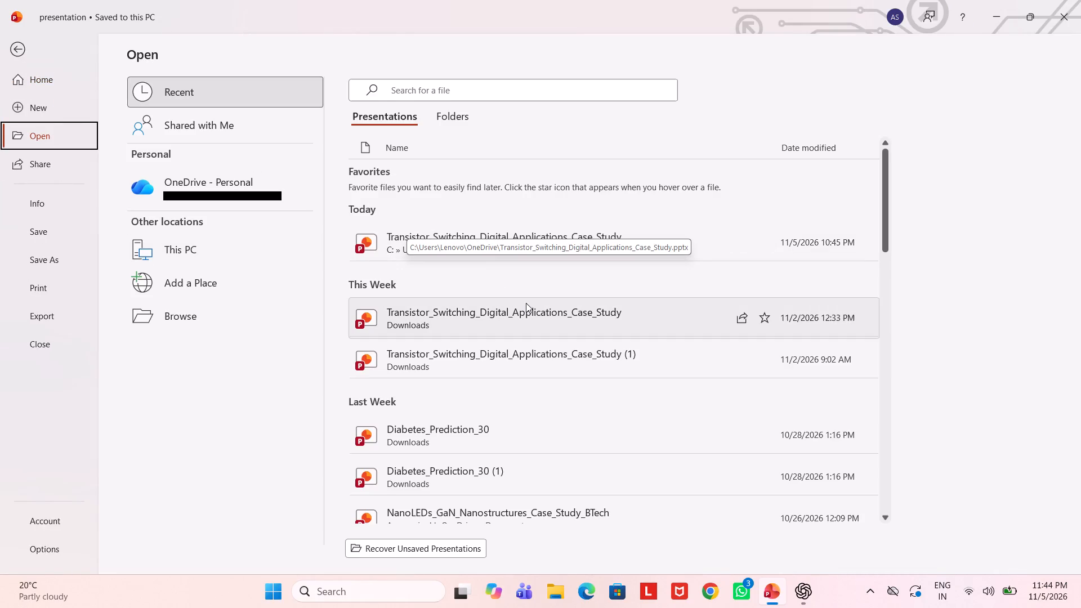
scroll(526, 303, "down", 1)
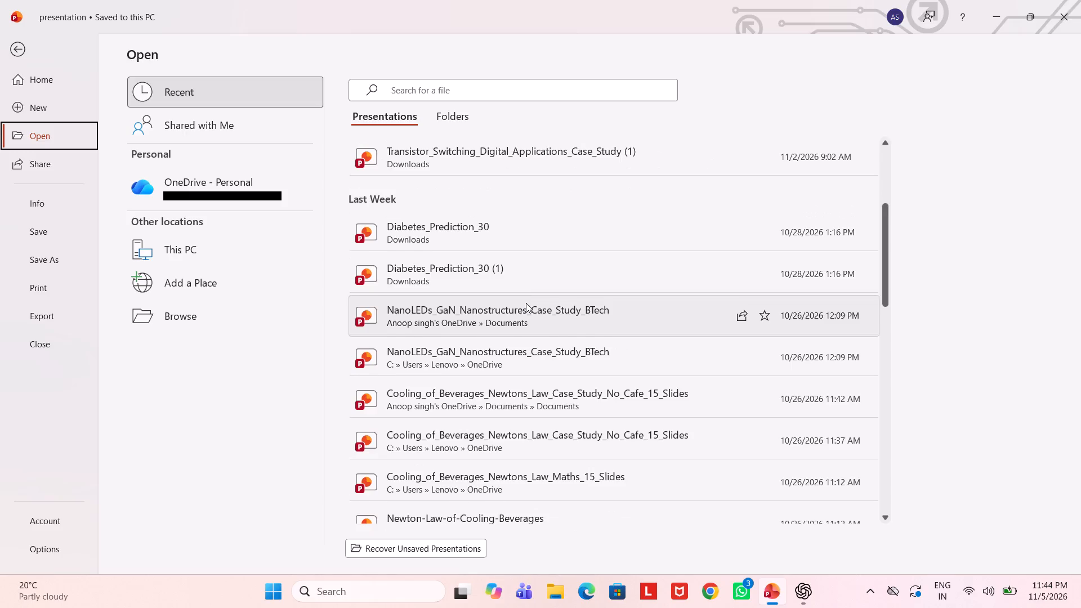
scroll(526, 303, "down", 2)
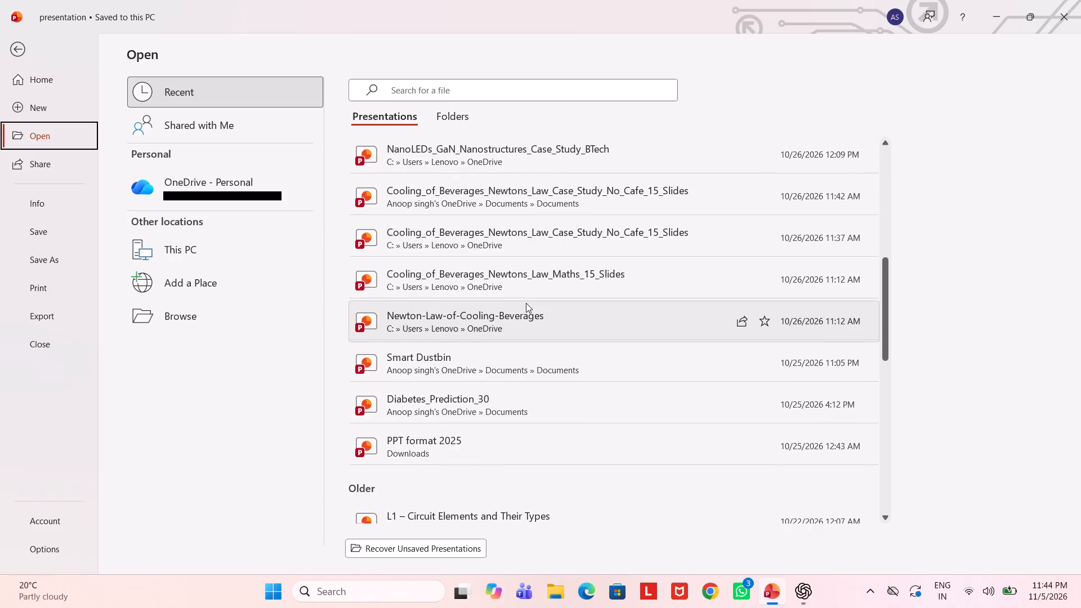
scroll(526, 297, "down", 1)
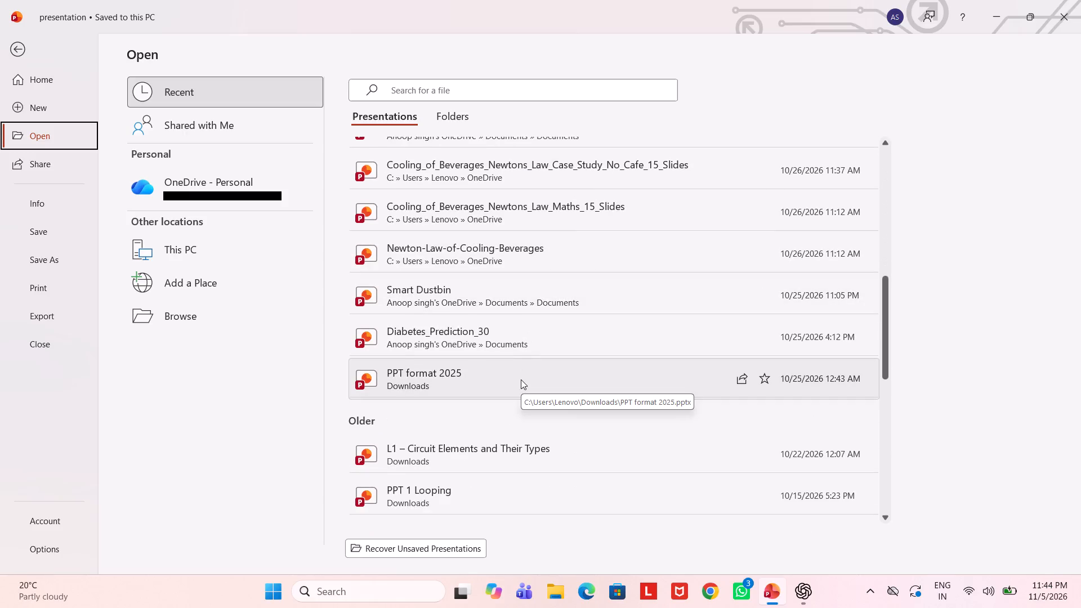
scroll(521, 379, "up", 1)
scroll(521, 379, "down", 1)
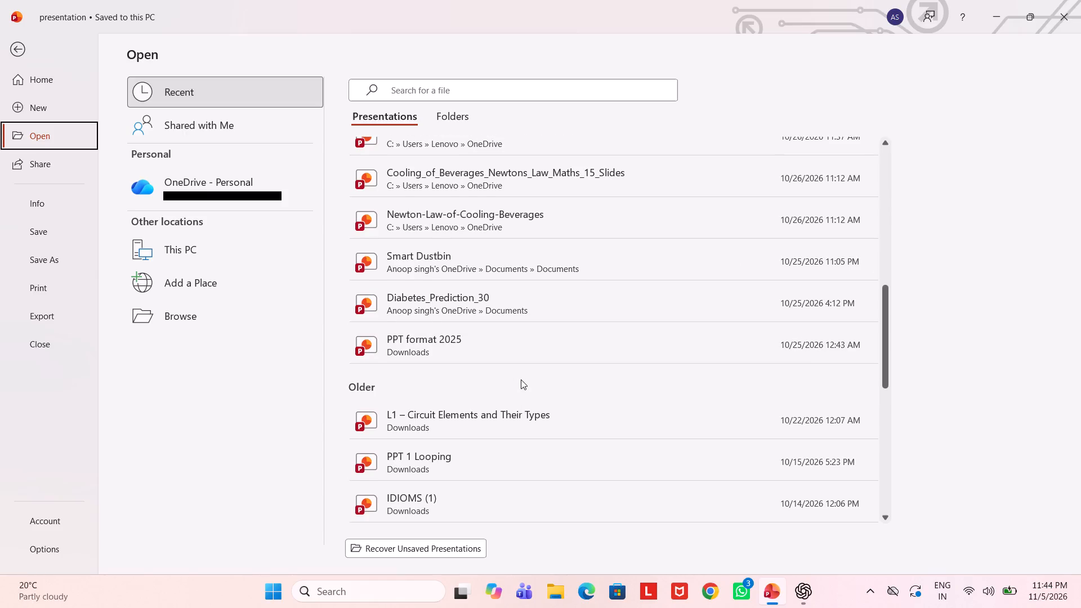
scroll(521, 379, "up", 1)
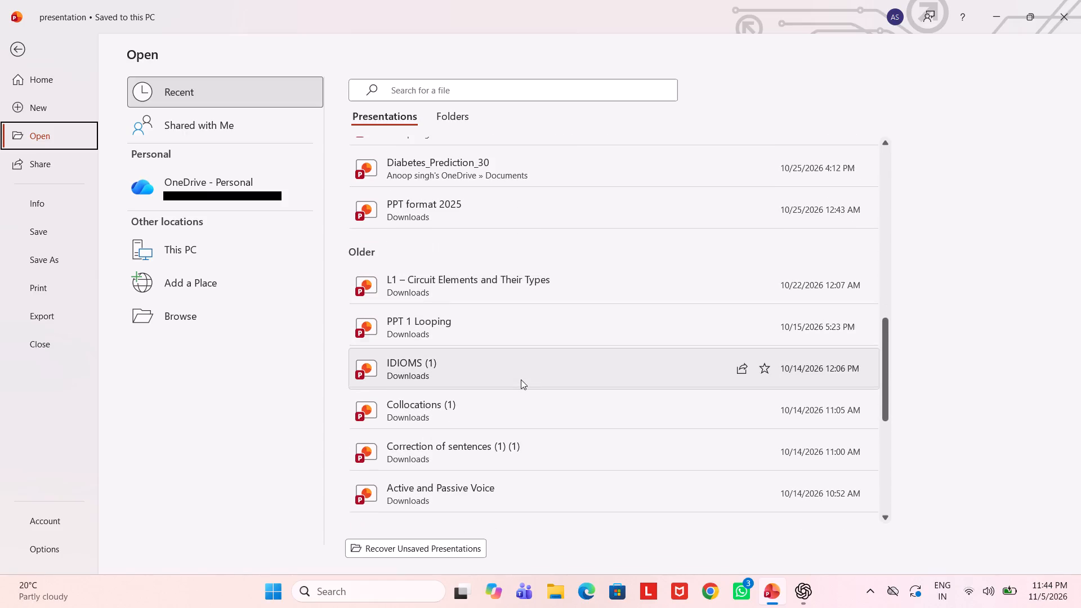
scroll(521, 379, "up", 1)
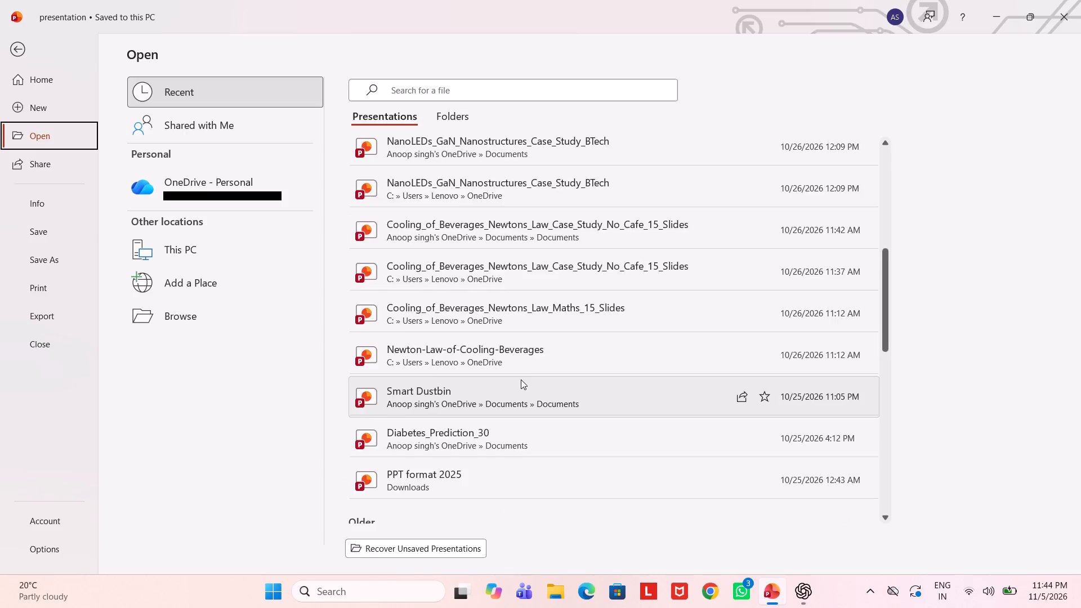
scroll(521, 379, "up", 7)
scroll(521, 379, "down", 2)
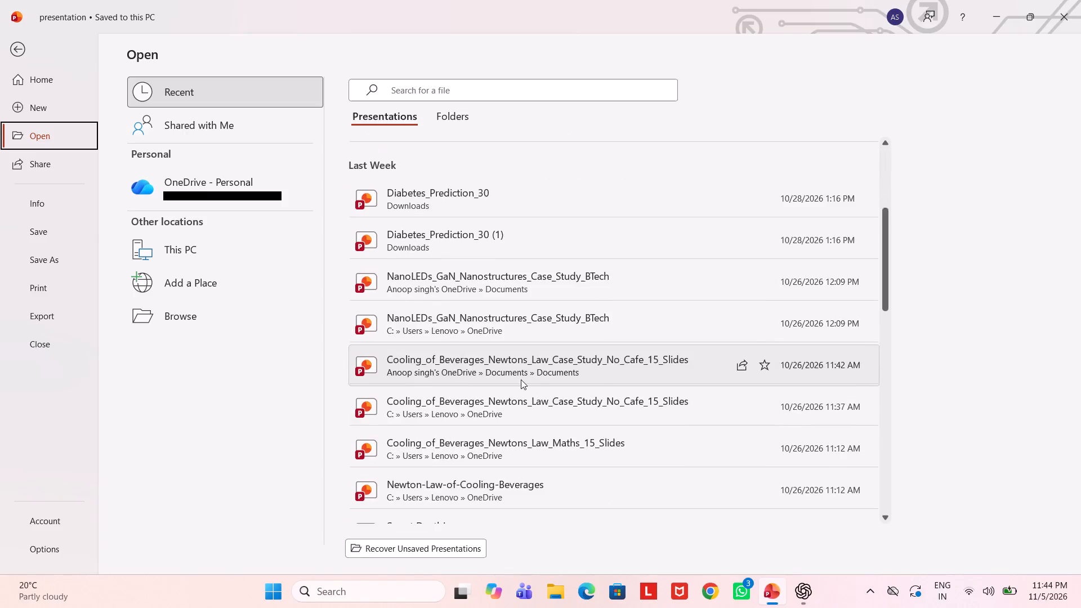
scroll(521, 379, "down", 6)
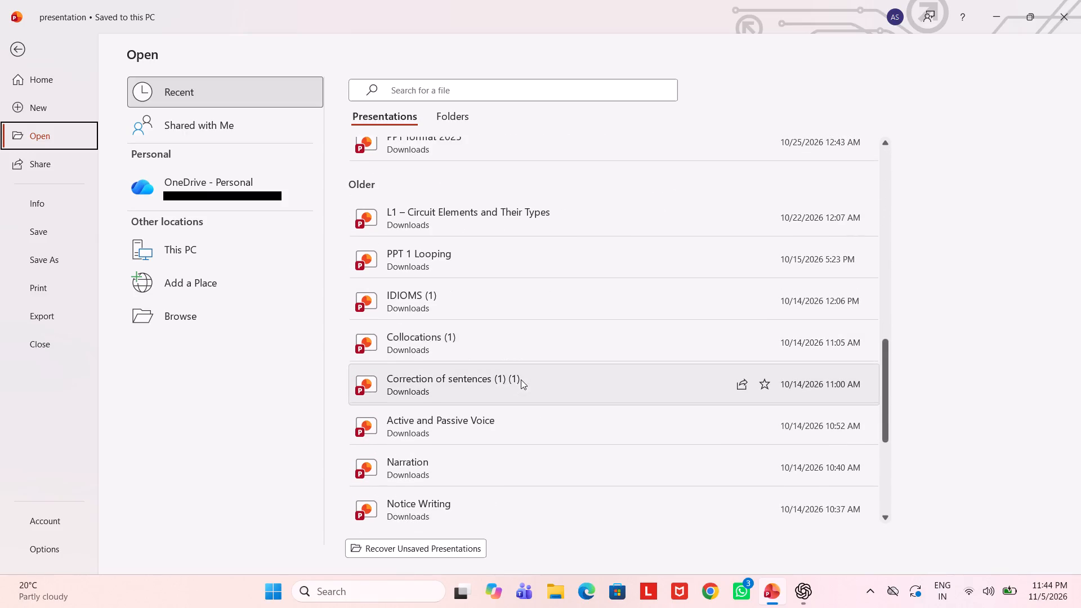
scroll(521, 379, "down", 3)
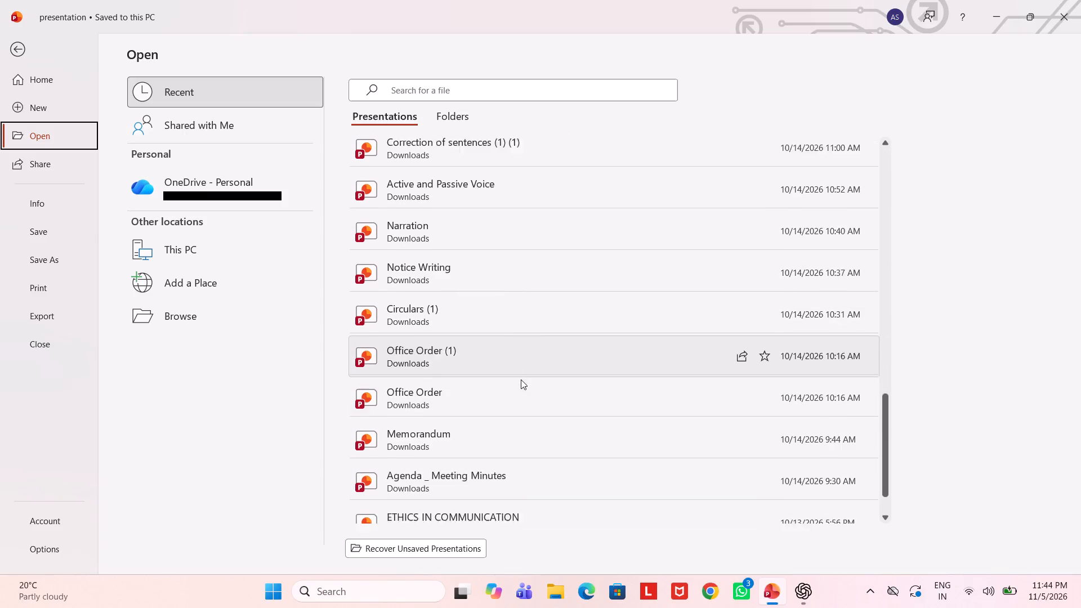
scroll(521, 379, "down", 3)
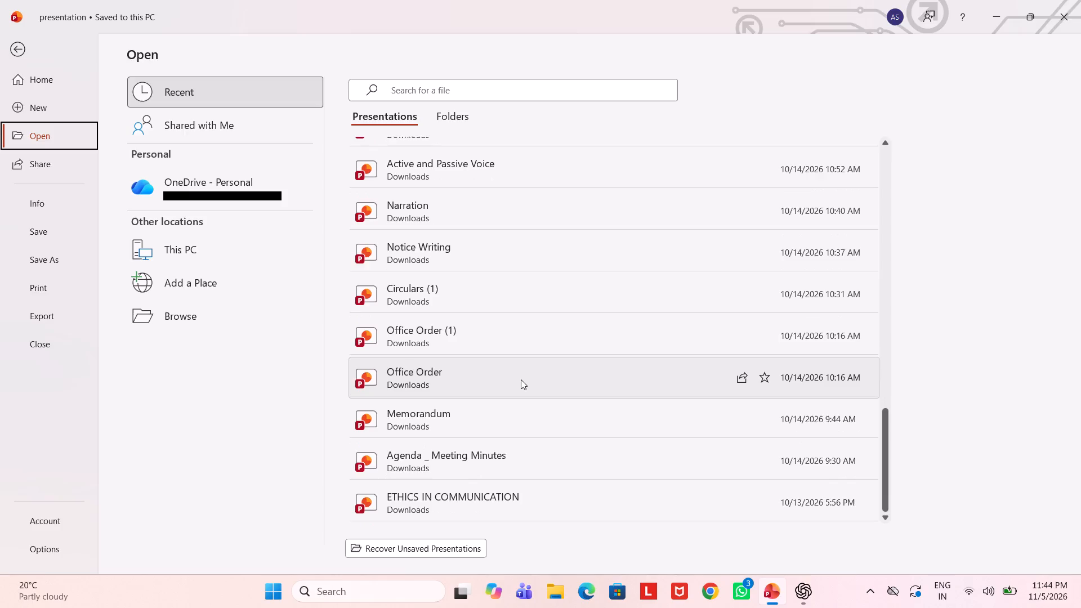
scroll(521, 379, "up", 1)
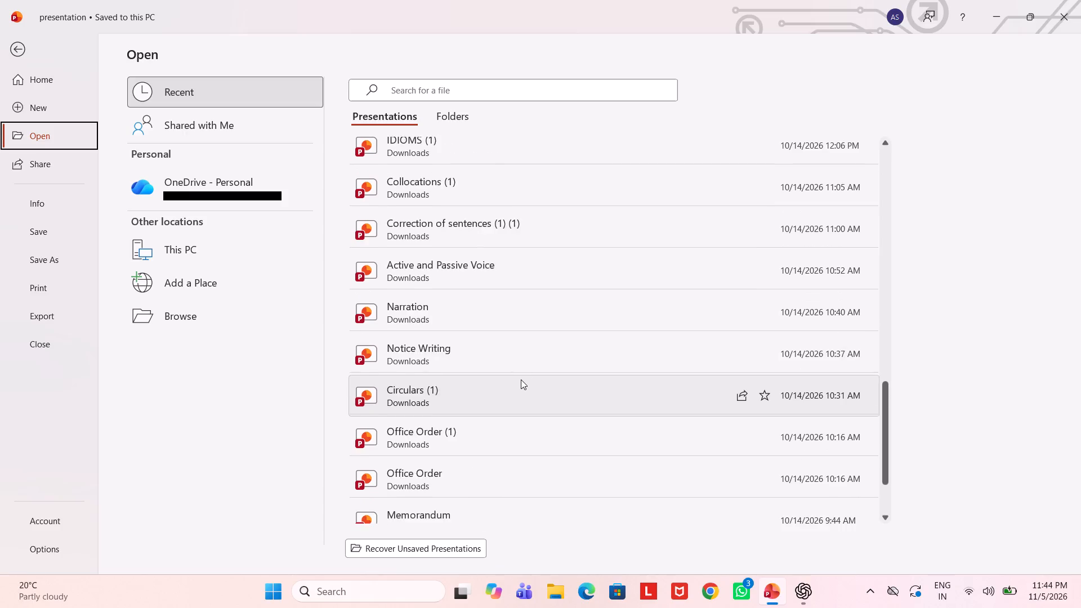
scroll(521, 379, "up", 5)
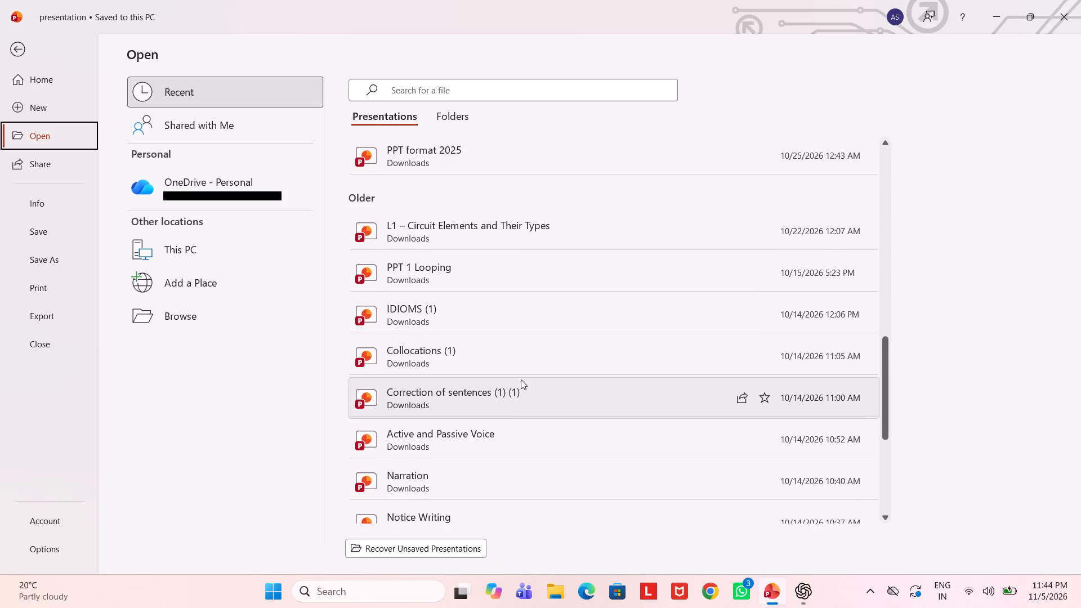
scroll(521, 379, "up", 3)
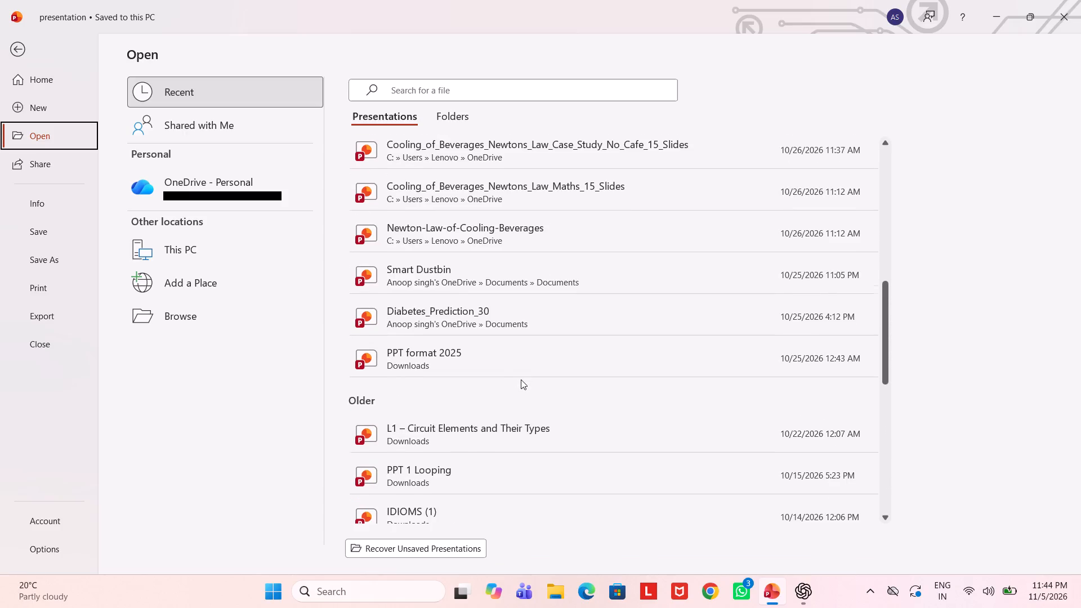
scroll(521, 379, "up", 1)
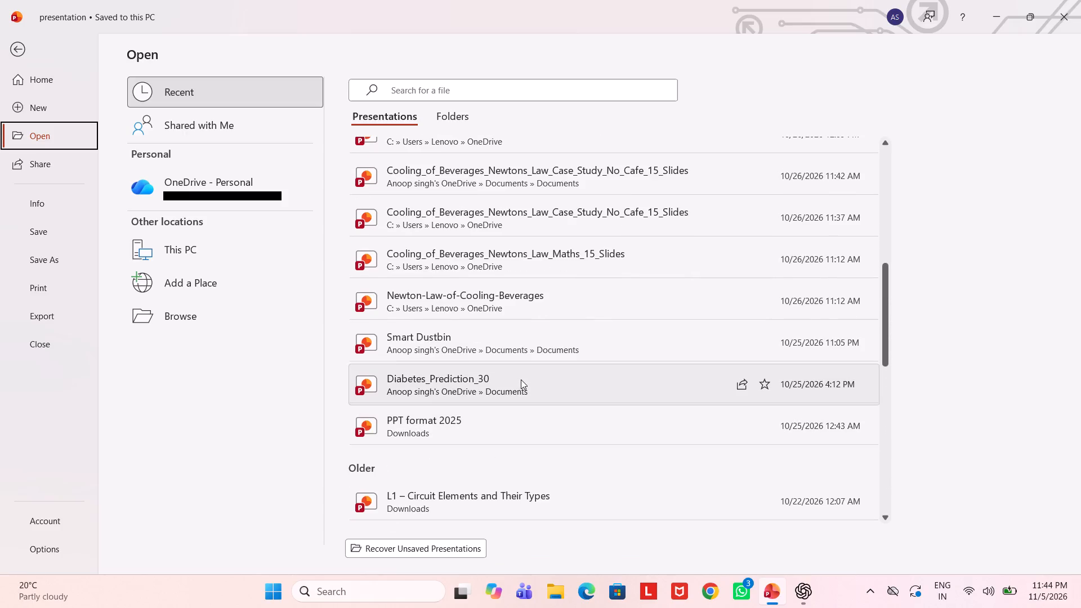
scroll(521, 379, "up", 1)
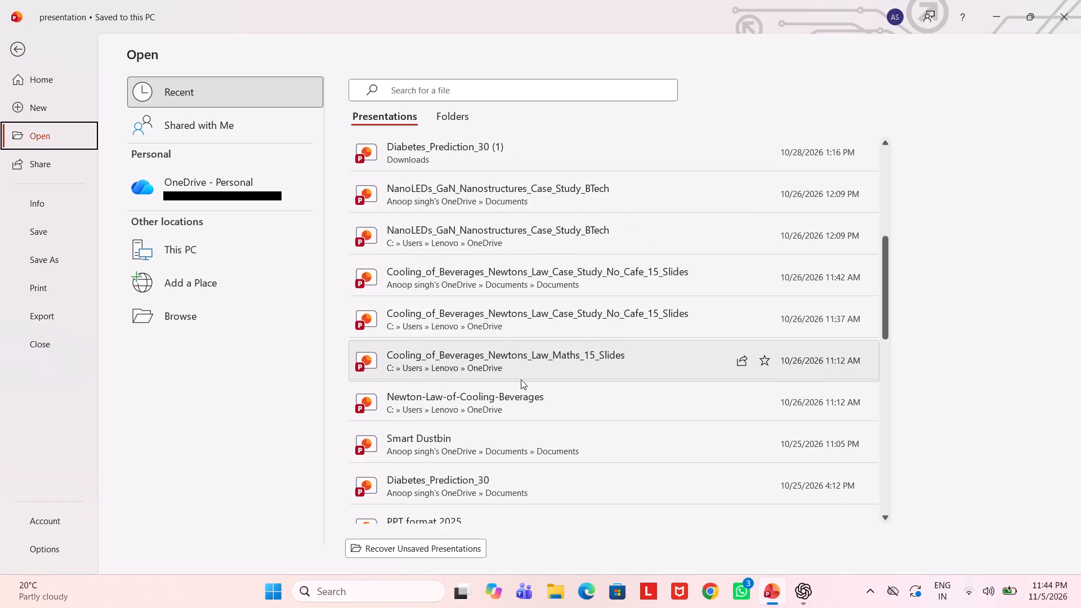
scroll(521, 379, "up", 2)
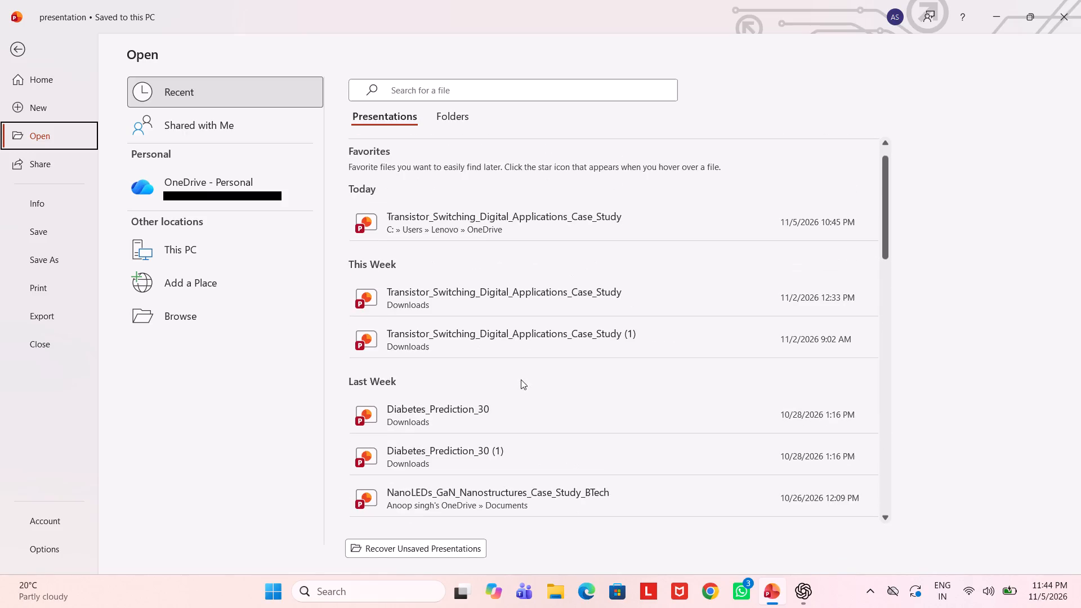
scroll(521, 379, "up", 4)
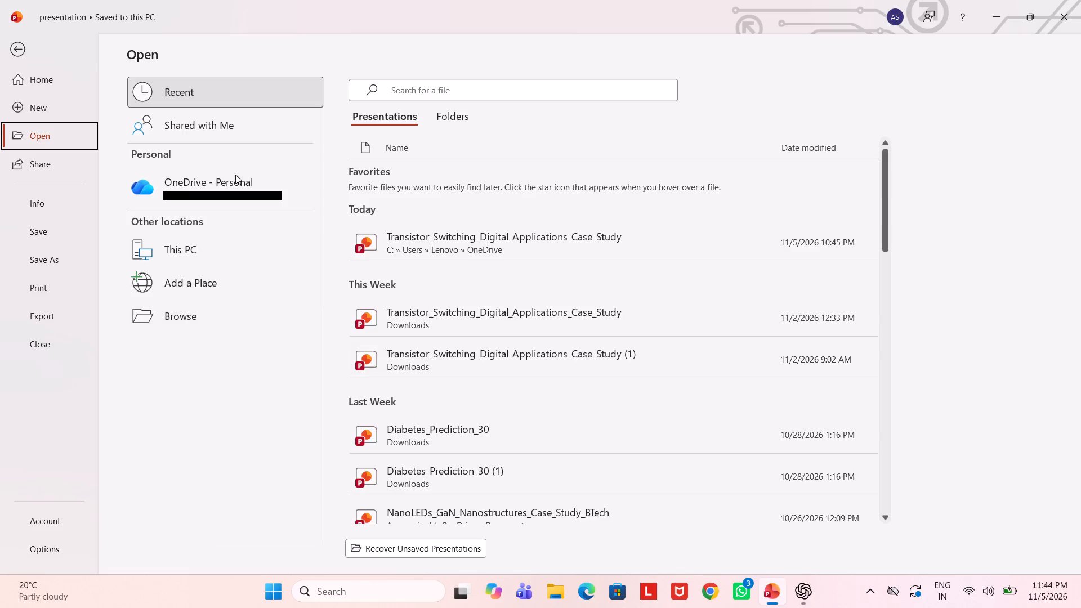
Look in the personal OneDrive's Documents folder for the updated presentation, and return to the current deck.
left_click(236, 189)
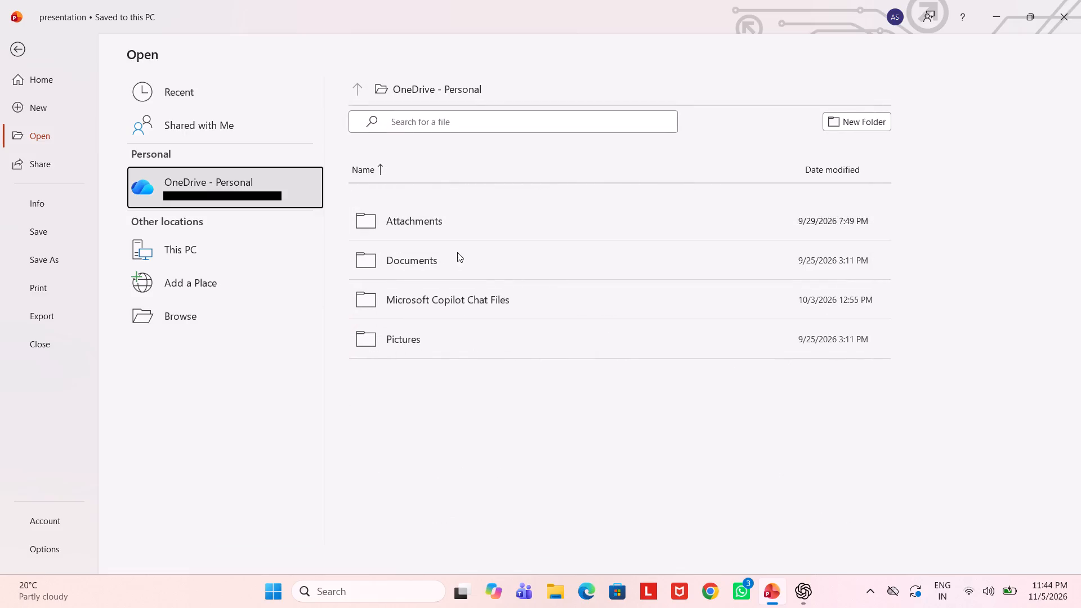
left_click(457, 258)
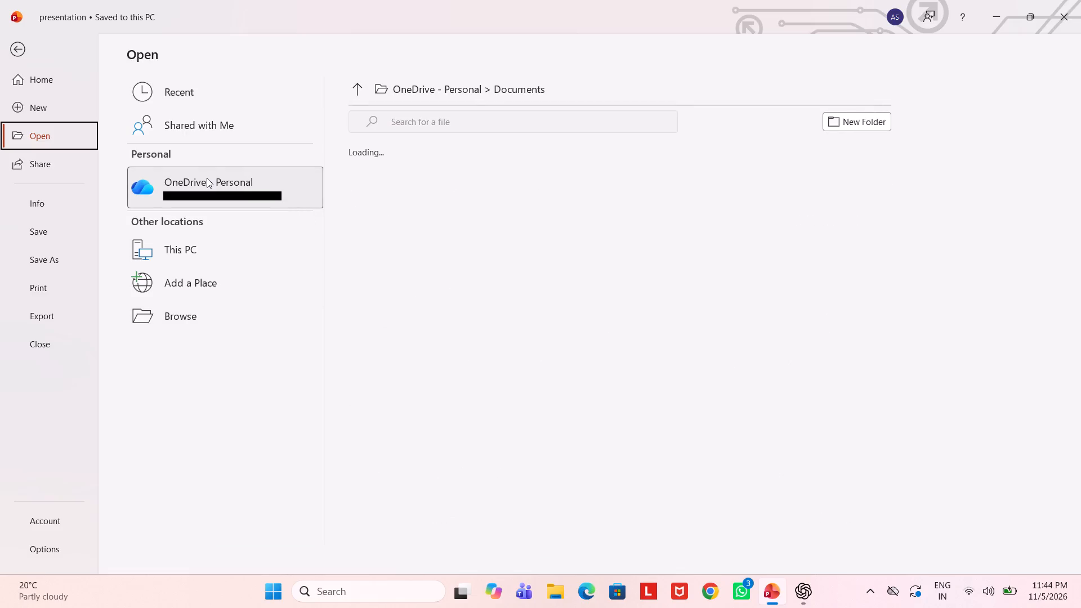
left_click(14, 47)
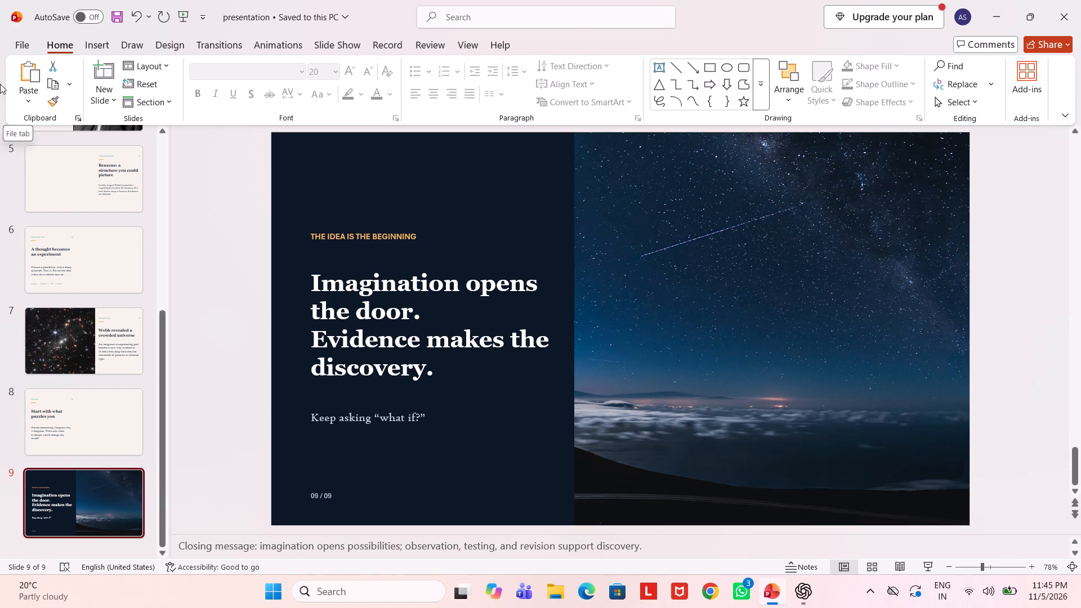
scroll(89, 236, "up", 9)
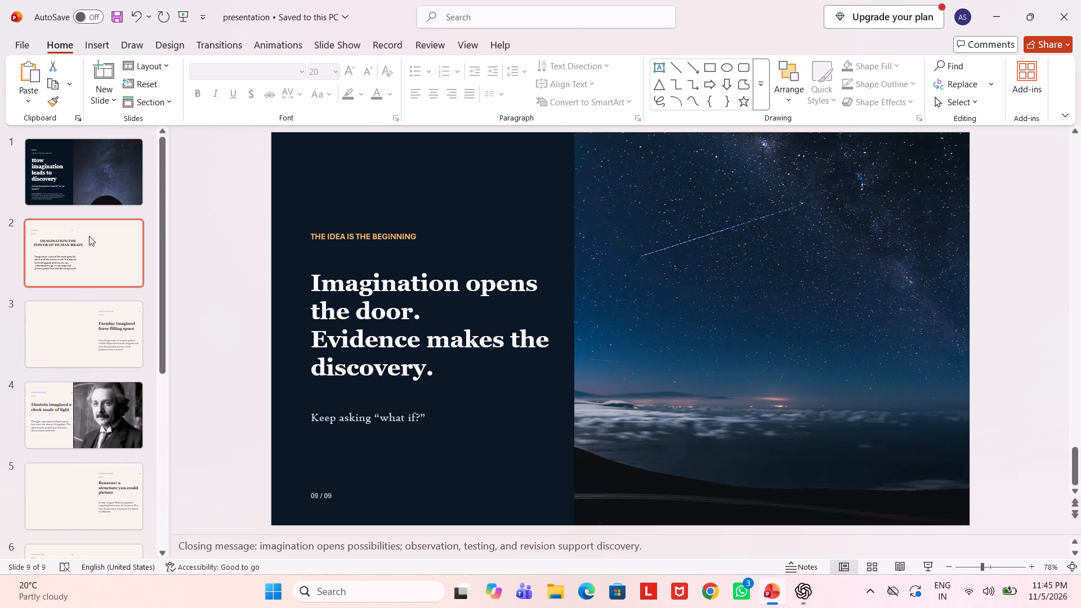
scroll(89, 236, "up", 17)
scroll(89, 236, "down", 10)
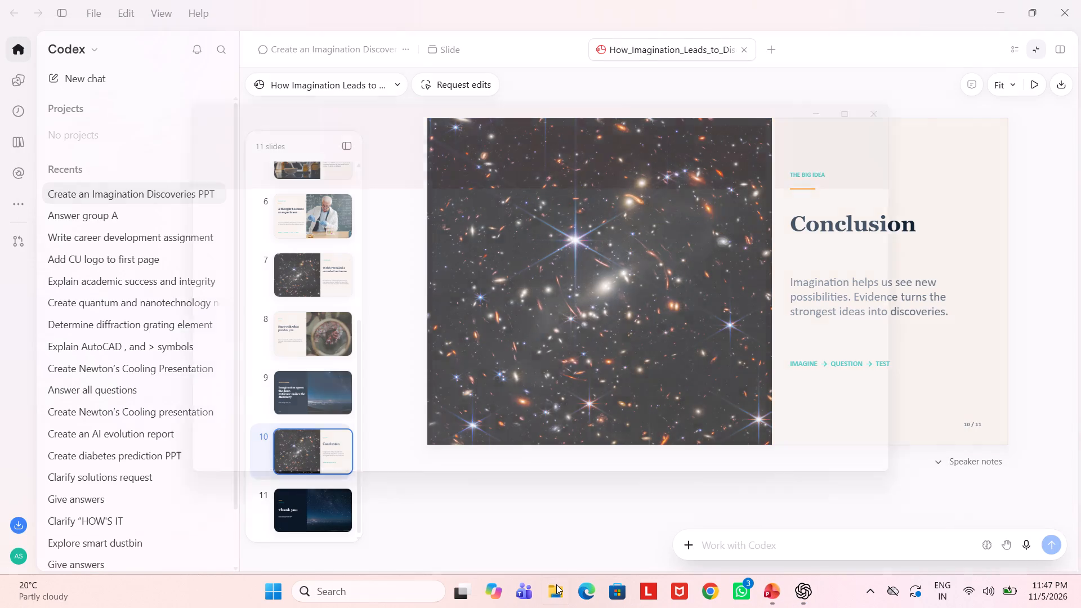
double_click(434, 432)
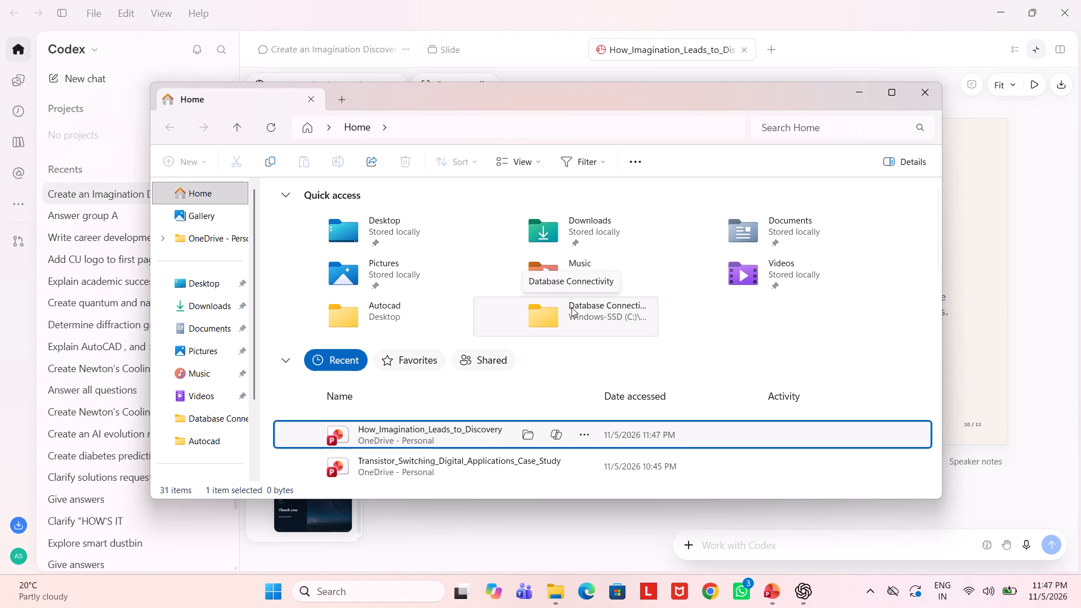
double_click(634, 436)
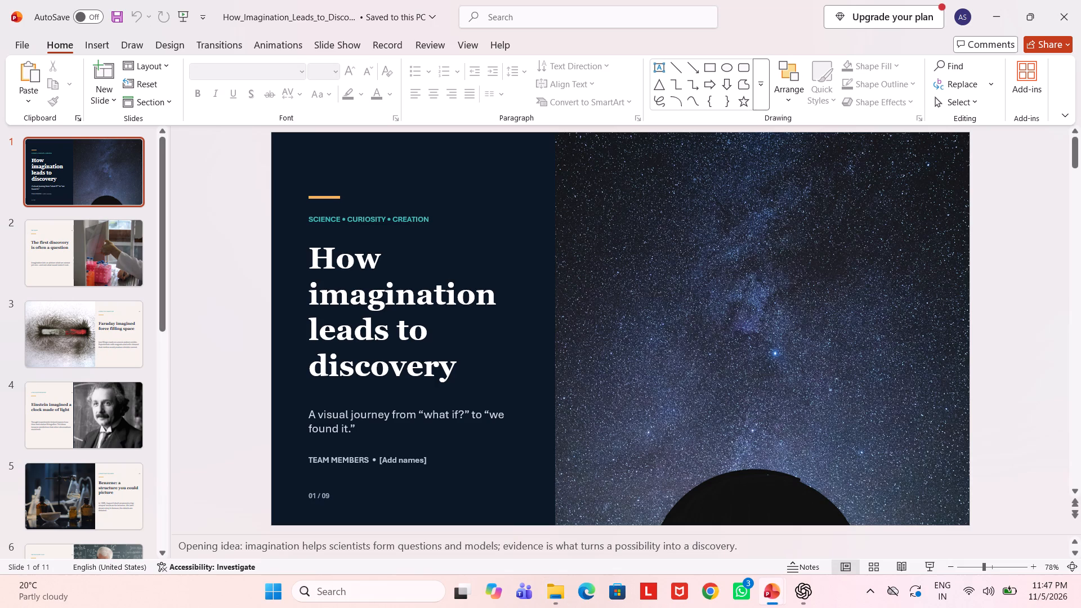
Go through the slides of the opened updated deck to its last slide.
key("Down")
key("Down")
key("Down")
key("Down")
key("Down")
key("Down")
key("Down")
key("Down")
key("Down")
key("Down")
key("Down")
key("Down")
key("Down")
key("Down")
key("Down")
key("Down")
key("Down")
key("Down")
key("Down")
key("Down")
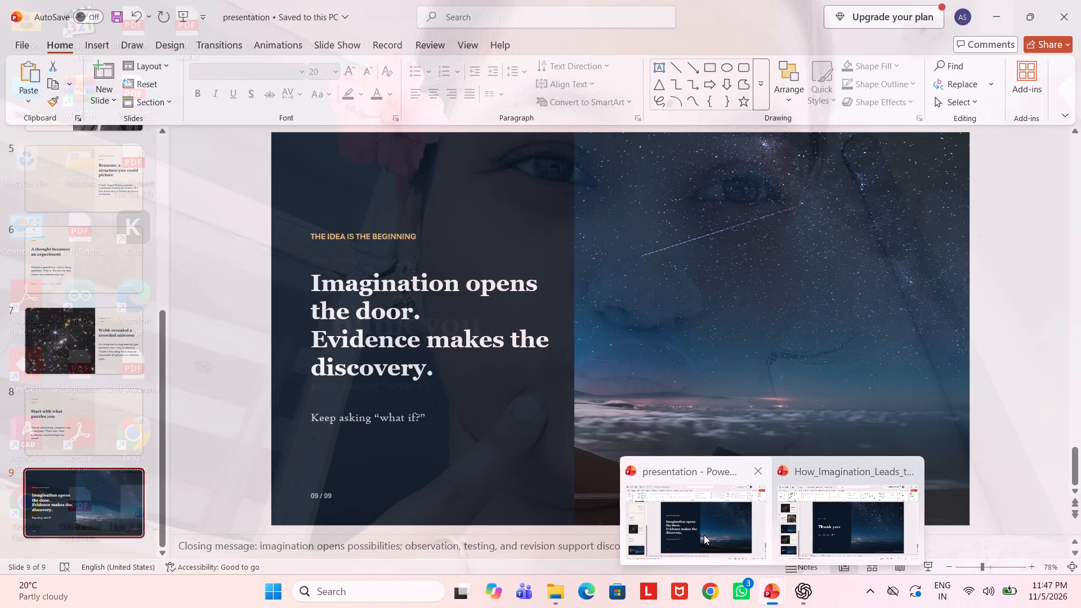
Switch to the existing deck named presentation and turn on AutoSave by uploading it to OneDrive - Personal.
left_click(704, 535)
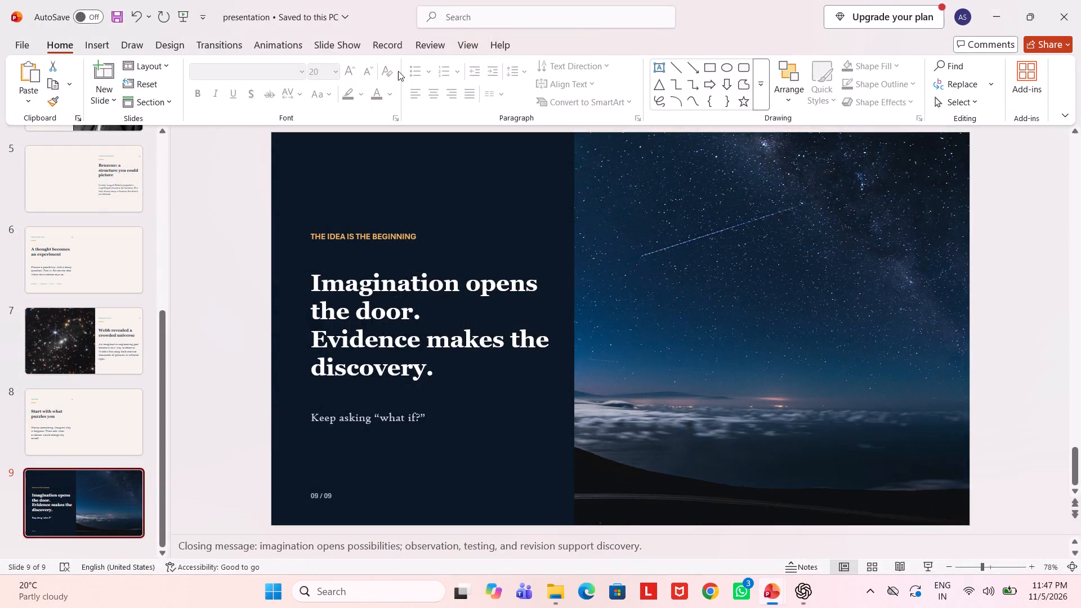
left_click(81, 13)
left_click(463, 225)
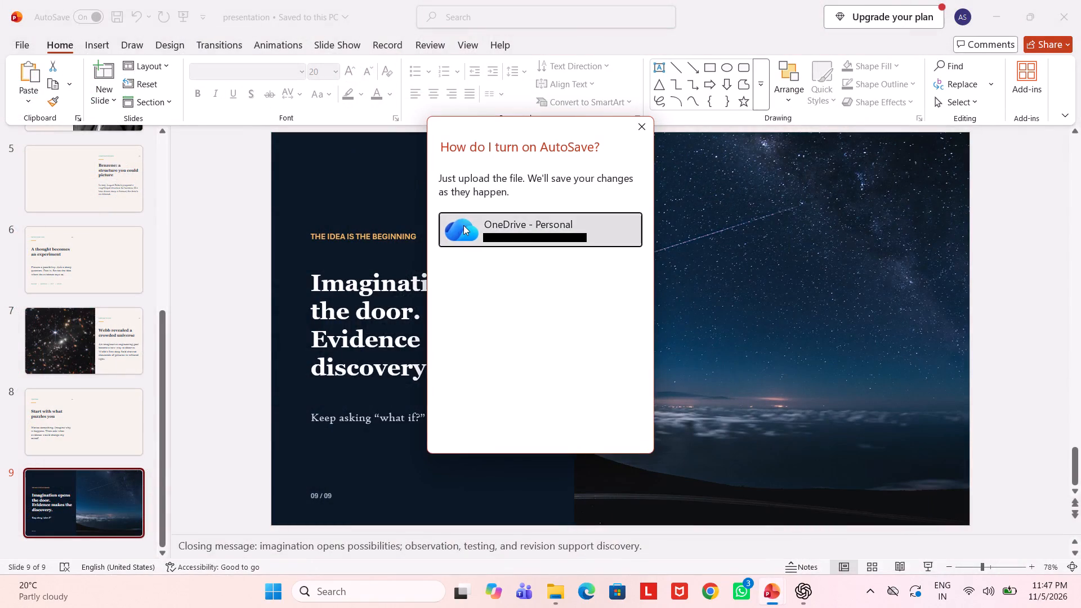
double_click(463, 225)
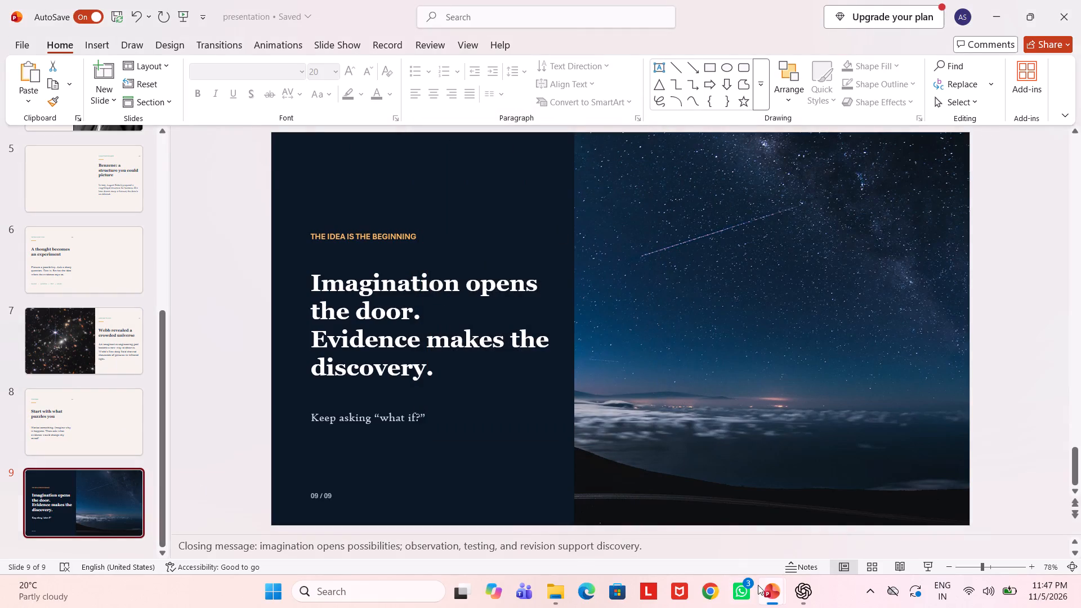
In the How_Imagination_Leads_to_Discovery deck, duplicate the Conclusion slide and cut the duplicate.
left_click(830, 542)
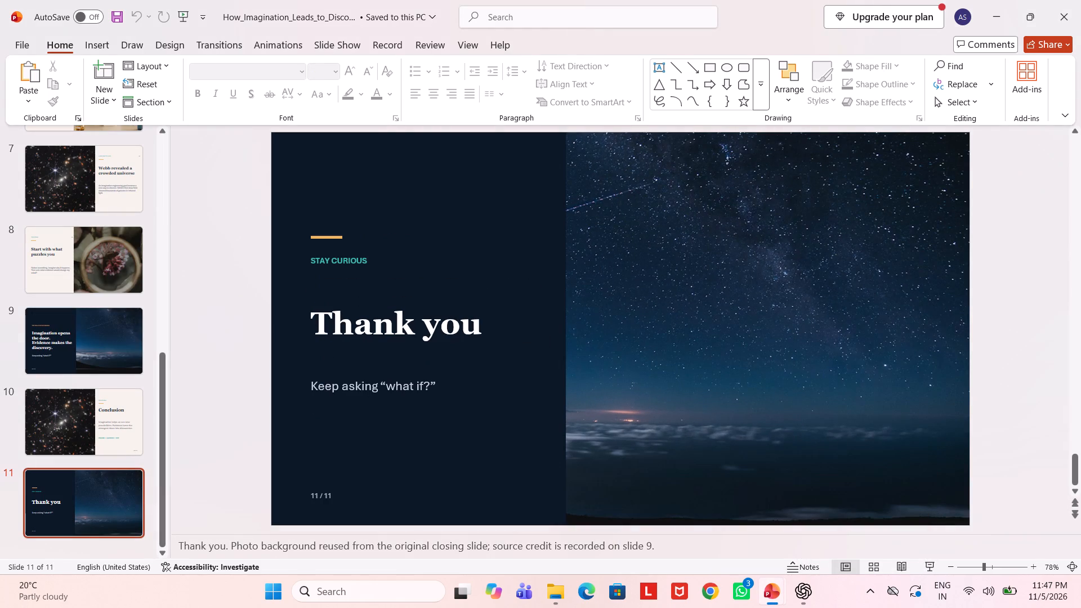
left_click(47, 499)
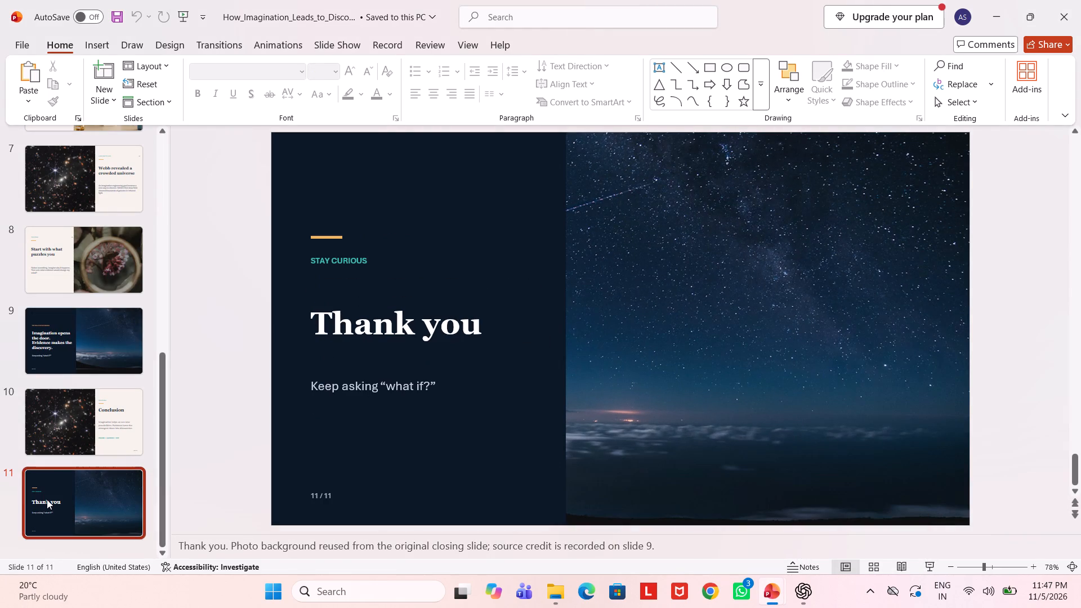
left_click(62, 442)
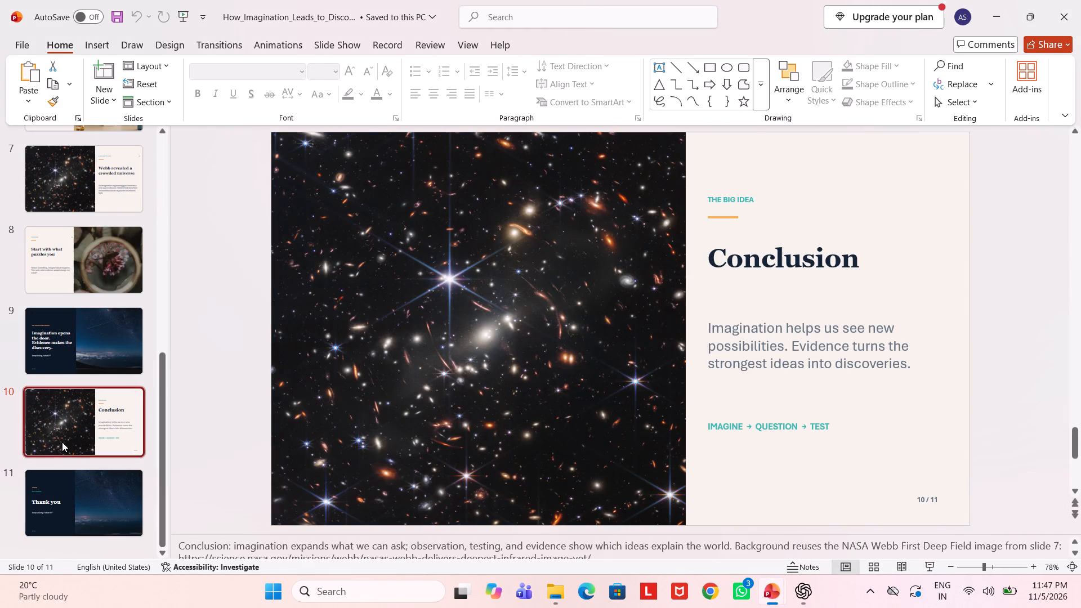
right_click(62, 442)
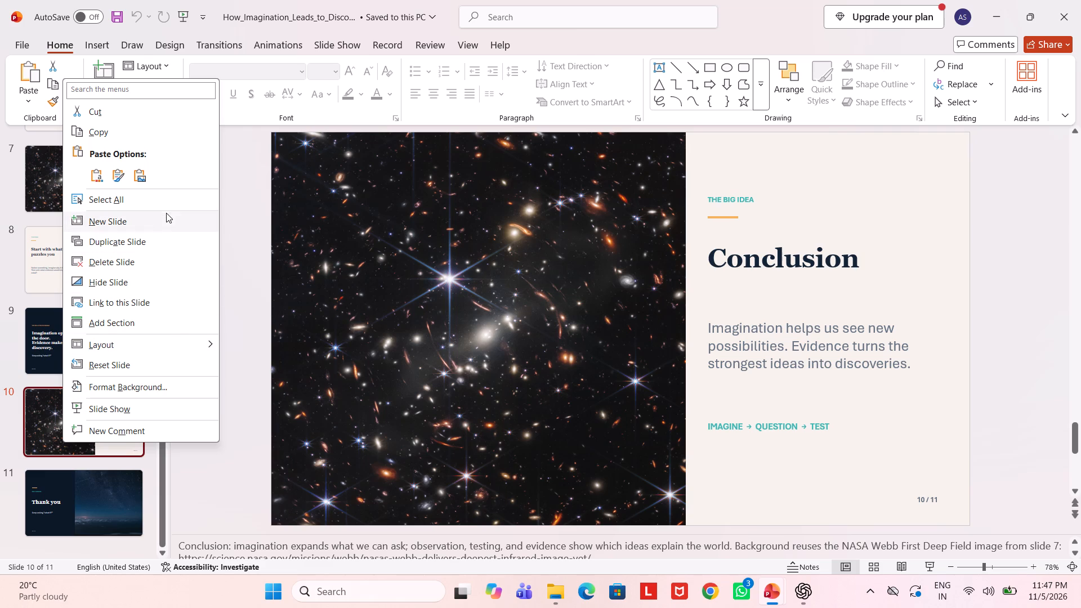
left_click(160, 246)
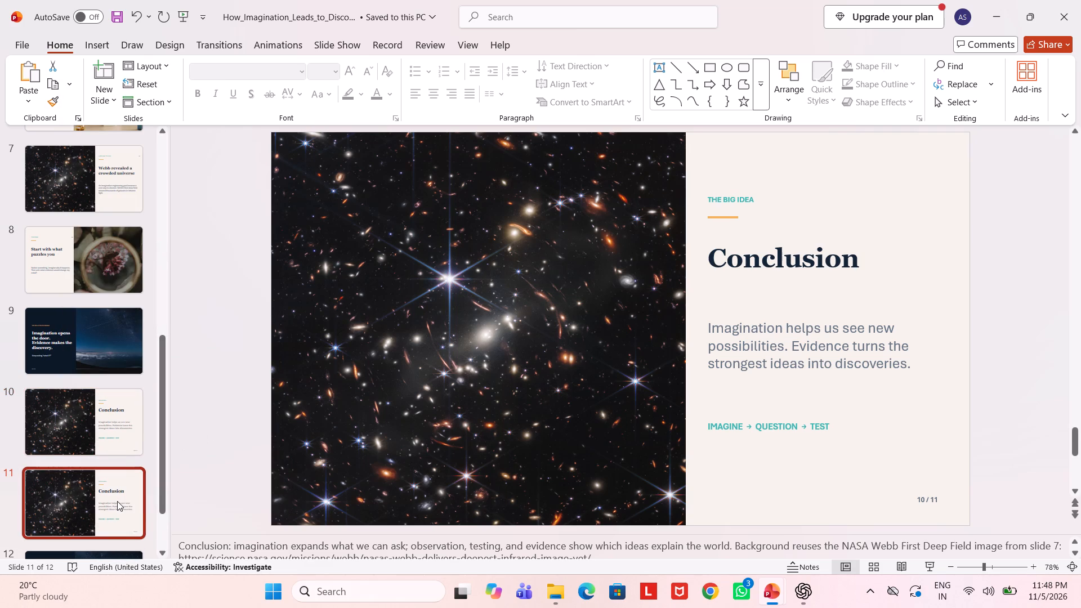
right_click(117, 501)
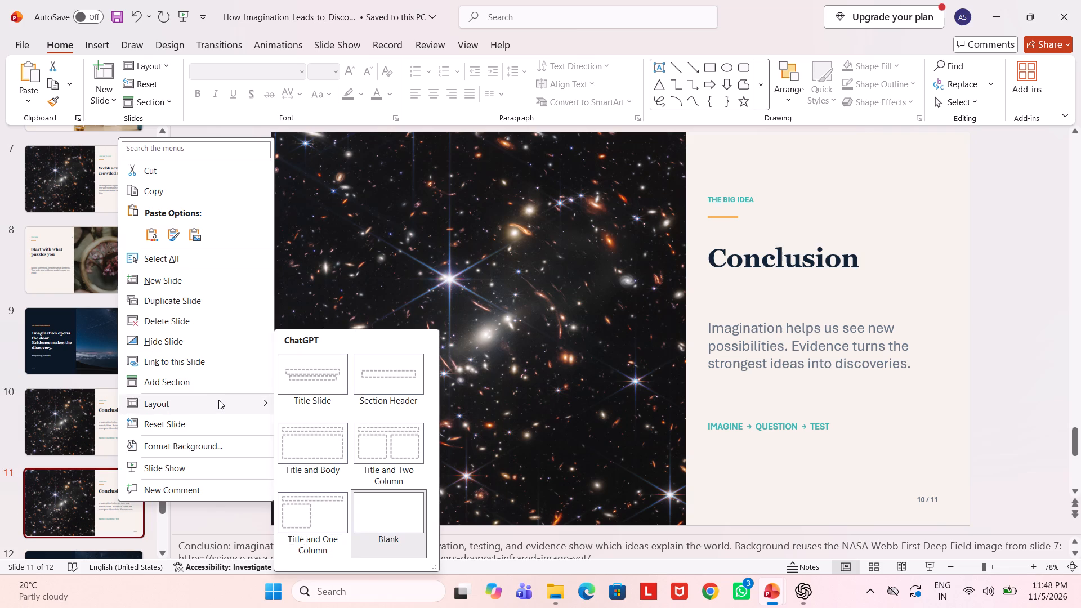
left_click(194, 173)
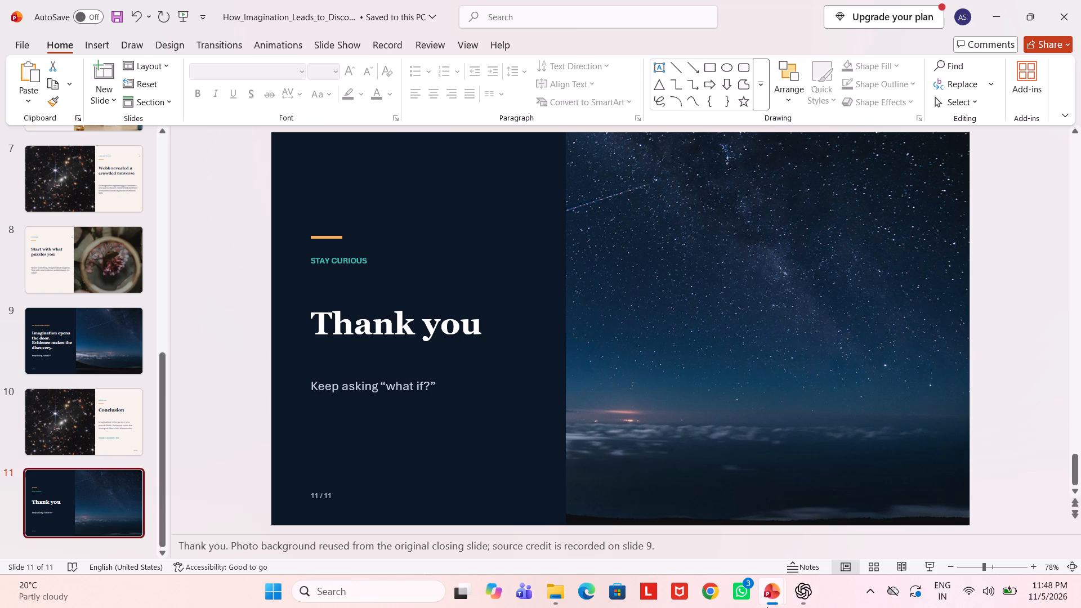
Switch from the How_Imagination_Leads_to_Discovery deck to the deck named presentation, at its last slide.
left_click(705, 522)
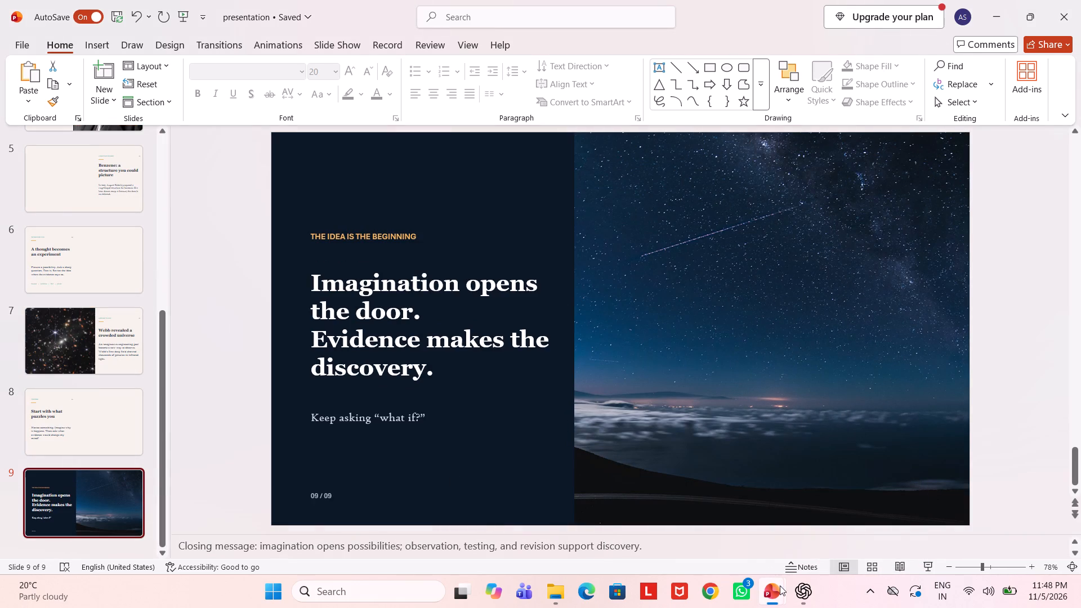
left_click(852, 529)
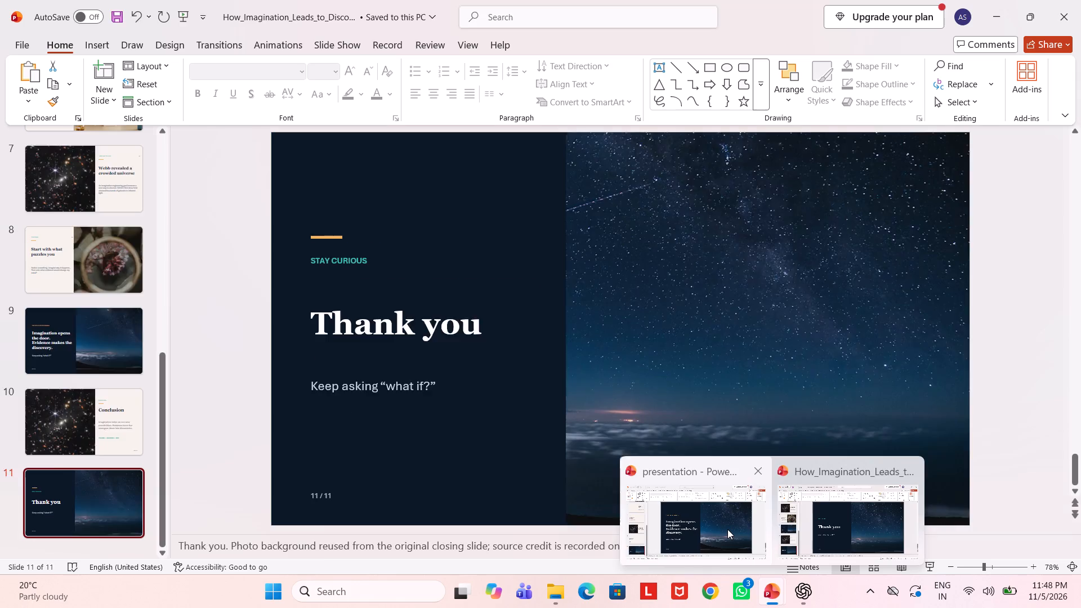
left_click(727, 529)
left_click(157, 461)
left_click_drag(157, 461, 168, 508)
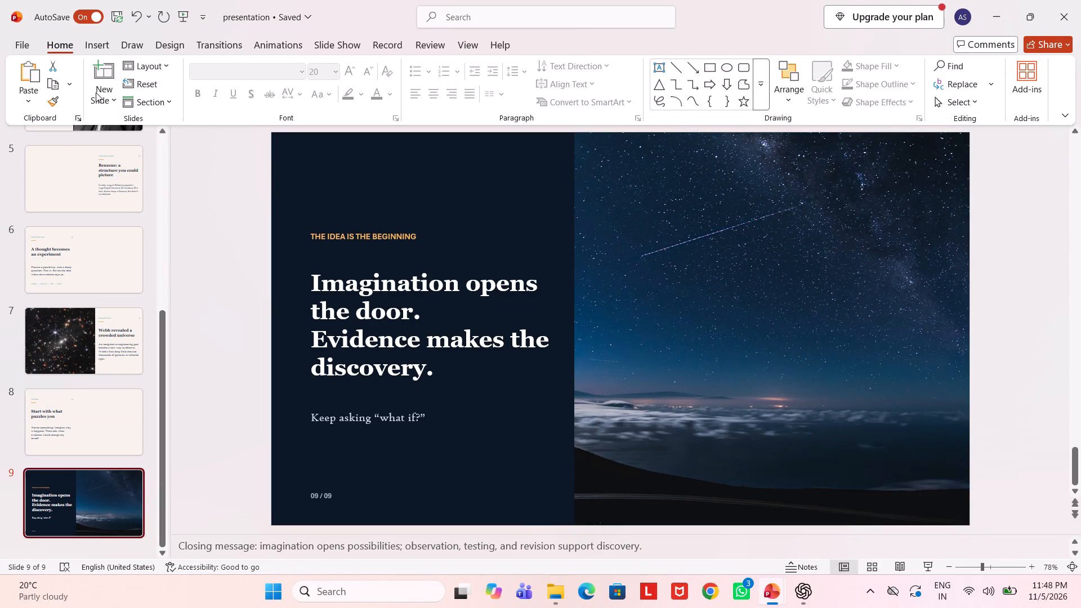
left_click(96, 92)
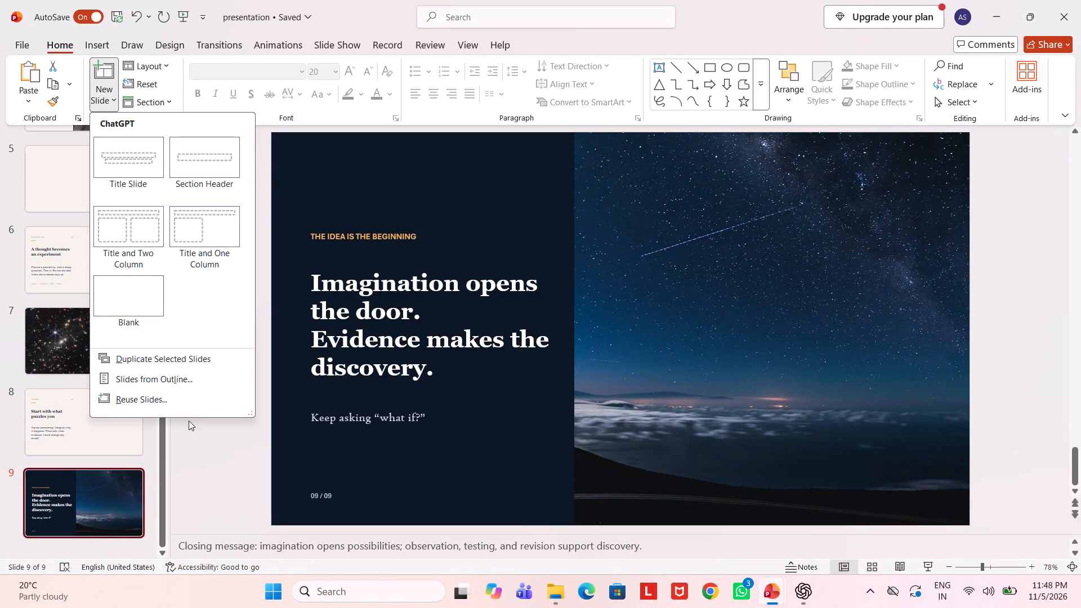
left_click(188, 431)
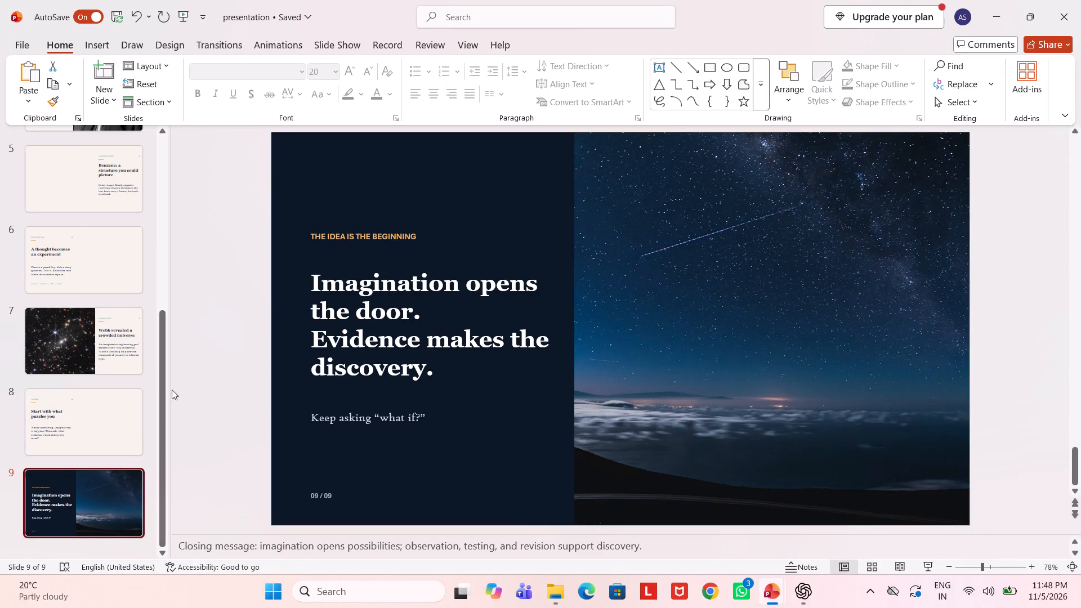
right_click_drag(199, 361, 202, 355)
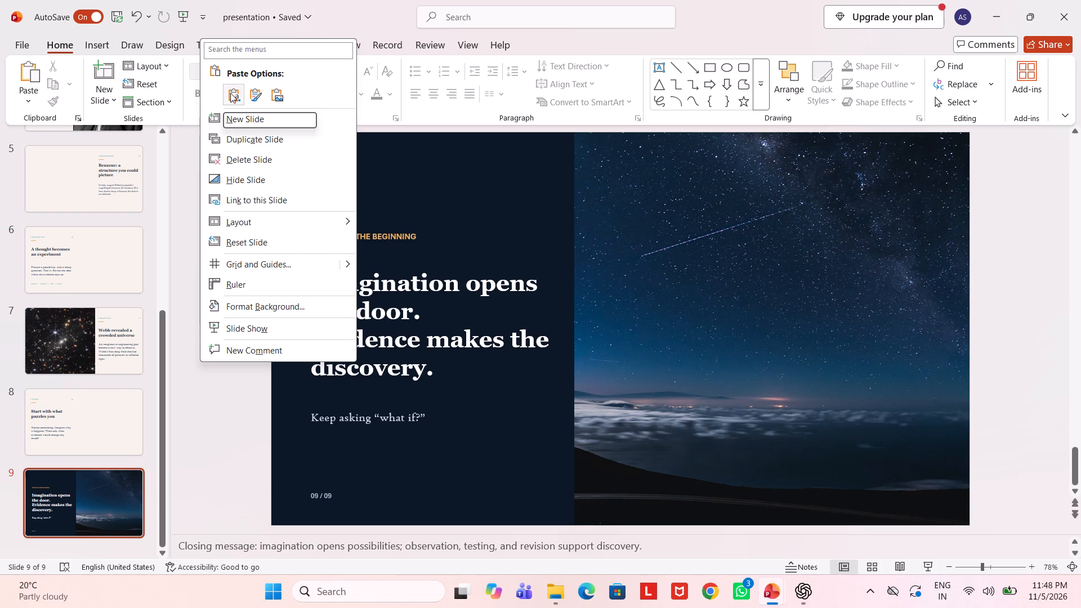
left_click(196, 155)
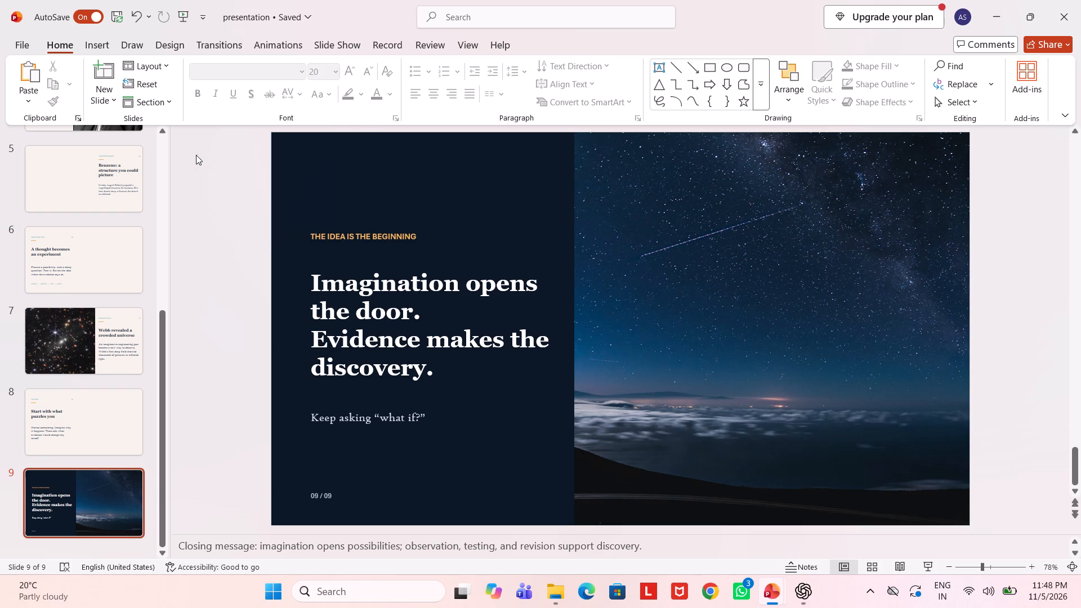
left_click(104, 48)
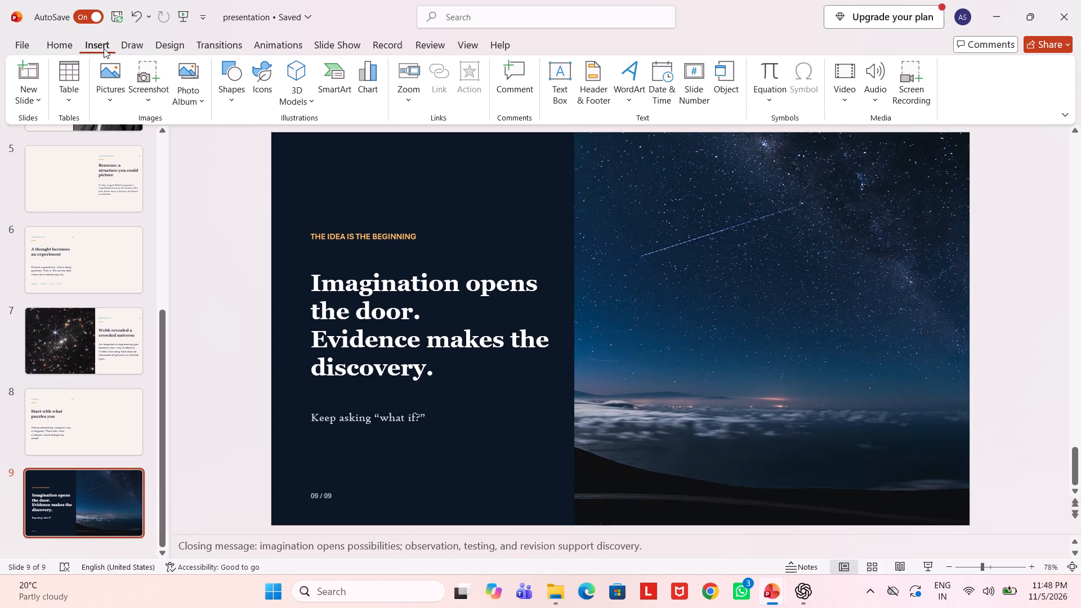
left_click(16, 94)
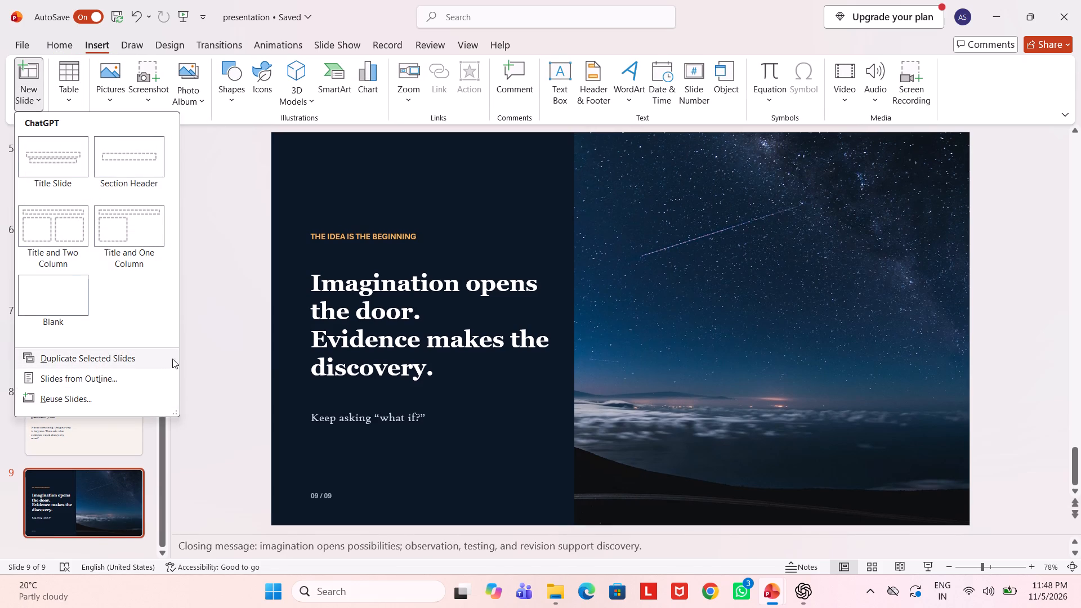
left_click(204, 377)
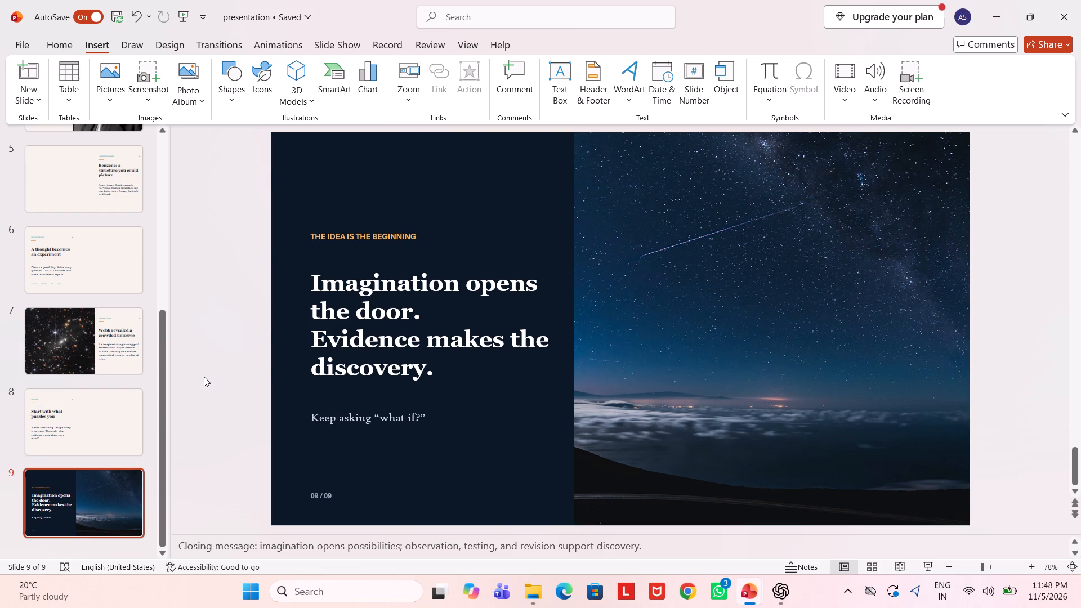
Paste the cut Conclusion slide after slide 9 of the presentation deck.
key("ctrl+v")
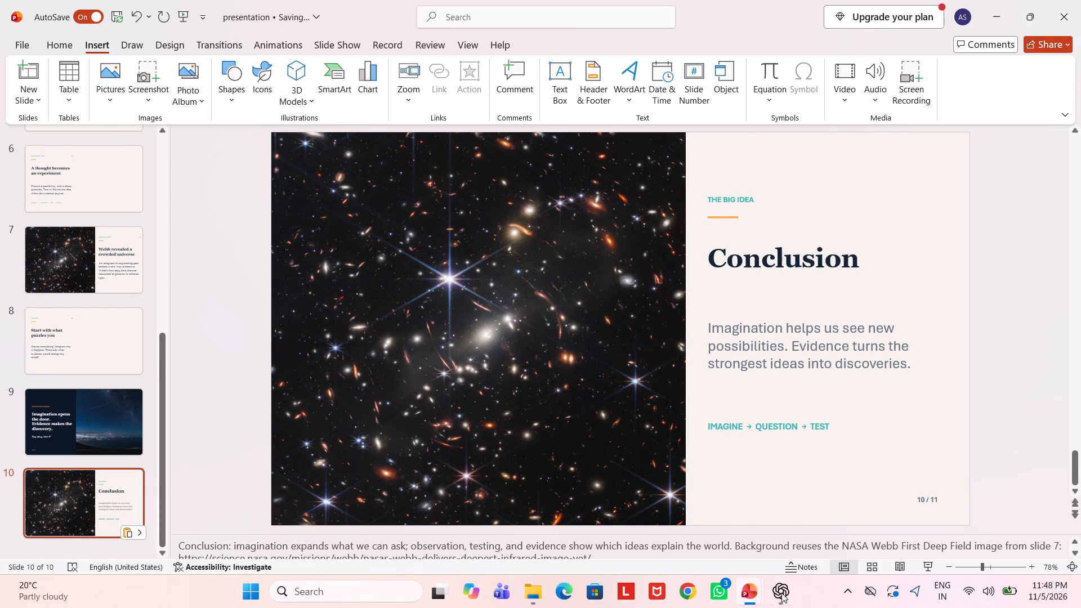
Cut the Thank you slide from the How_Imagination_Leads_to_Discovery deck and paste it after the Conclusion slide in the presentation deck.
left_click(722, 546)
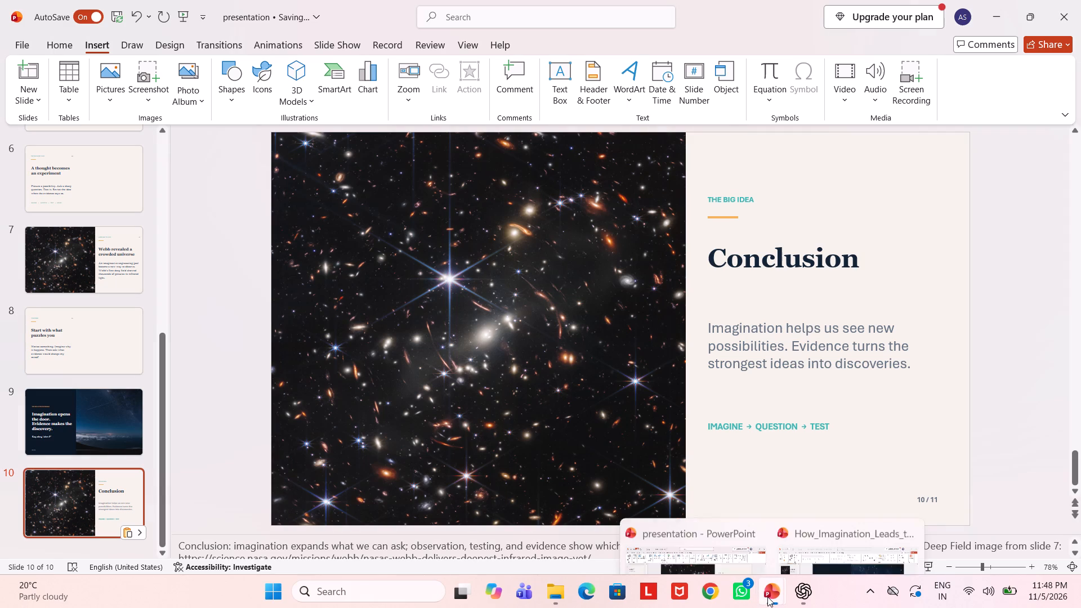
left_click(825, 526)
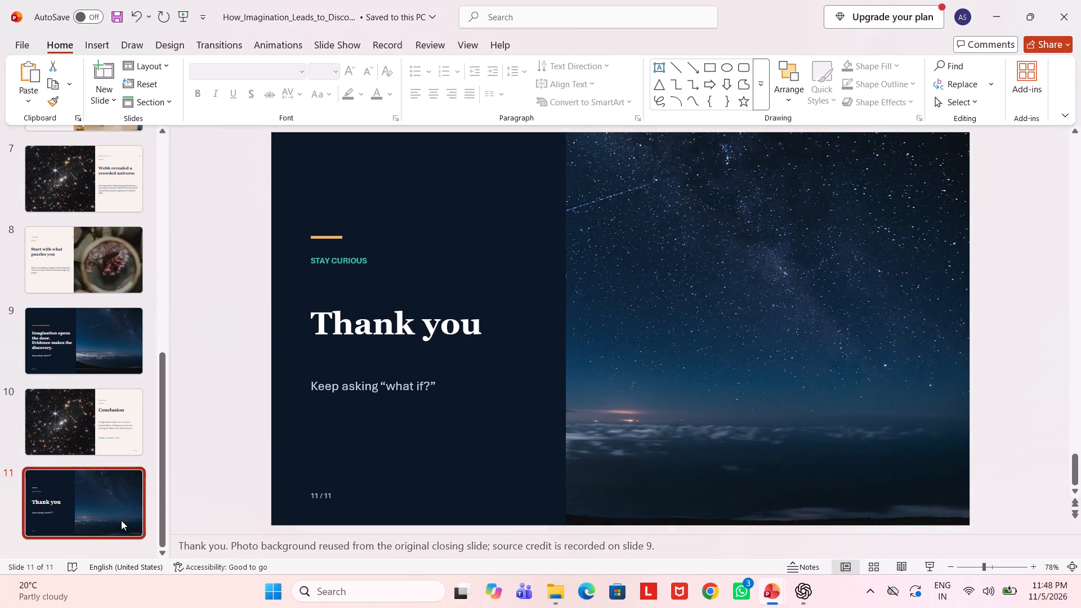
right_click(121, 520)
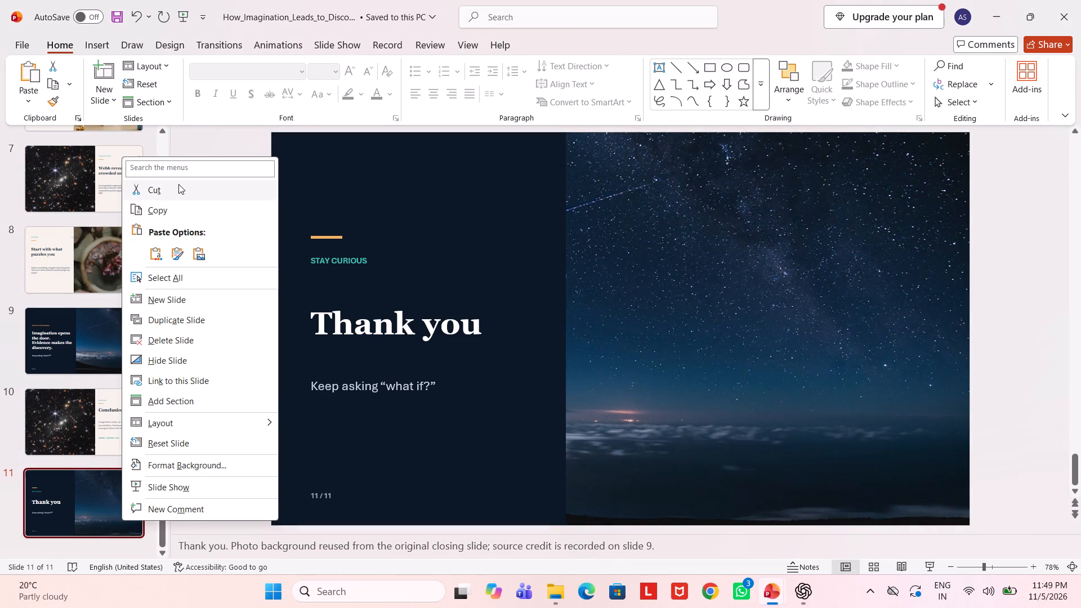
left_click(178, 184)
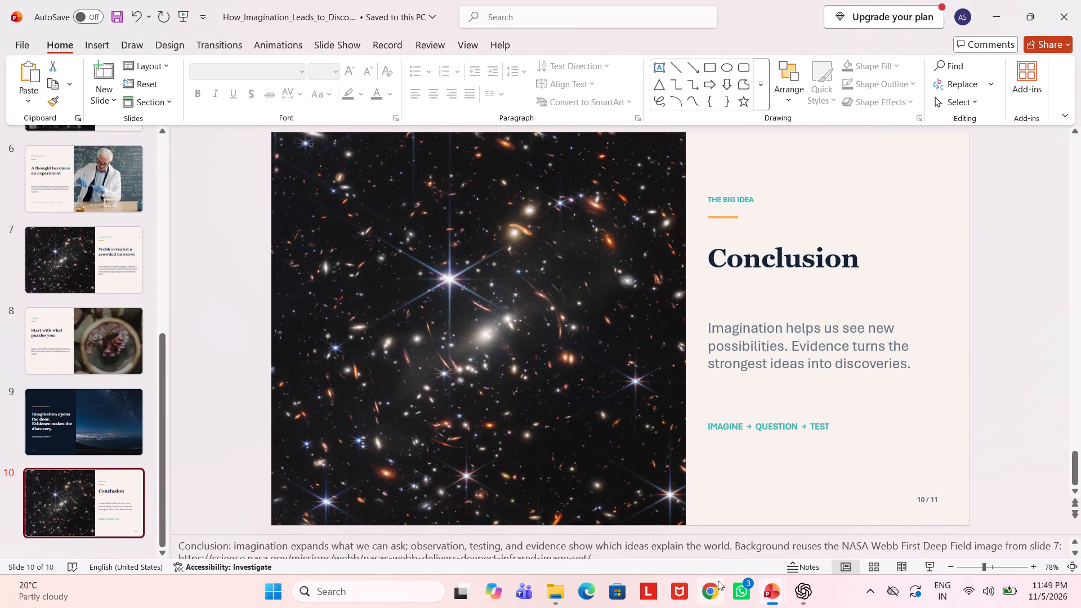
left_click(766, 591)
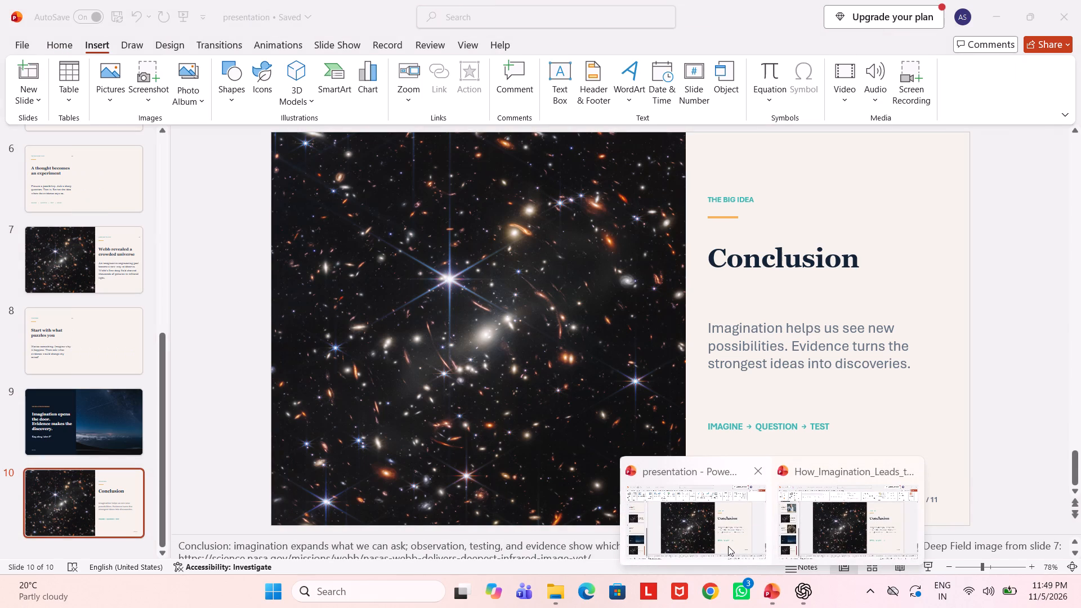
left_click(728, 546)
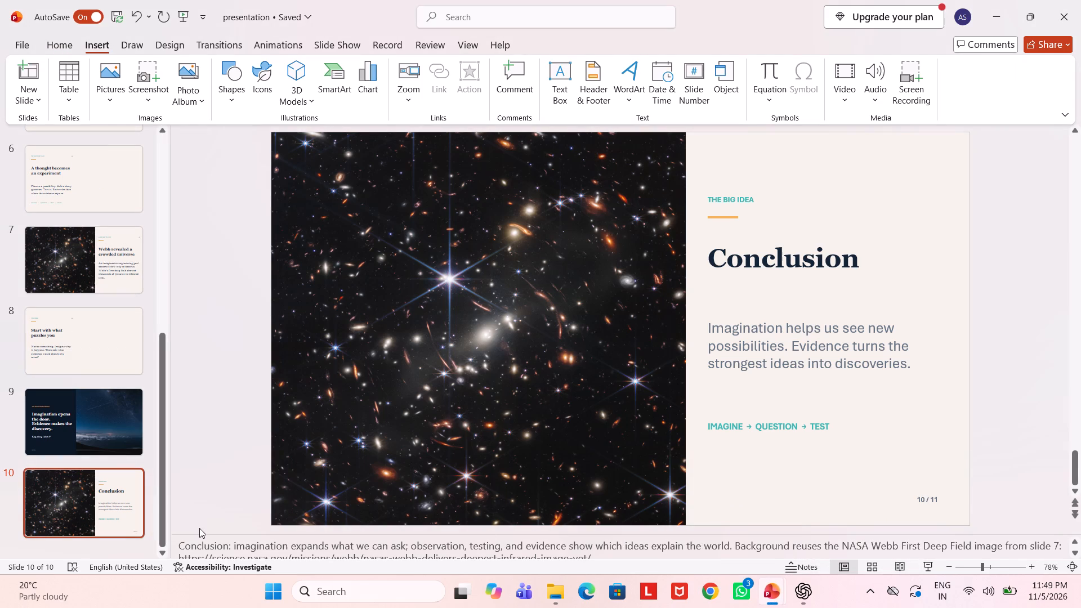
key("ctrl+v")
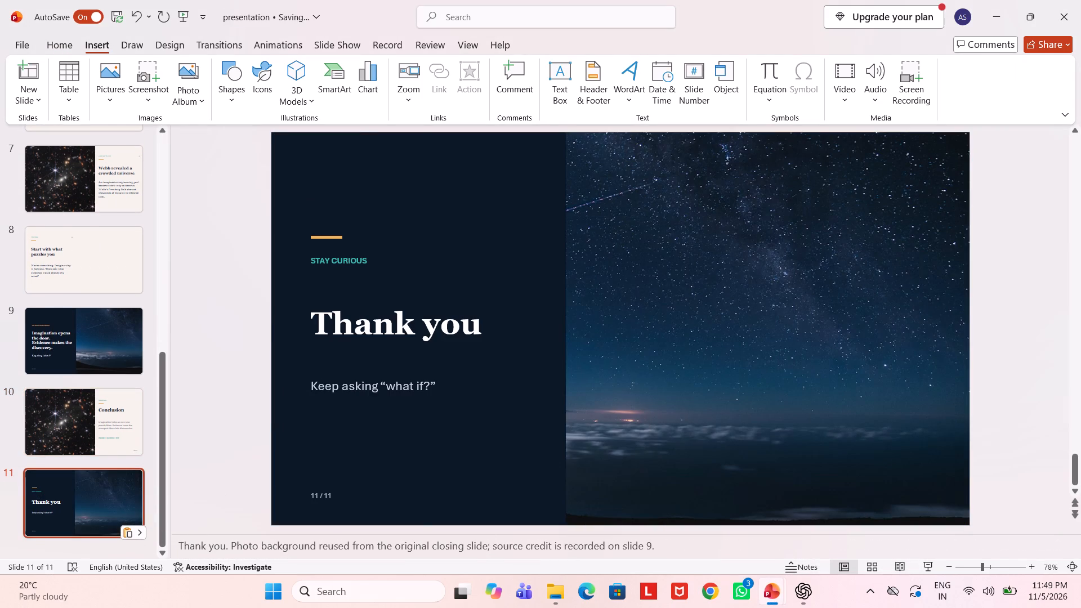
Save the presentation deck with the two added closing slides.
left_click(394, 439)
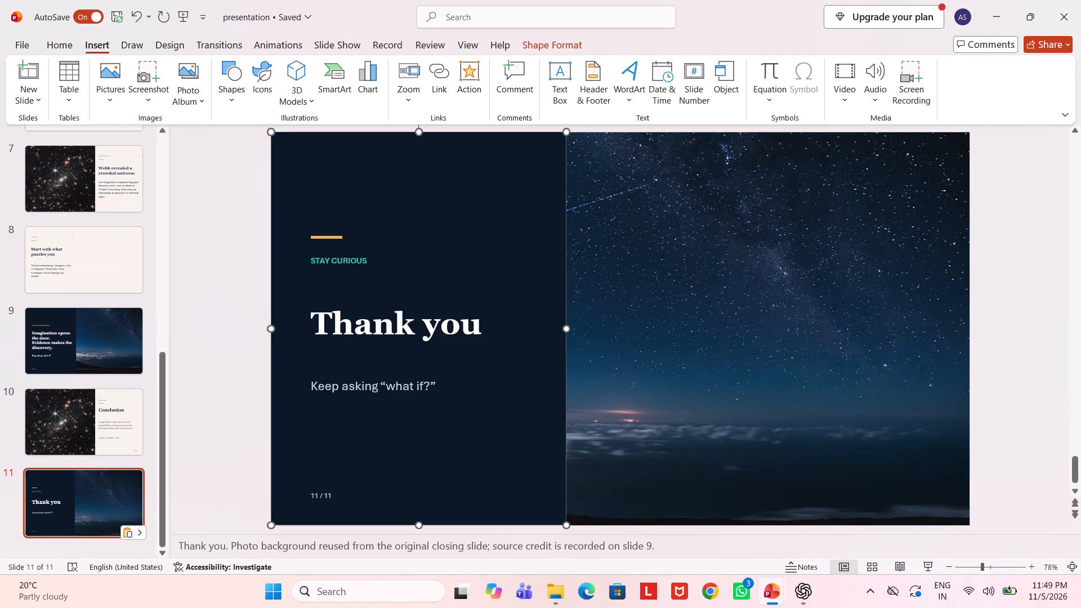
key("ctrl+s")
Copy a sharing link to the presentation deck.
left_click(1040, 46)
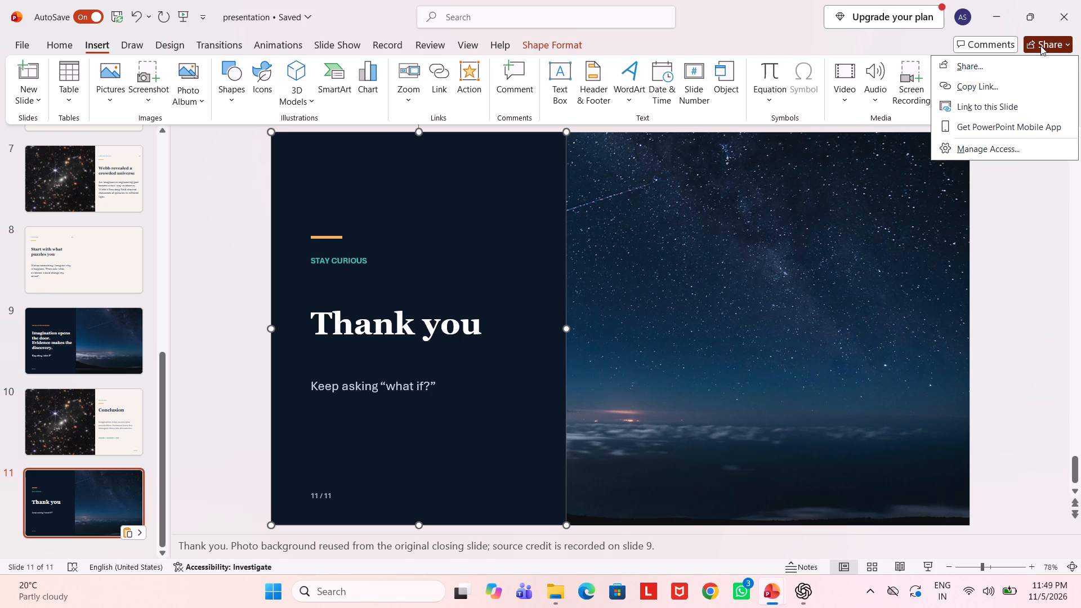
left_click(1014, 92)
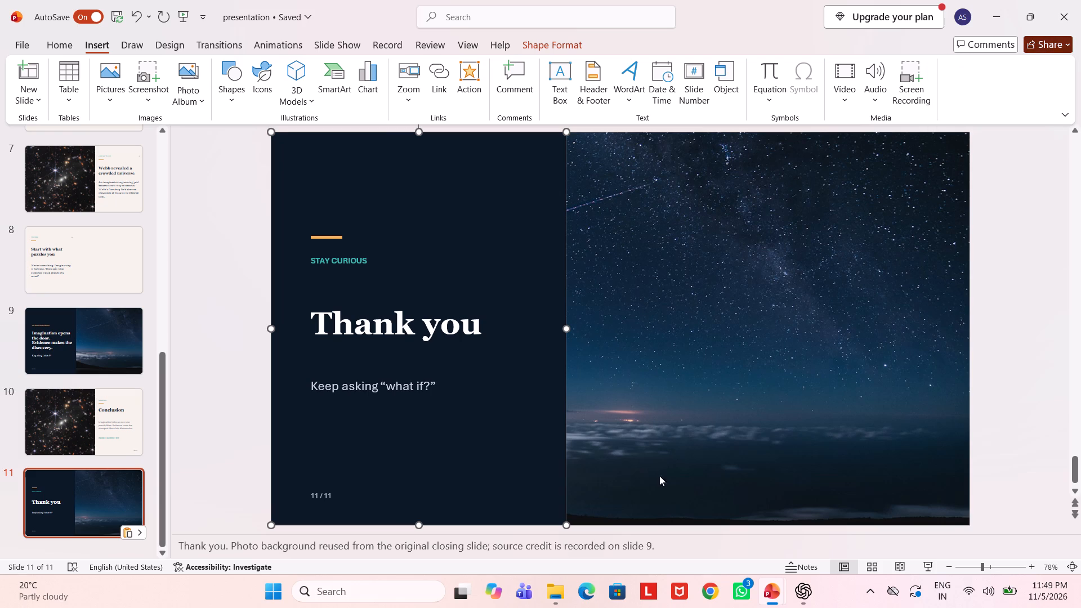
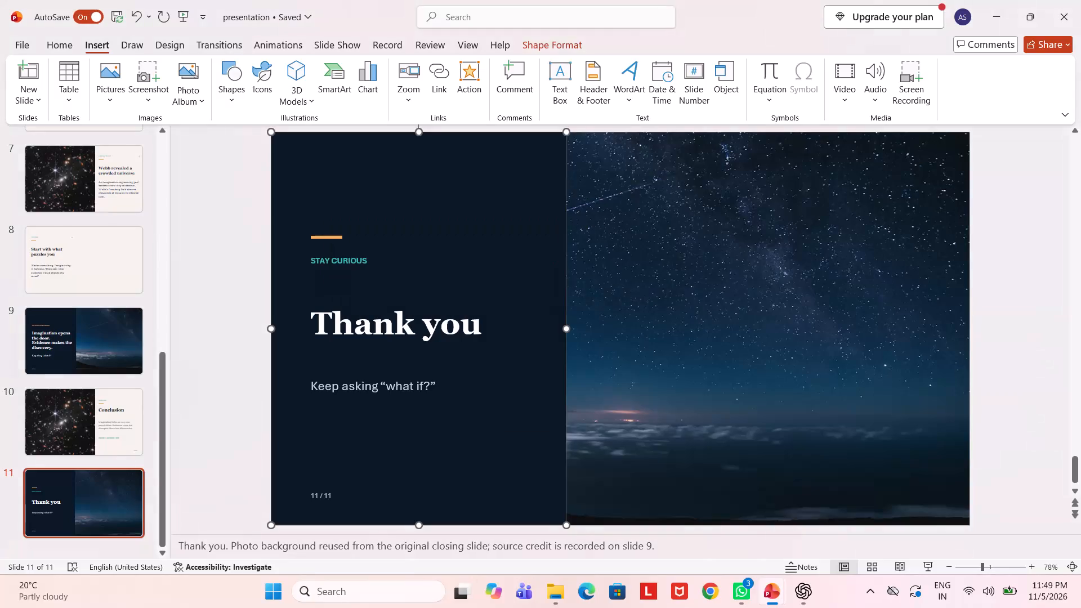
Close the presentation deck, discarding its unposted comment.
left_click(1066, 6)
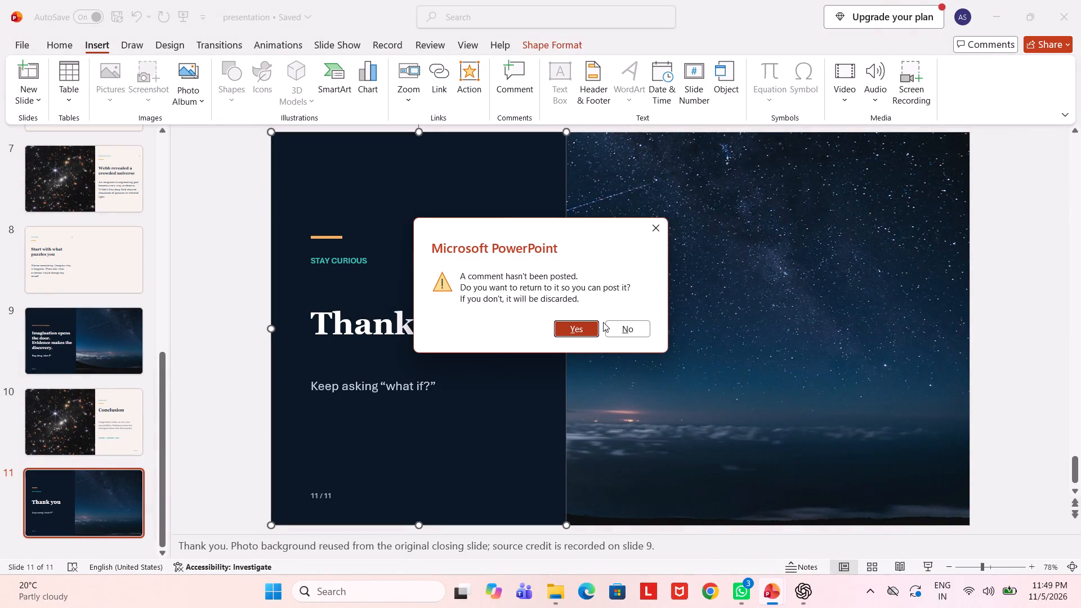
left_click(584, 325)
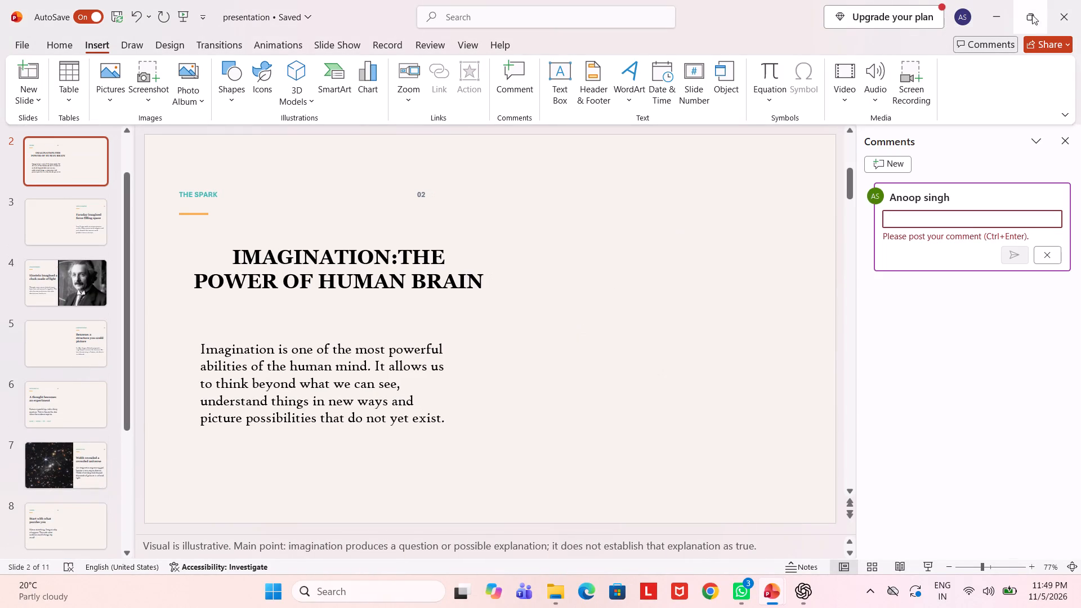
left_click(1079, 8)
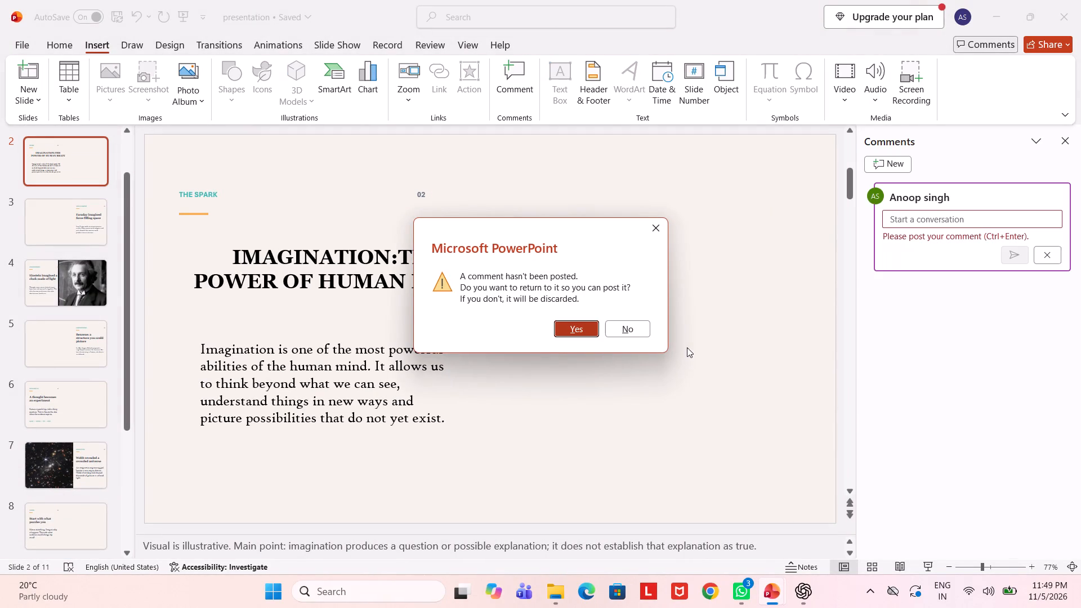
left_click(636, 325)
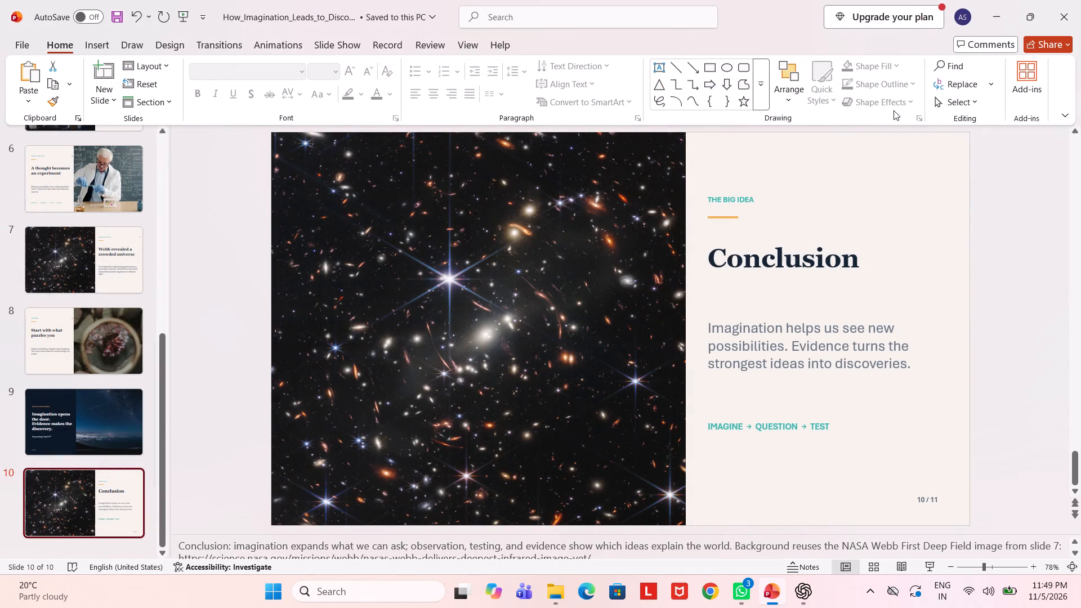
Close the How_Imagination_Leads_to_Discovery deck without saving its changes.
left_click(1067, 7)
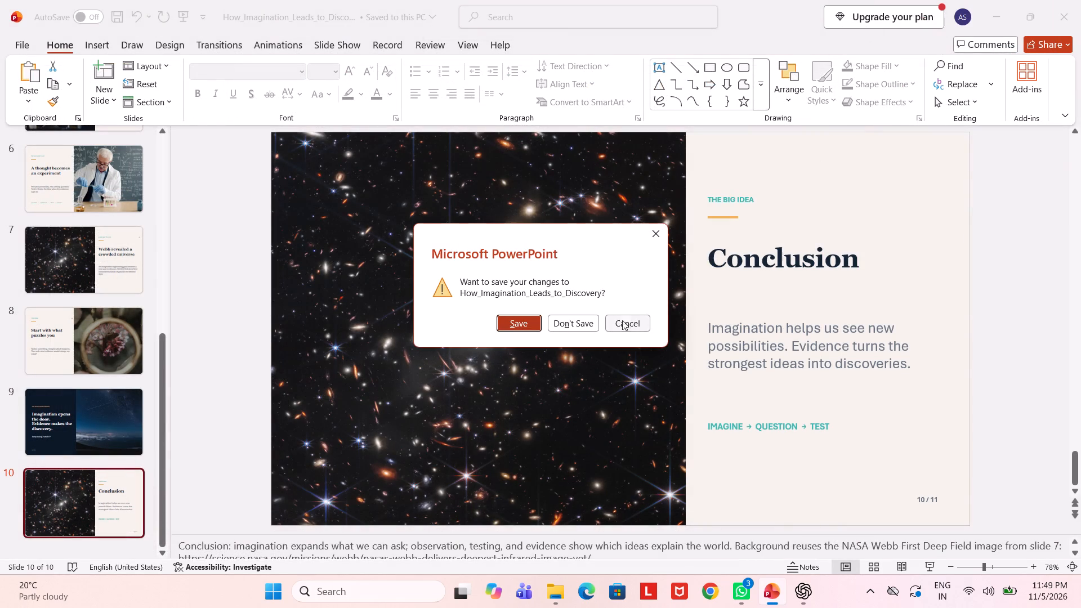
left_click(590, 329)
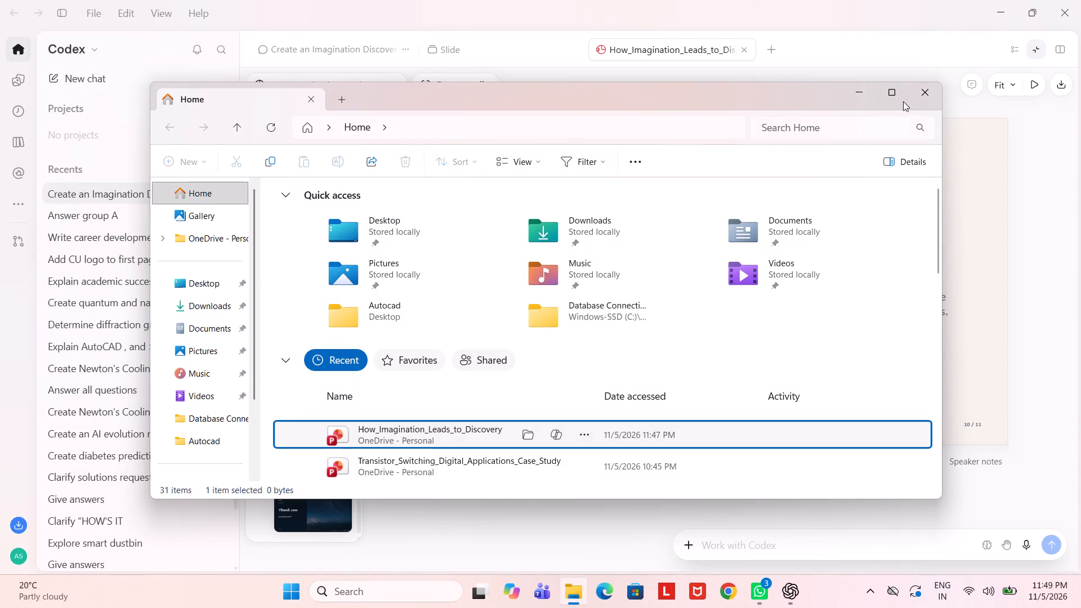
Close the File Explorer window and minimize Codex to reach the desktop.
left_click(927, 84)
left_click(1007, 0)
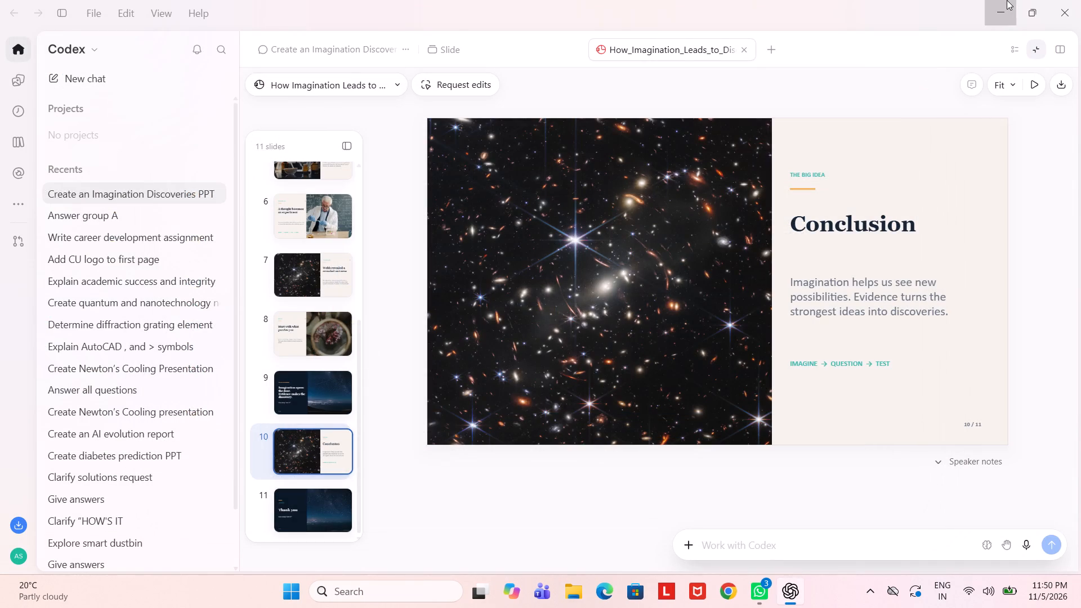
Open the How_Imagination_Leads_to_Discovery deck from the OneDrive - Personal folder in File Explorer, dismissing the OneDrive sign-in.
left_click(562, 598)
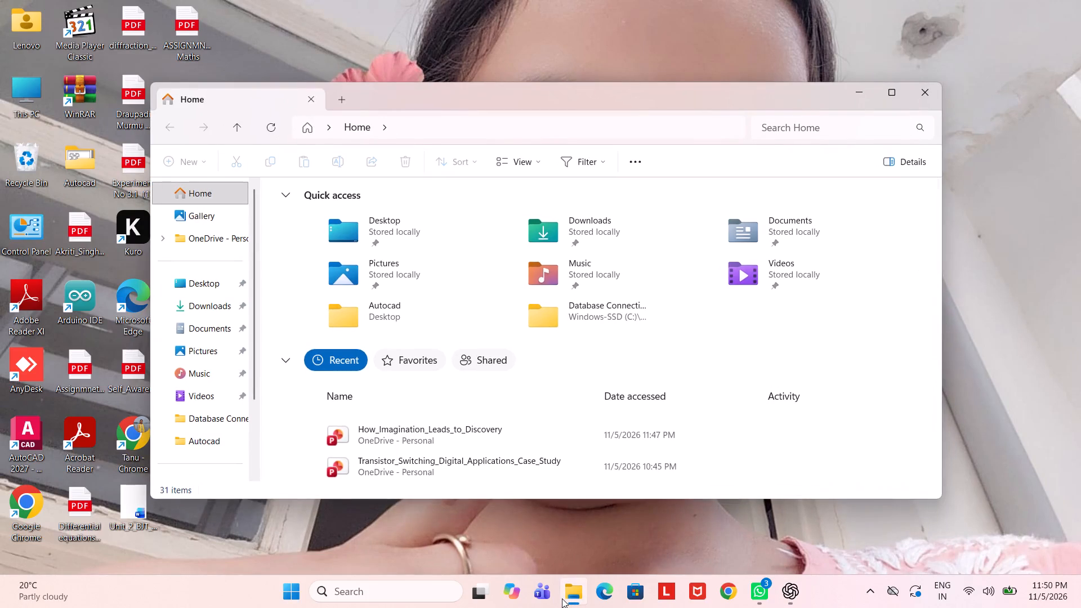
left_click(222, 246)
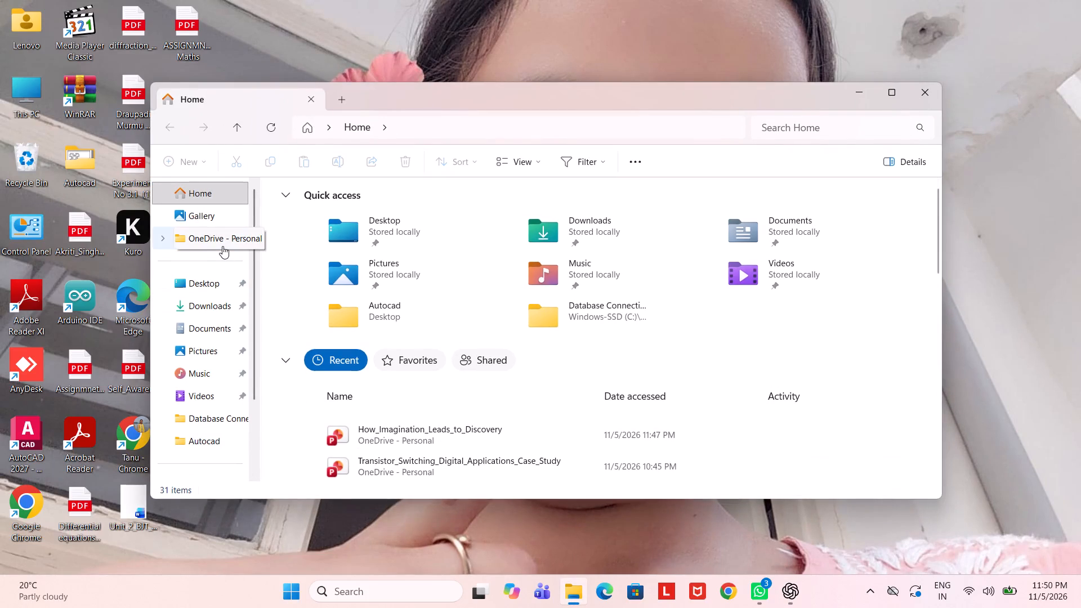
left_click(733, 111)
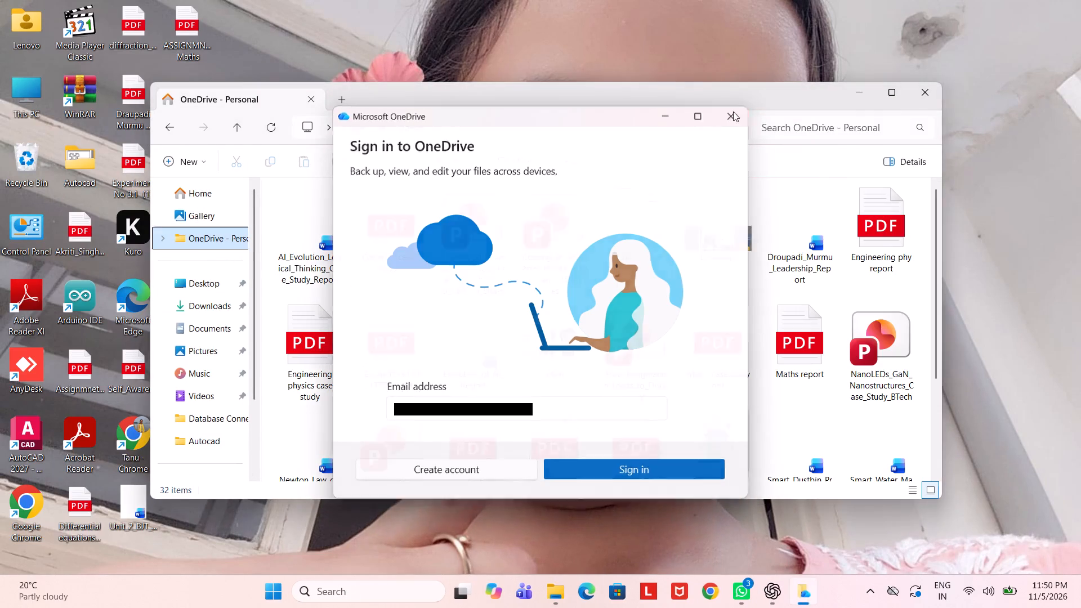
left_click(891, 102)
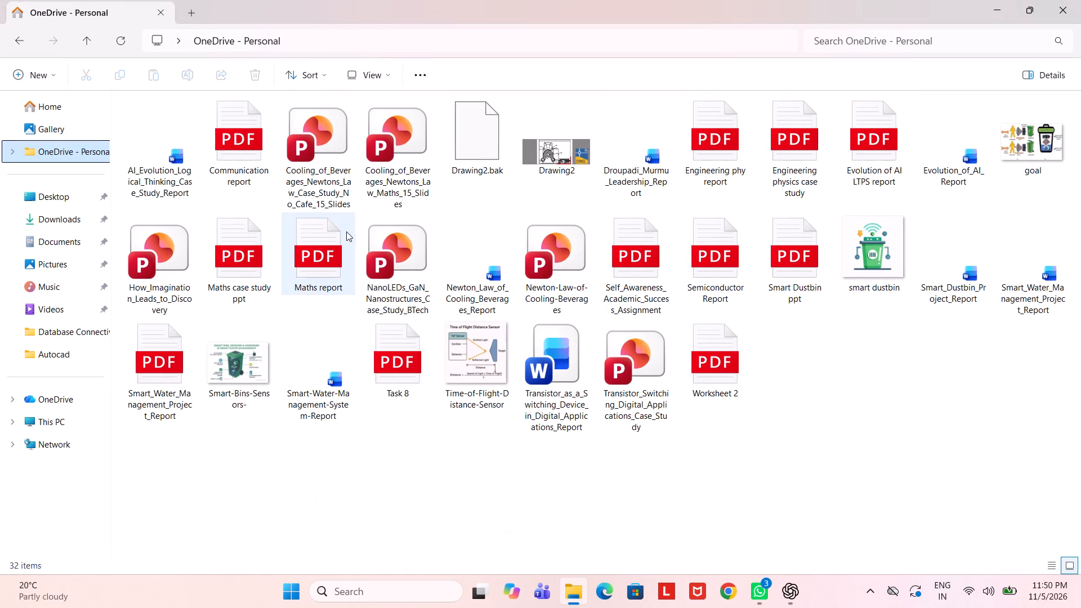
left_click(163, 252)
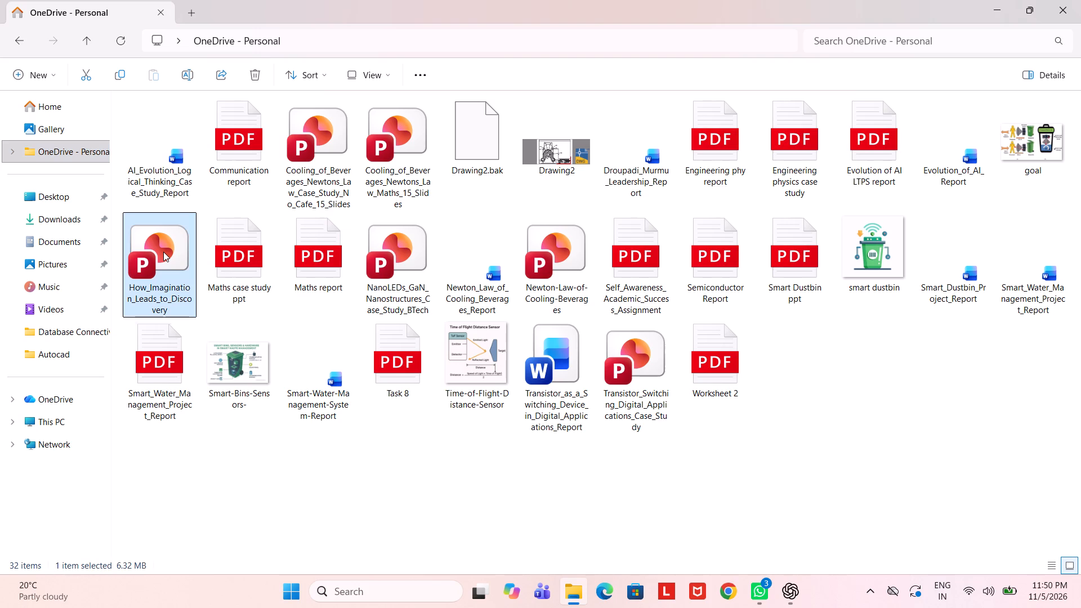
double_click(163, 252)
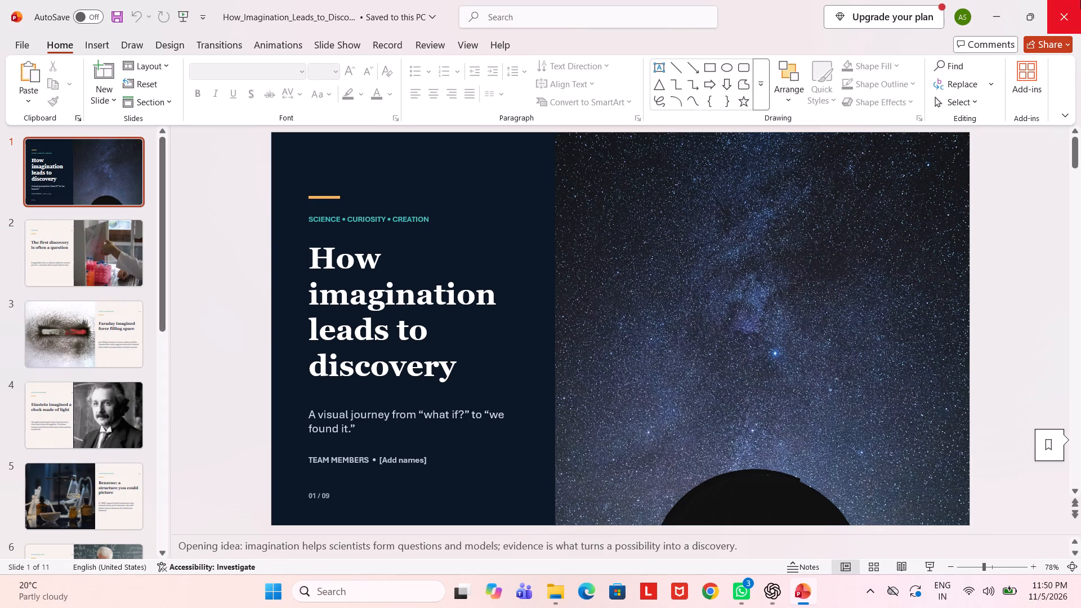
Close the How_Imagination_Leads_to_Discovery deck.
left_click(1059, 6)
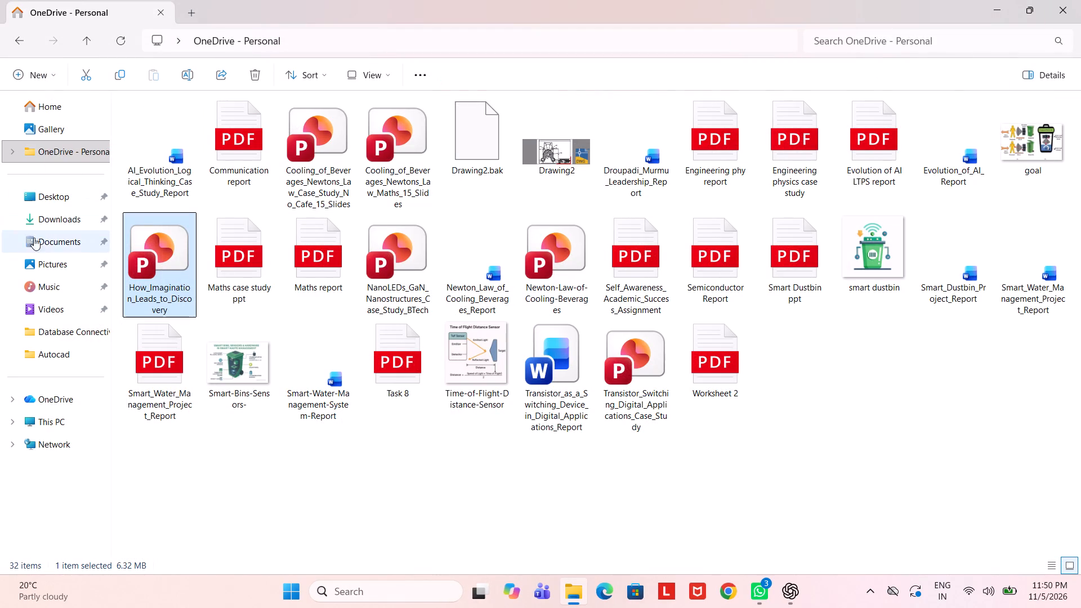
Check the Downloads folder's files and return to the OneDrive - Personal folder, dismissing the OneDrive sign-in.
left_click(77, 215)
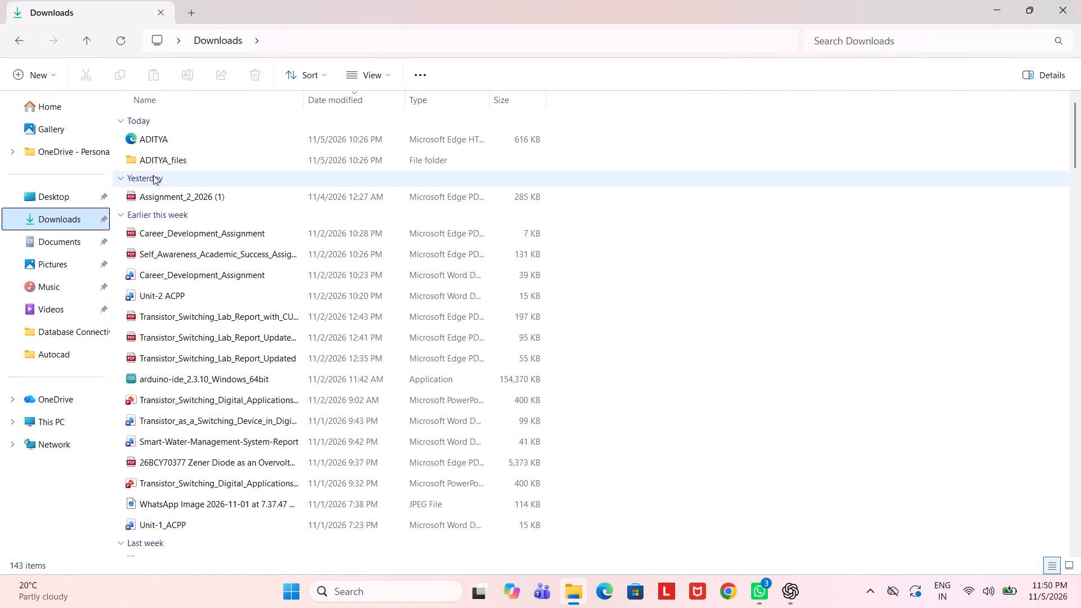
left_click(83, 150)
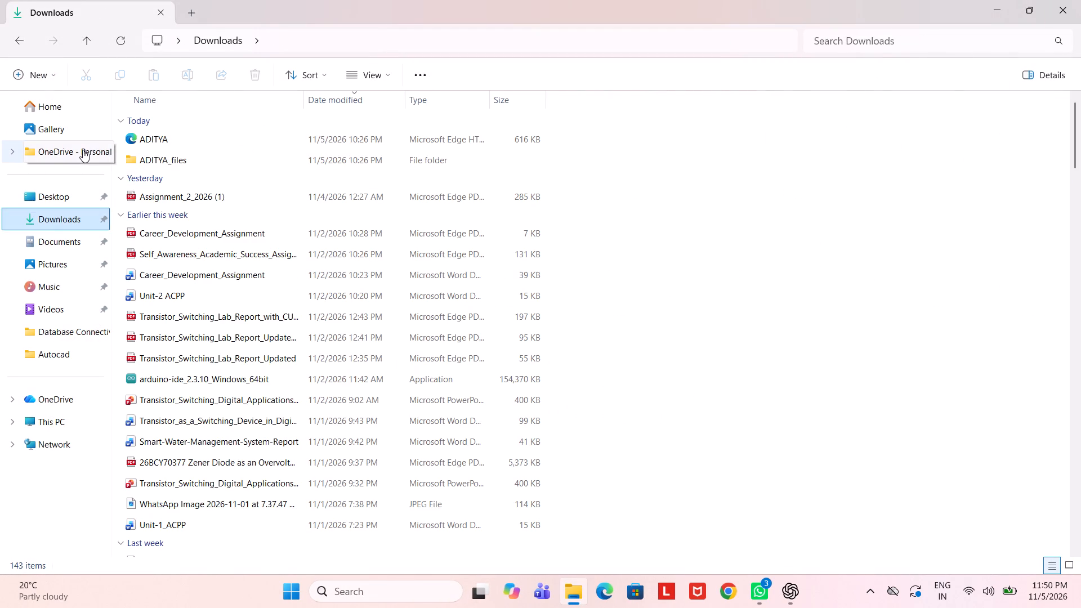
left_click(737, 117)
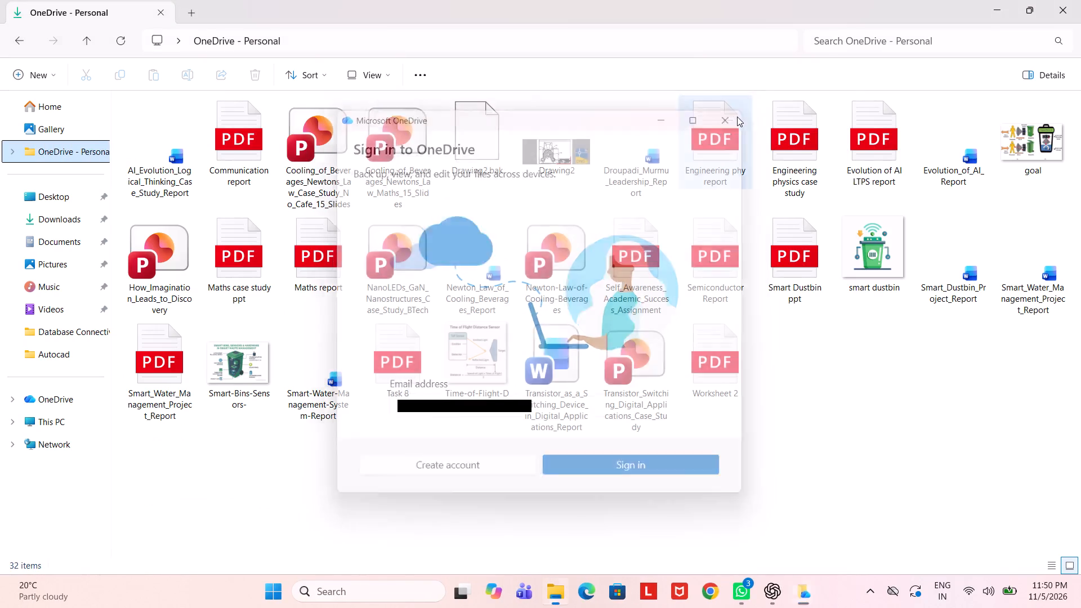
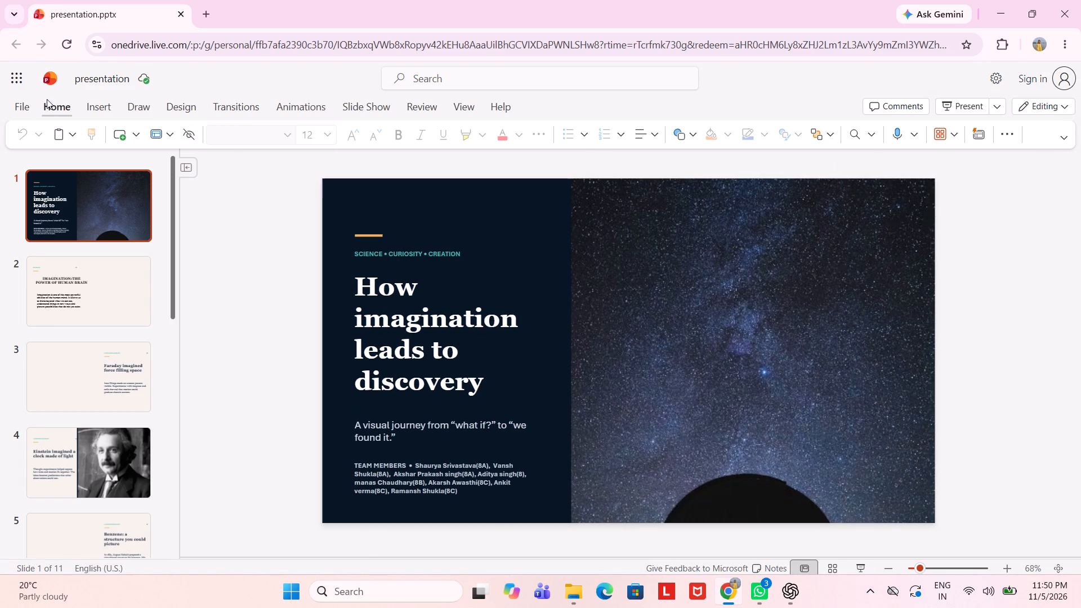
Bring up the export options for the online presentation deck, including download as PDF.
left_click(8, 103)
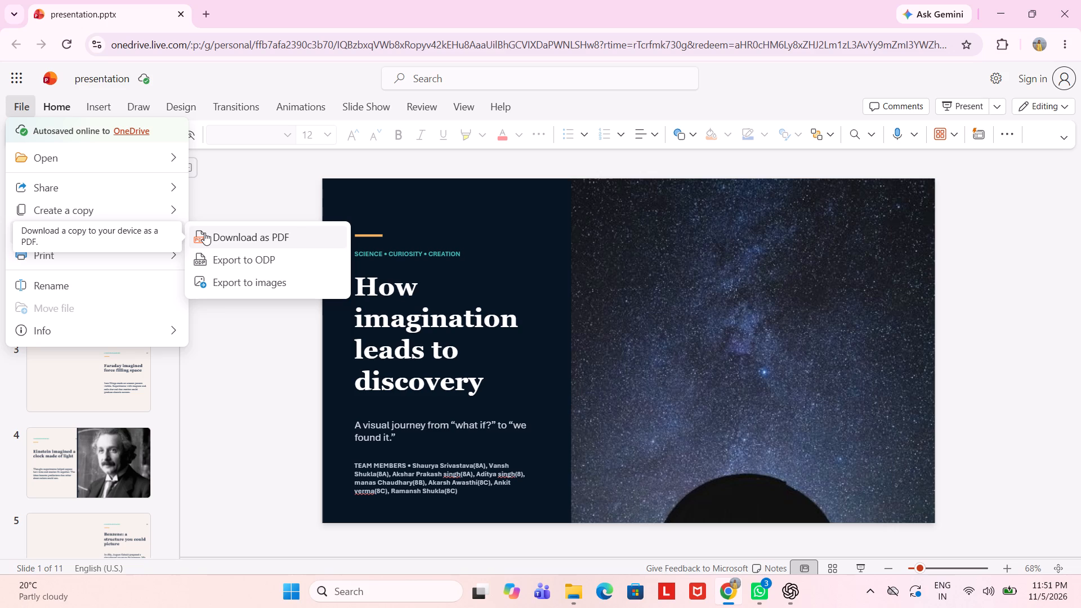
Download the presentation deck as a PDF.
left_click(204, 233)
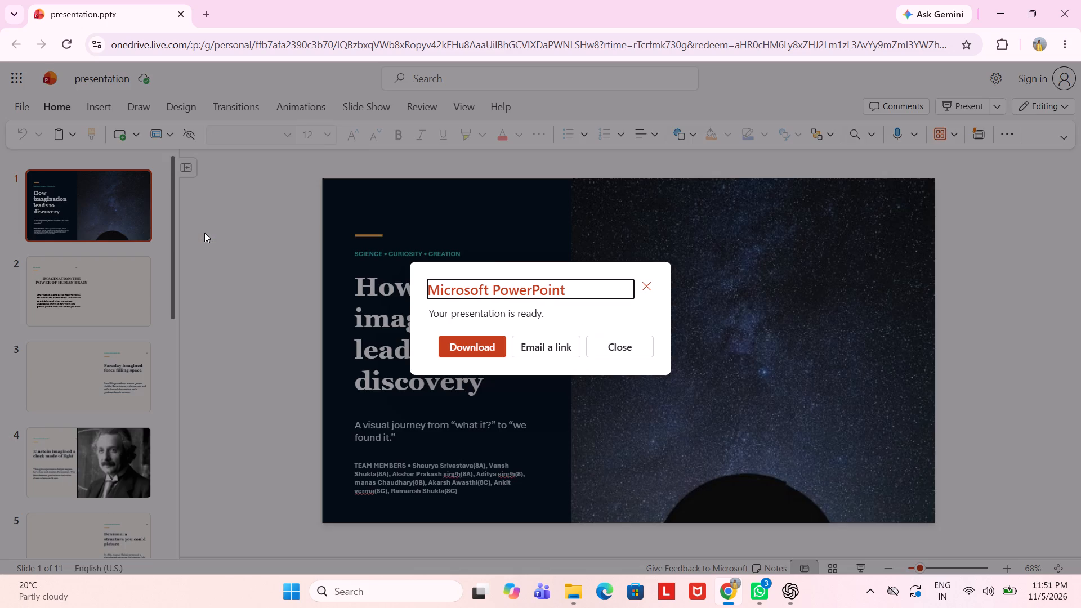
left_click(461, 339)
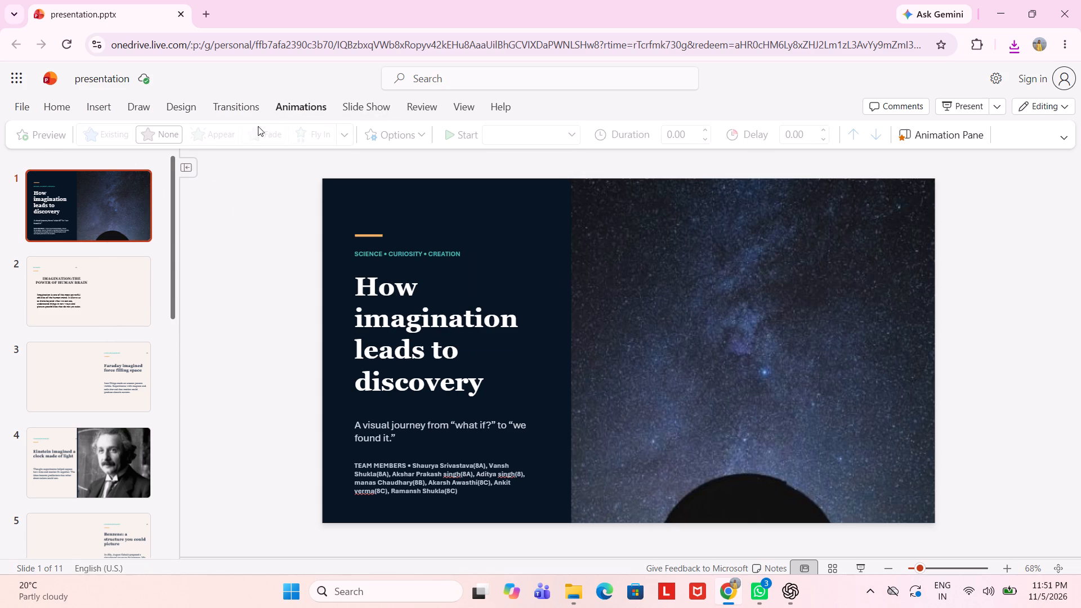
Play the slide show from the beginning, advance through all the slides and exit at the end.
left_click(376, 102)
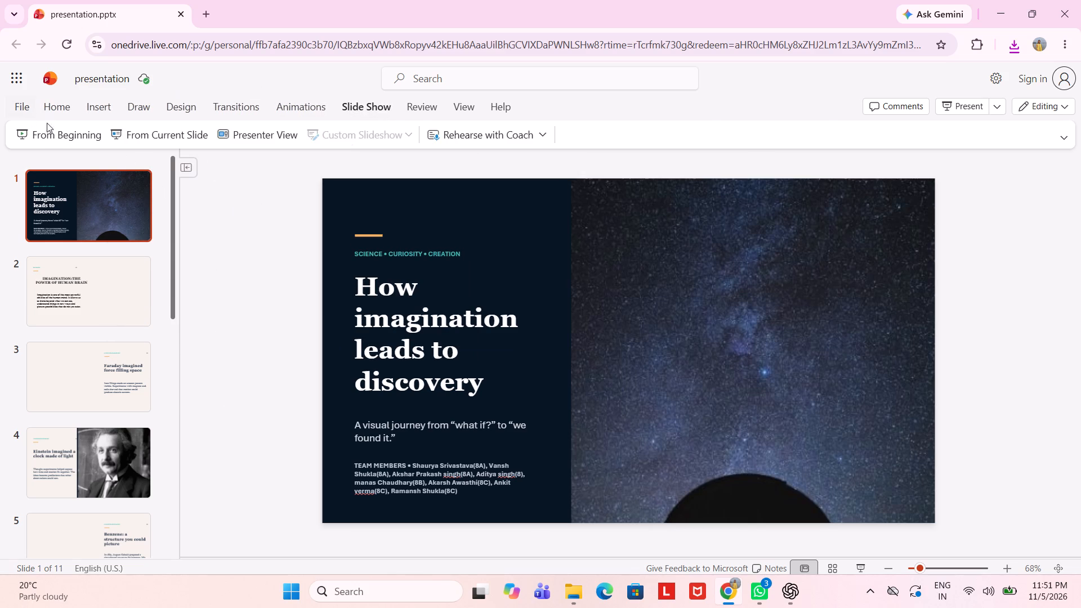
left_click(50, 129)
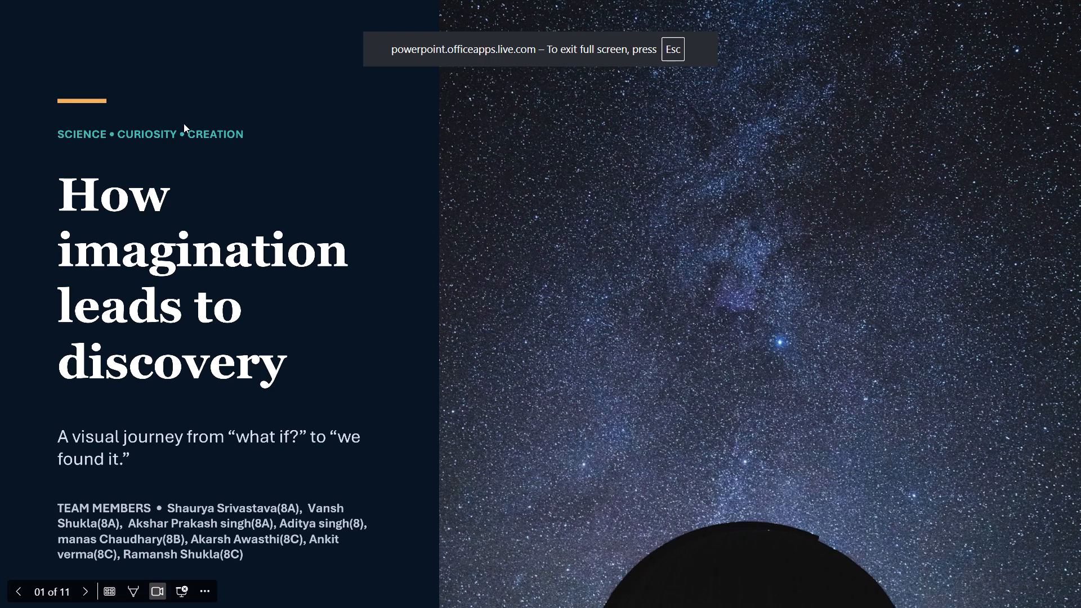
key("Right")
key("Right")
key("Right")
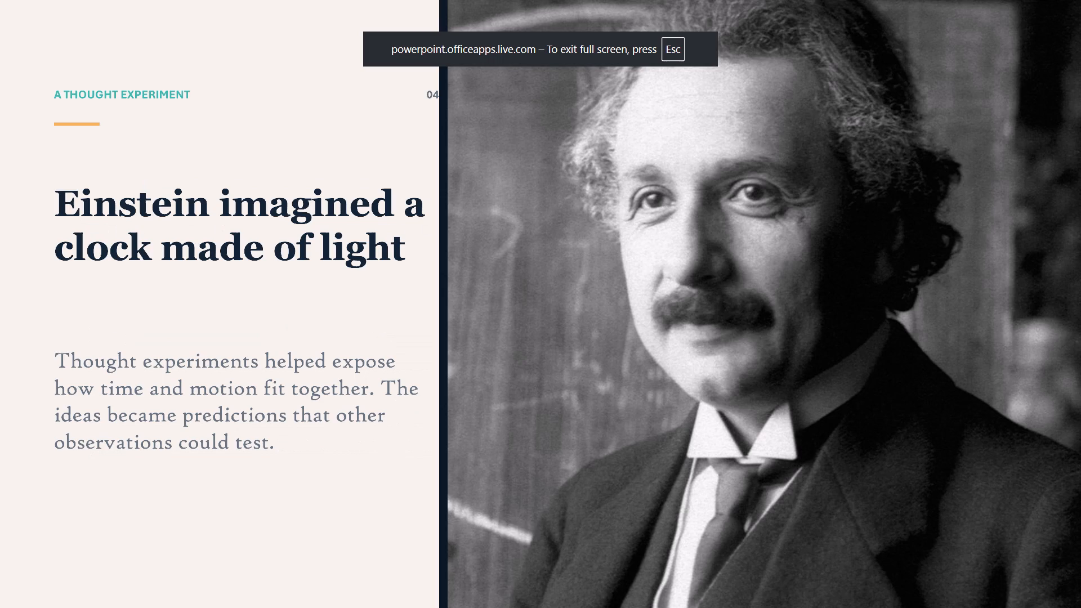
key("Right")
key("Right")
key("Right")
key("Right")
key("Right")
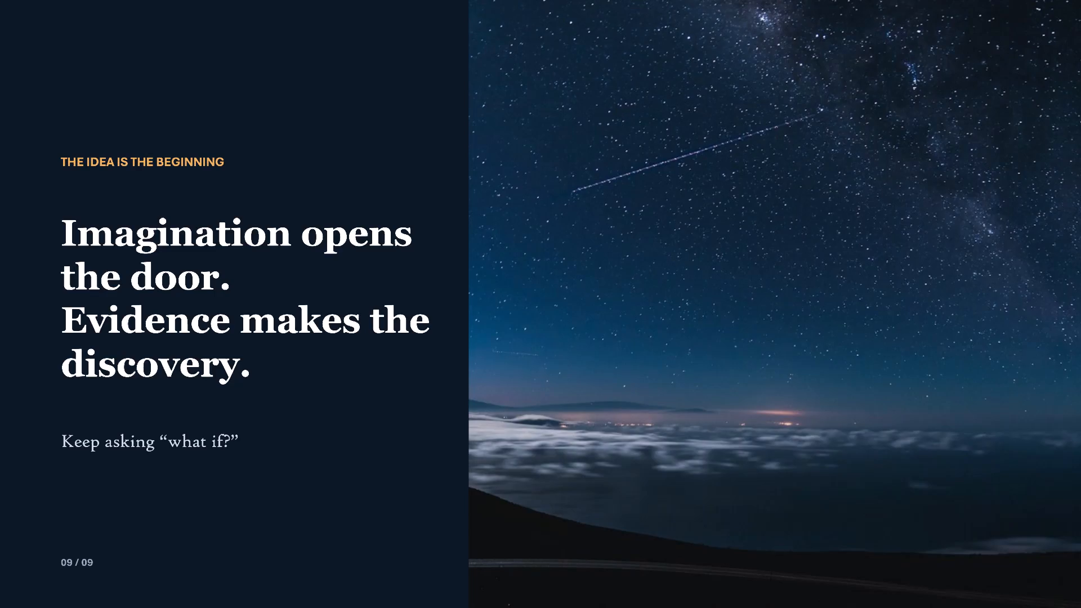
key("Right")
key("Right")
key("Right")
key("Right")
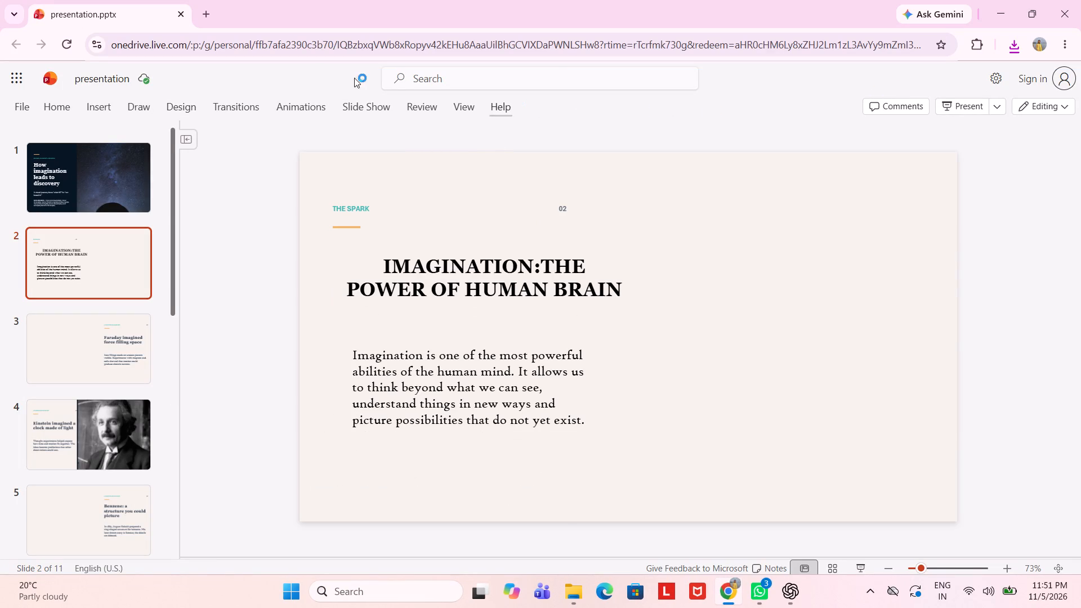
left_click(379, 95)
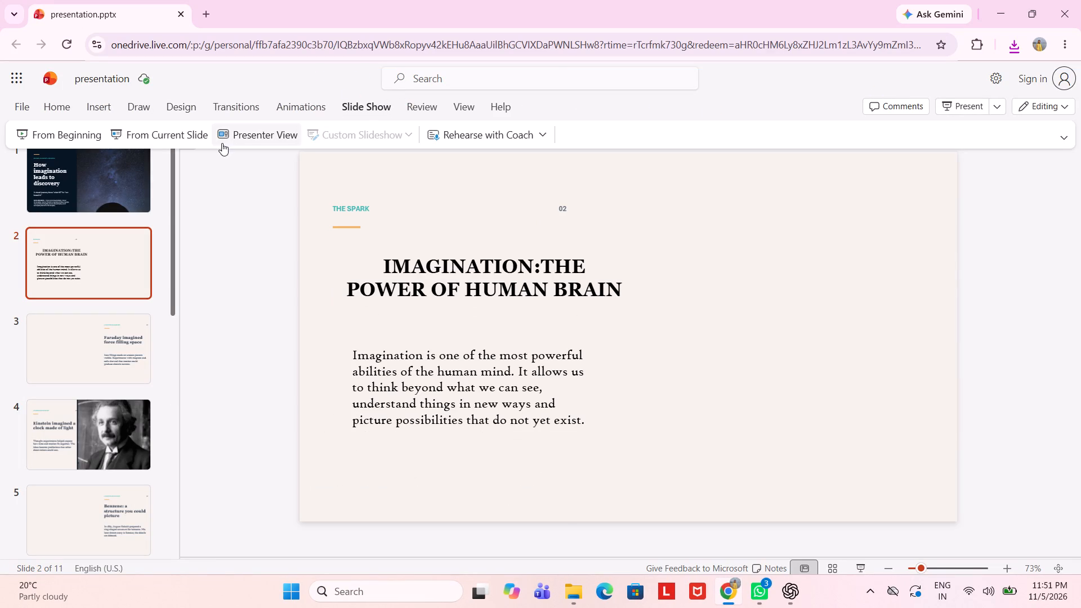
left_click(254, 131)
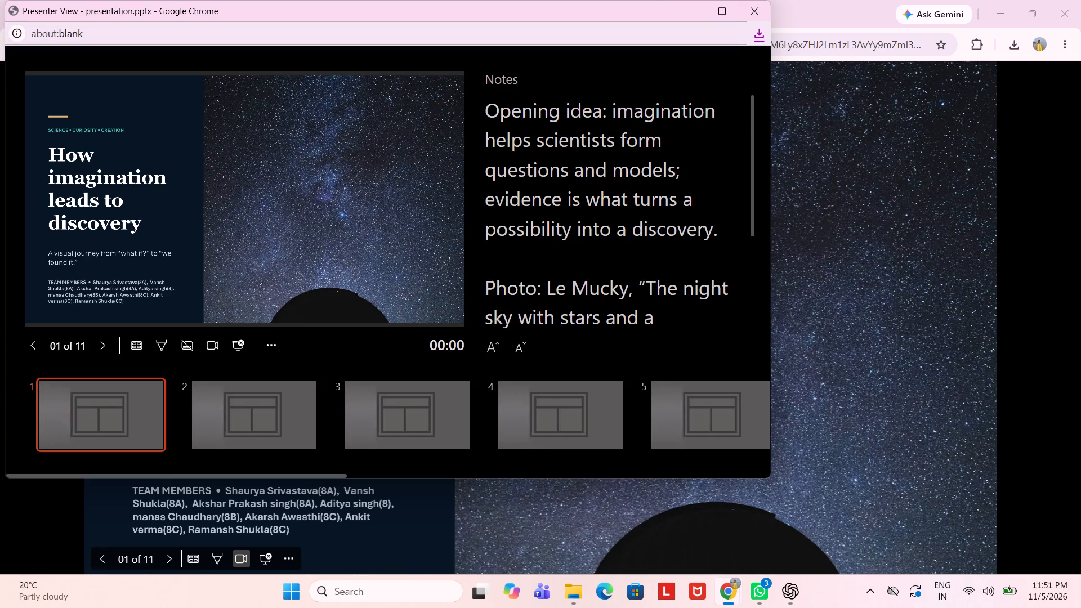
key("Right")
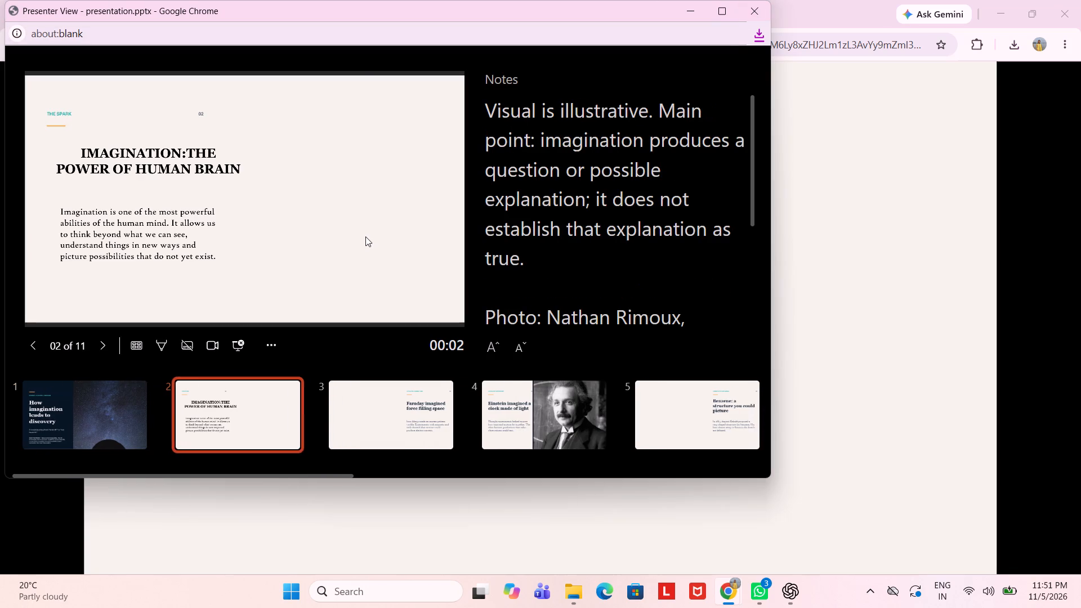
key("Right")
key("Right")
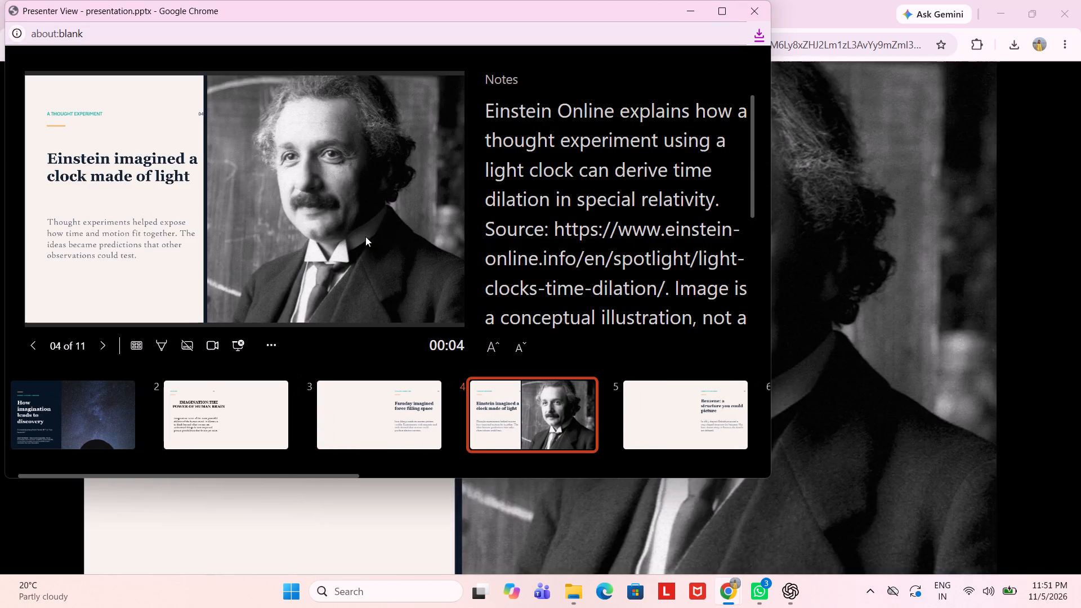
key("Right")
key("Right")
key("Right")
key("Right")
key("Right")
key("Right")
key("Right")
key("Right")
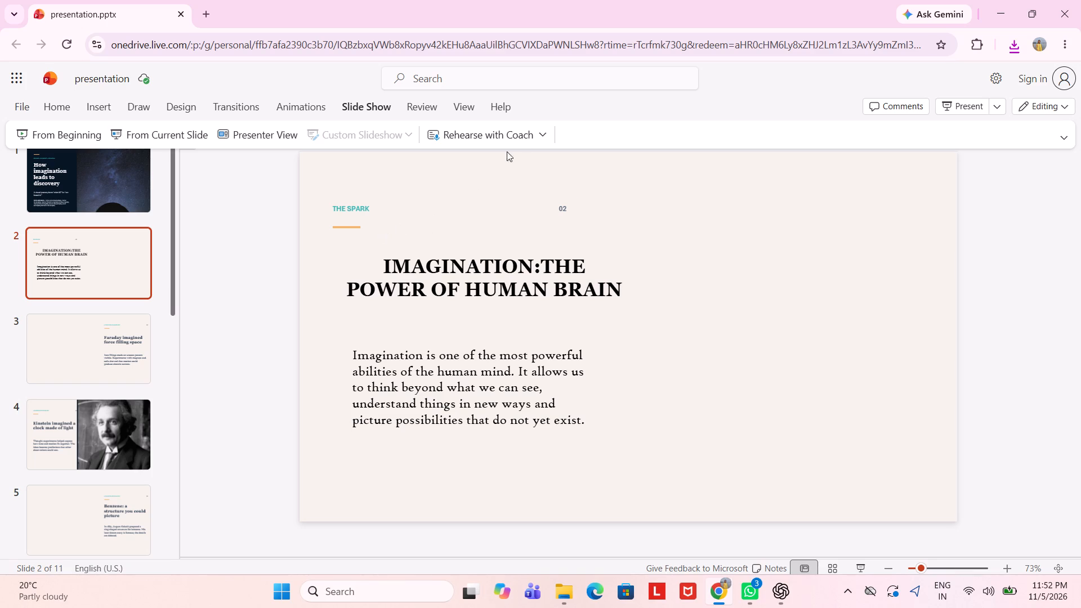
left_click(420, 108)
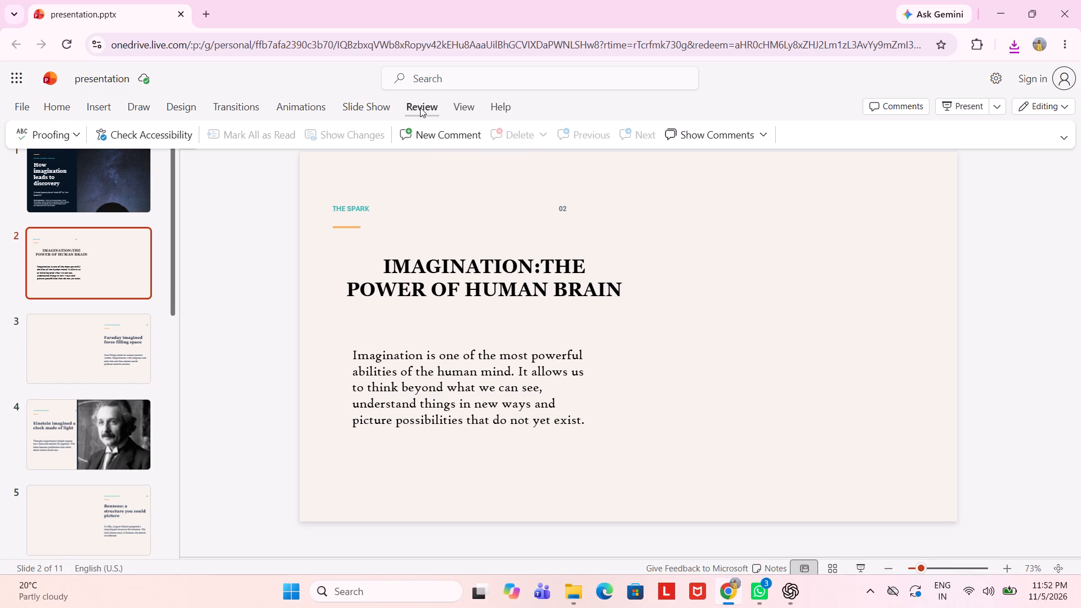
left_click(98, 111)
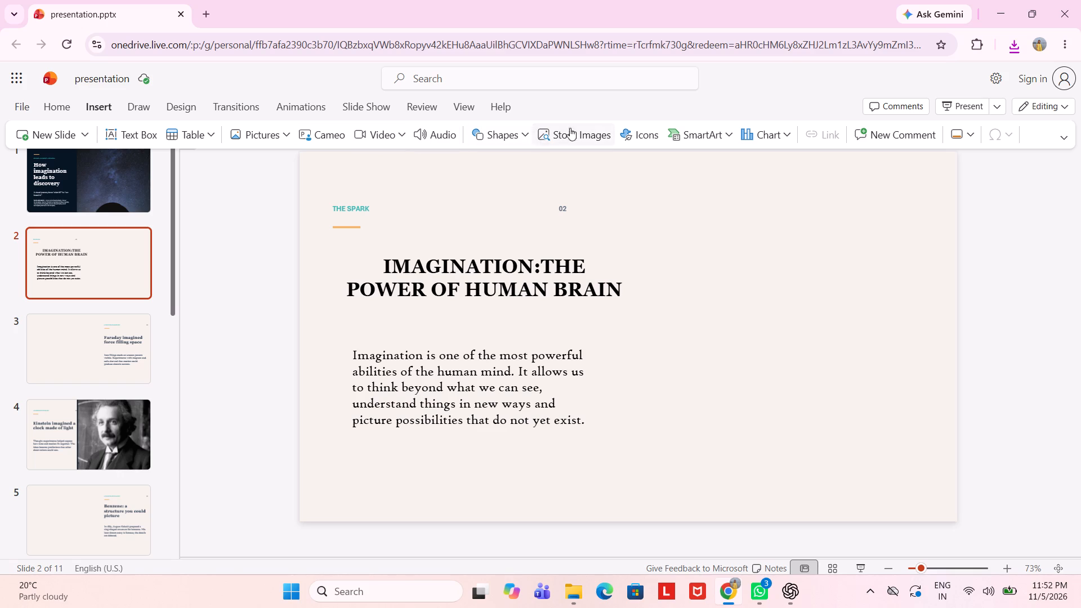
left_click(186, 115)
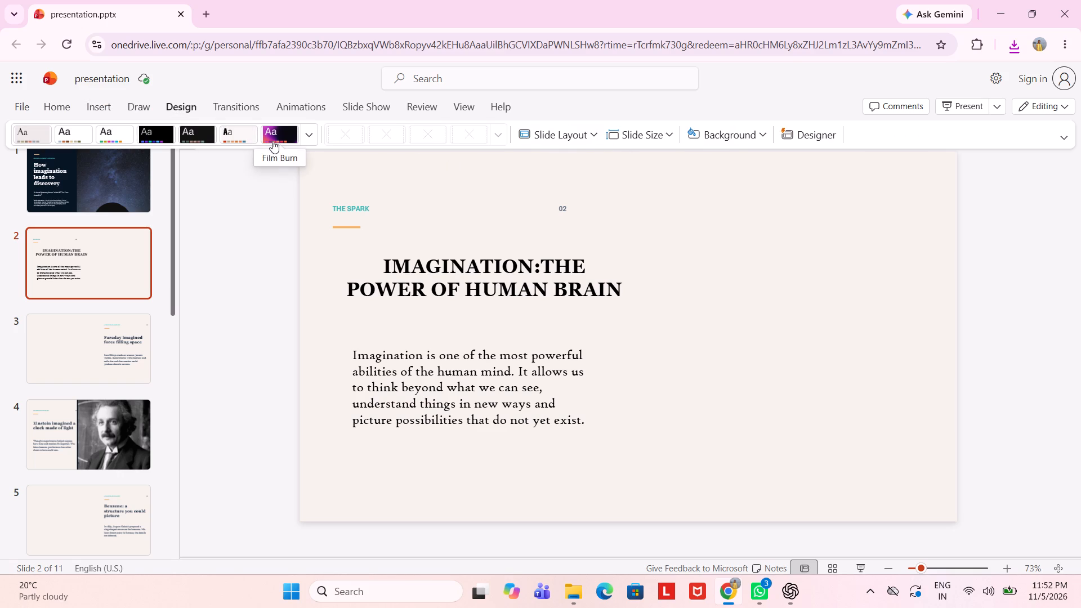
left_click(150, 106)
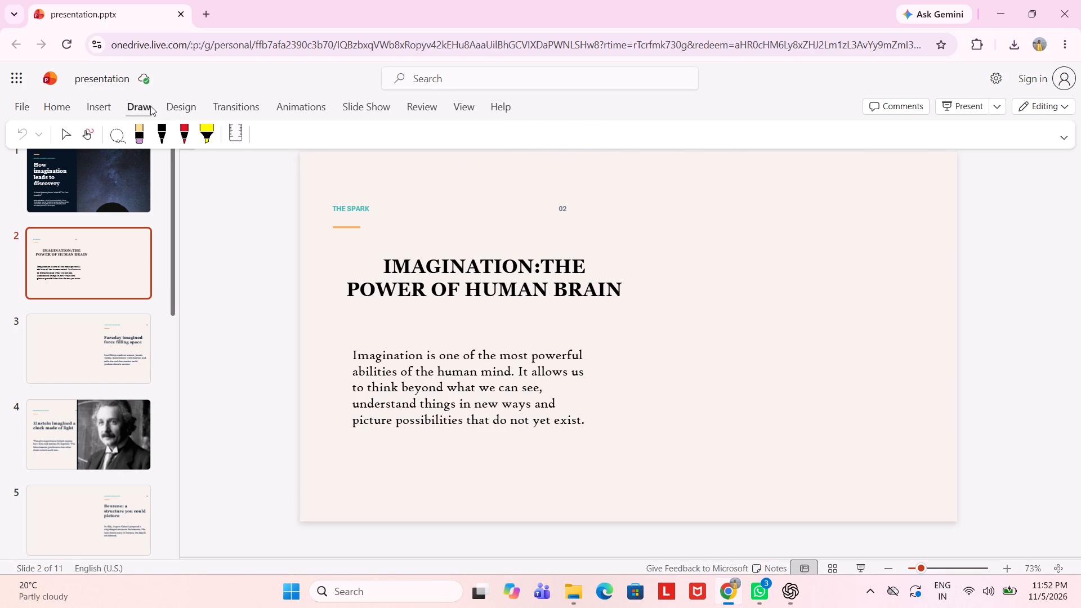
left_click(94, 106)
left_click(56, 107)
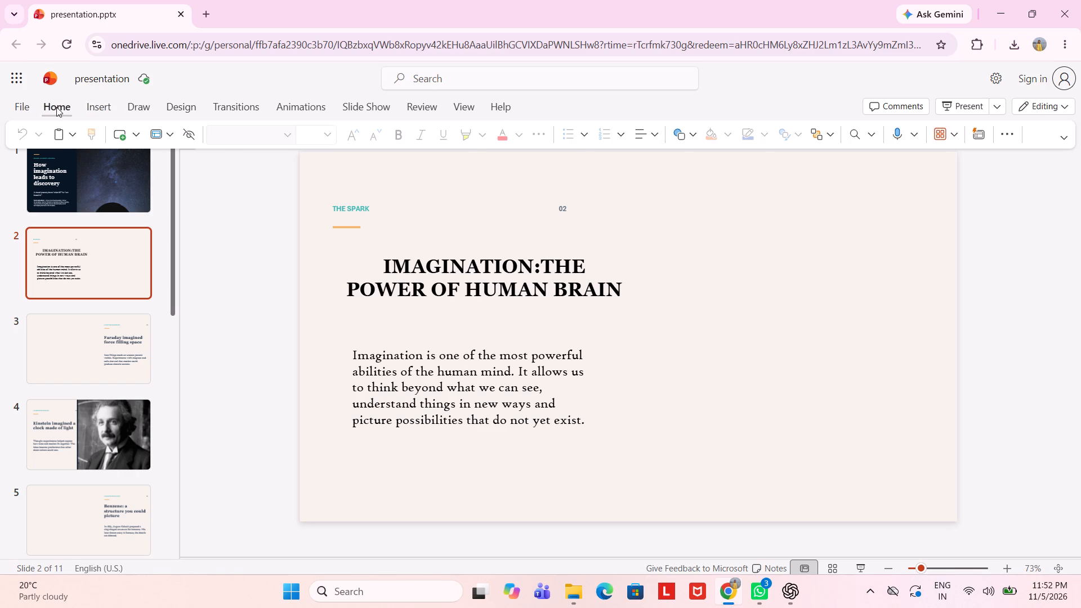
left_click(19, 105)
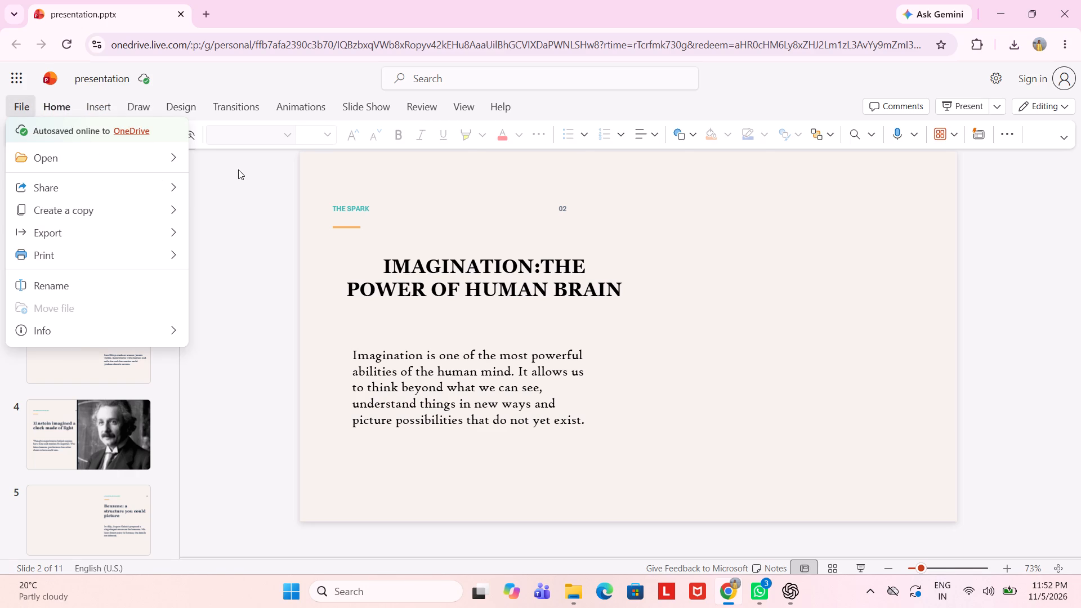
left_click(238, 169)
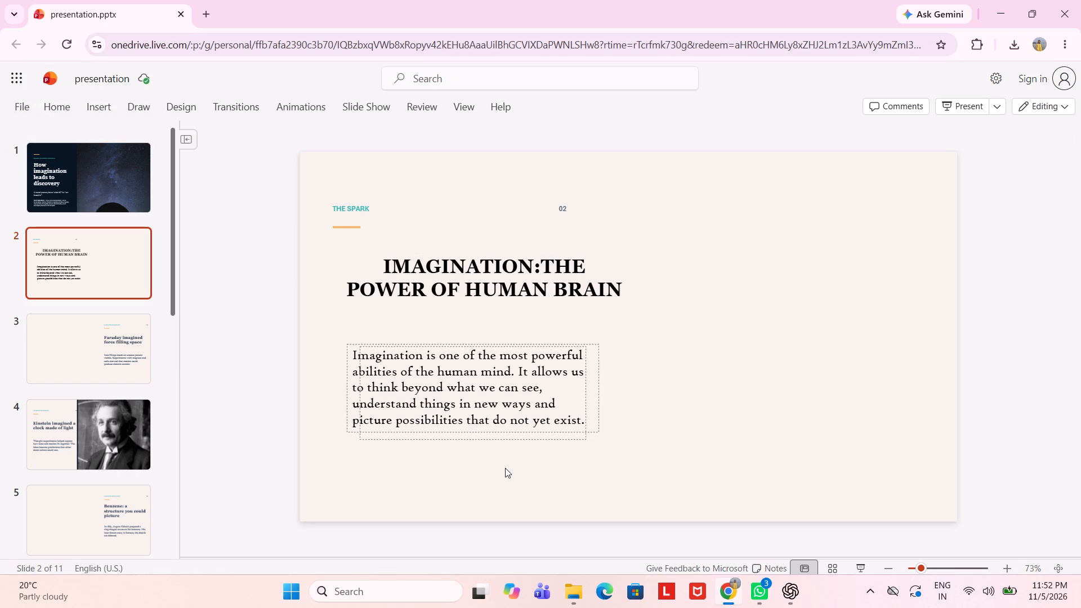
Switch to desktop PowerPoint and open the recent presentation deck stored in the OneDrive Documents folder.
left_click(354, 597)
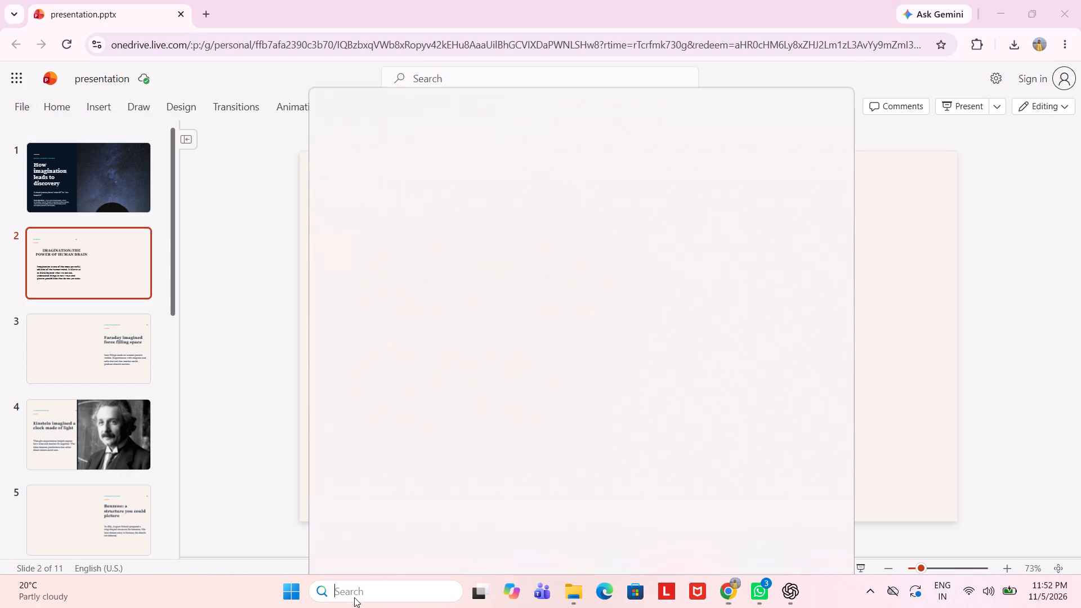
left_click(504, 165)
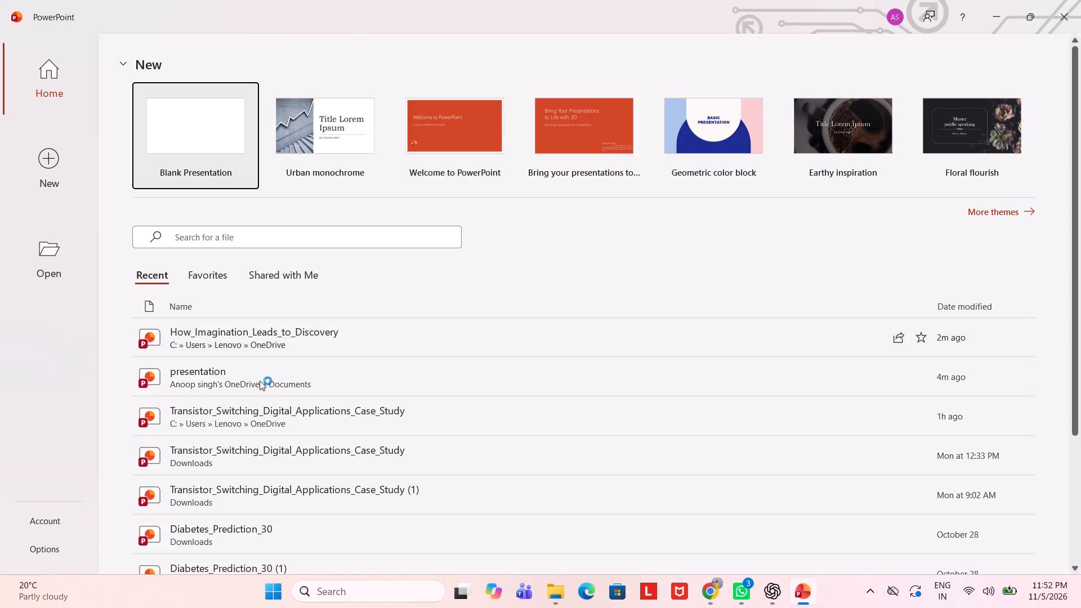
double_click(259, 387)
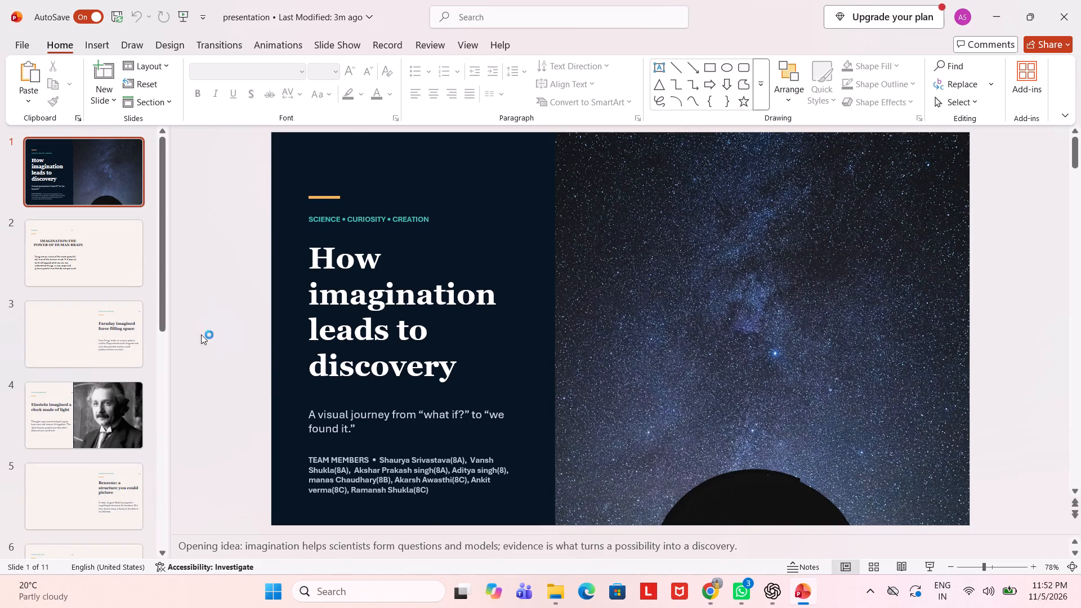